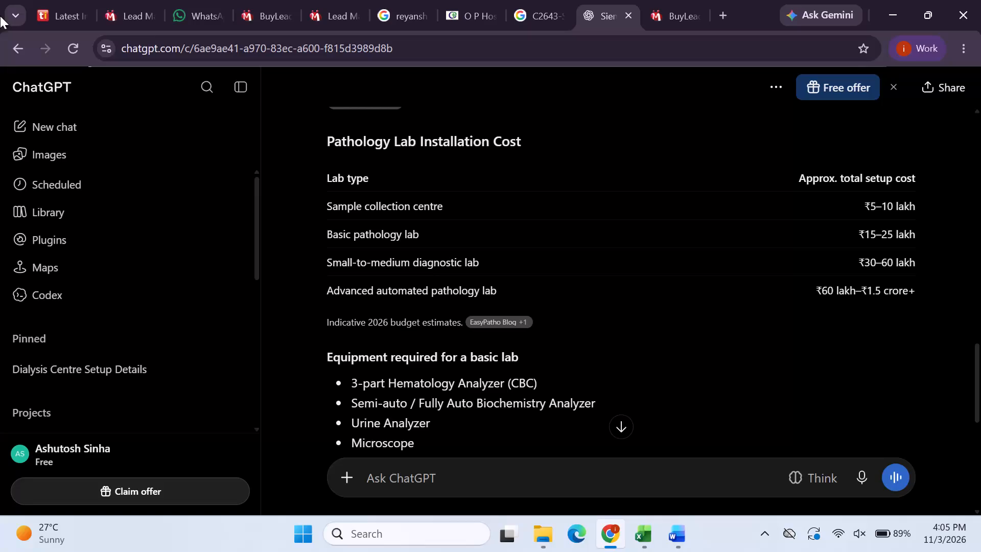
Switch to the IndiaMART Lead Manager and open the X Ray Machine lead from Agra, Uttar Pradesh.
{"action": "left_click", "coordinate": [126, 6]}
{"action": "scroll", "coordinate": [223, 188], "scroll_direction": "up", "scroll_amount": 3}
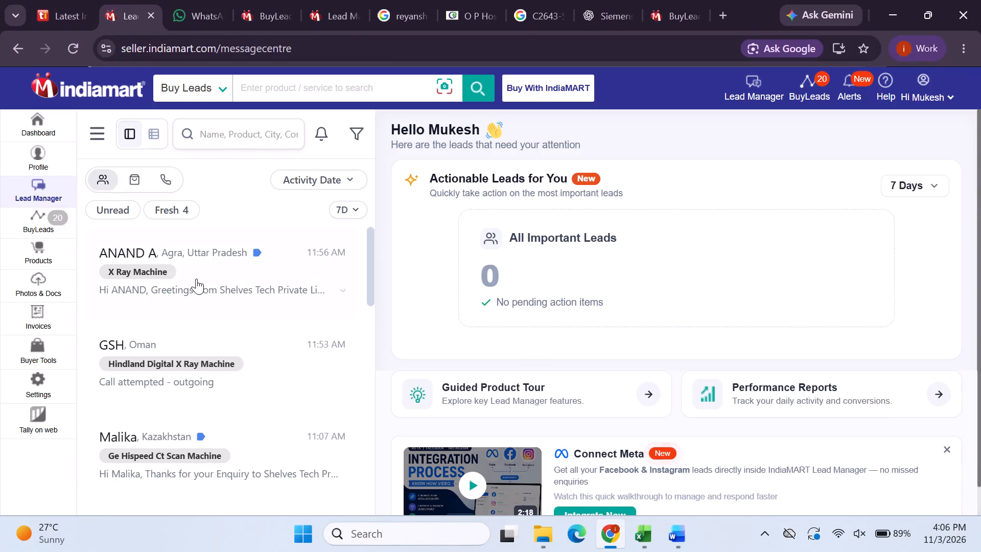
{"action": "left_click", "coordinate": [196, 277]}
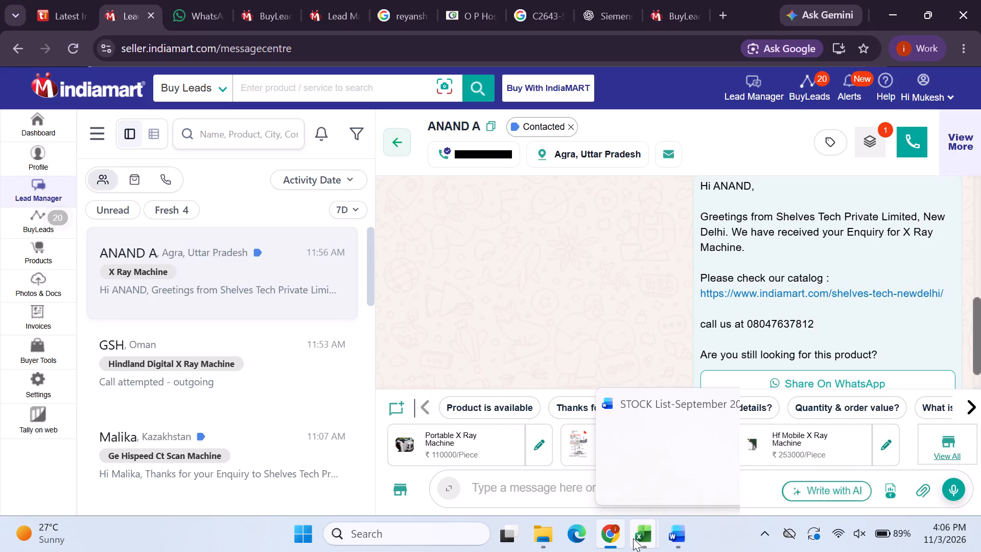
Switch to Excel and close the protected shelvestech_leads (9) workbook.
{"action": "left_click", "coordinate": [697, 478]}
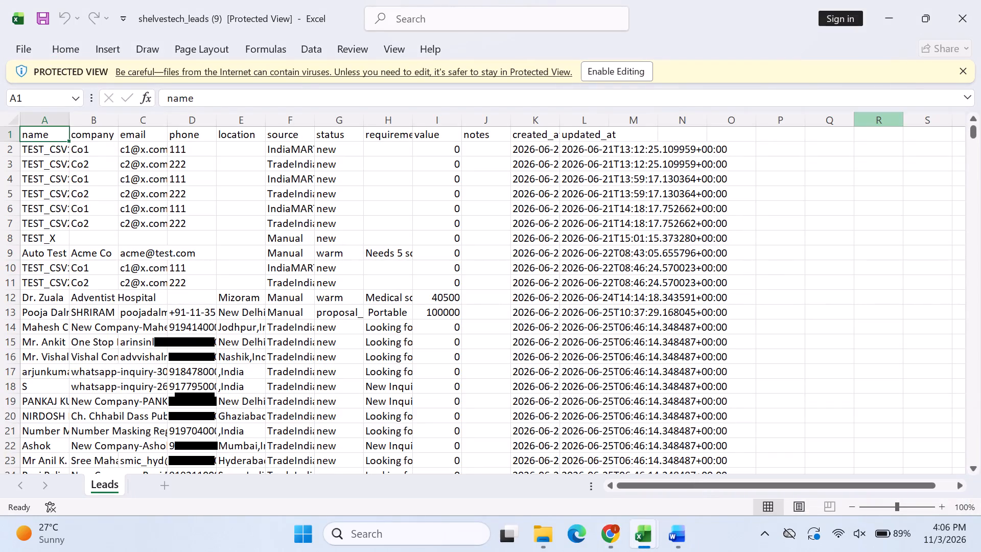
{"action": "left_click", "coordinate": [965, 18]}
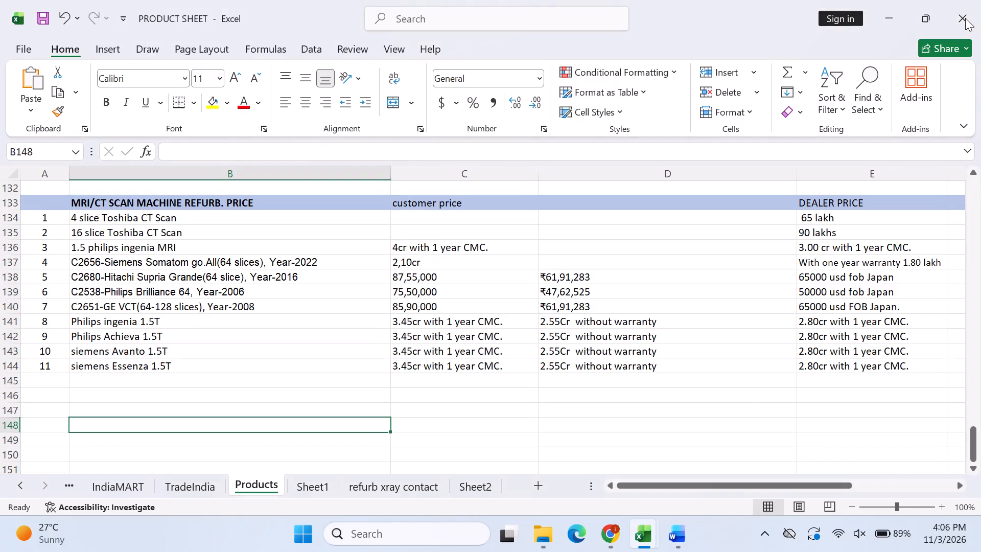
Examine the lead rows and columns of the TradeIndia sheet in the PRODUCT SHEET workbook.
{"action": "left_click", "coordinate": [199, 489]}
{"action": "scroll", "coordinate": [318, 329], "scroll_direction": "down", "scroll_amount": 2}
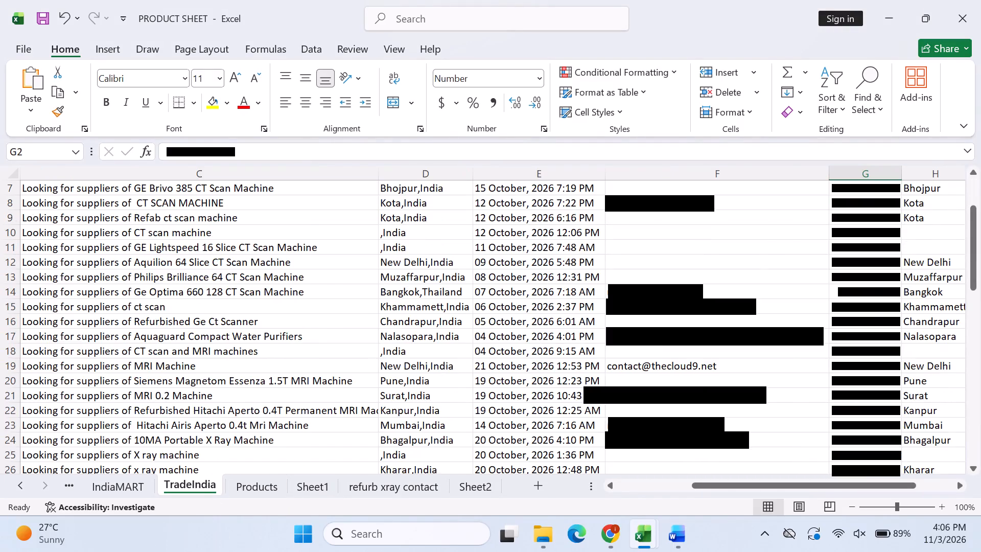
{"action": "scroll", "coordinate": [323, 327], "scroll_direction": "down", "scroll_amount": 17}
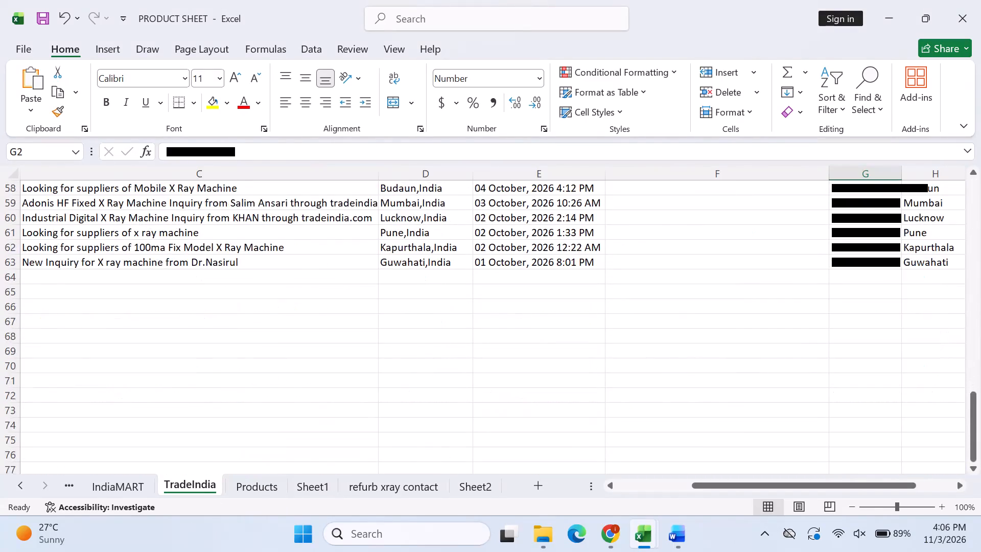
{"action": "scroll", "coordinate": [335, 321], "scroll_direction": "up", "scroll_amount": 5}
{"action": "scroll", "coordinate": [357, 312], "scroll_direction": "up", "scroll_amount": 18}
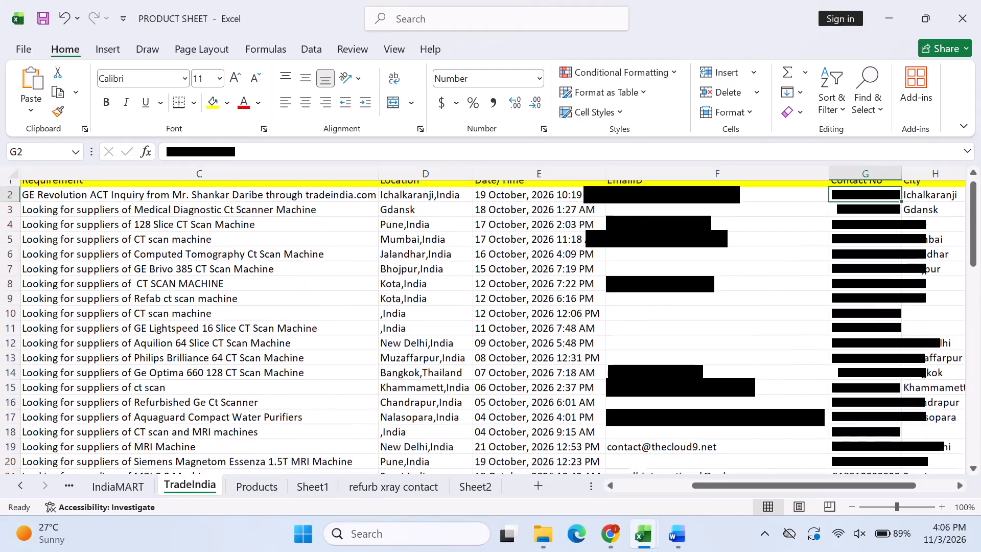
{"action": "scroll", "coordinate": [357, 312], "scroll_direction": "up", "scroll_amount": 5}
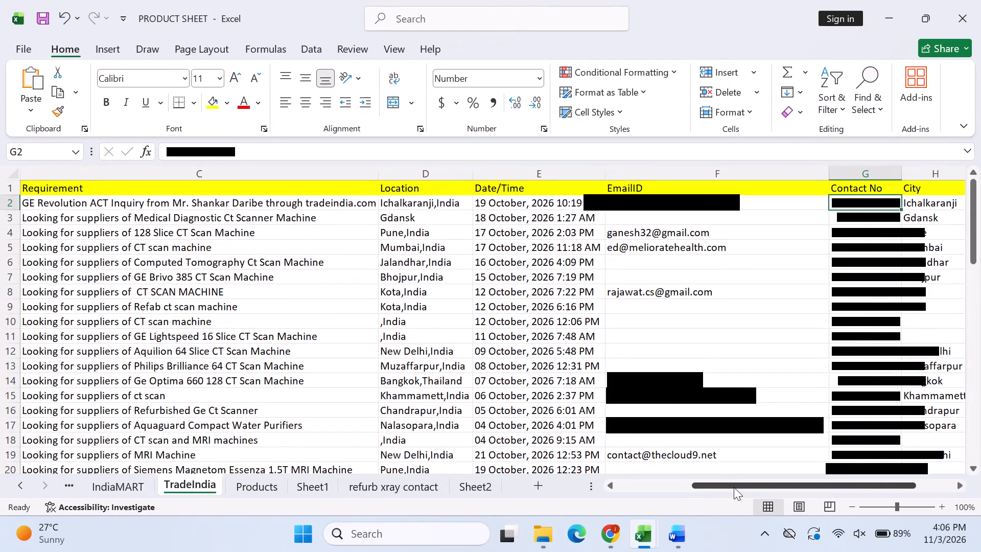
{"action": "left_click_drag", "start_coordinate": [730, 490], "coordinate": [751, 484]}
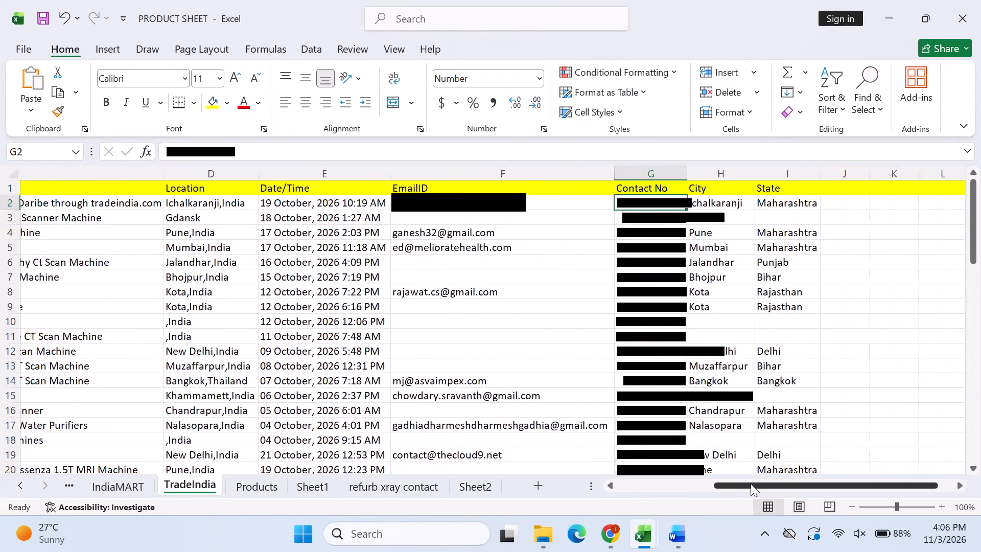
{"action": "left_click_drag", "start_coordinate": [751, 484], "coordinate": [554, 477]}
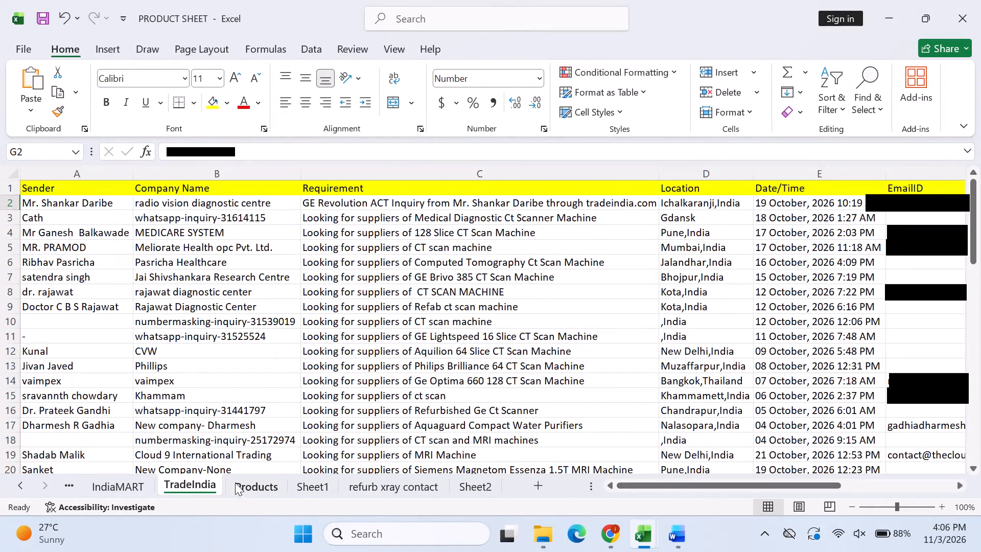
Look through the dated lead entries on the IndiaMART sheet of the PRODUCT SHEET workbook.
{"action": "left_click", "coordinate": [135, 482]}
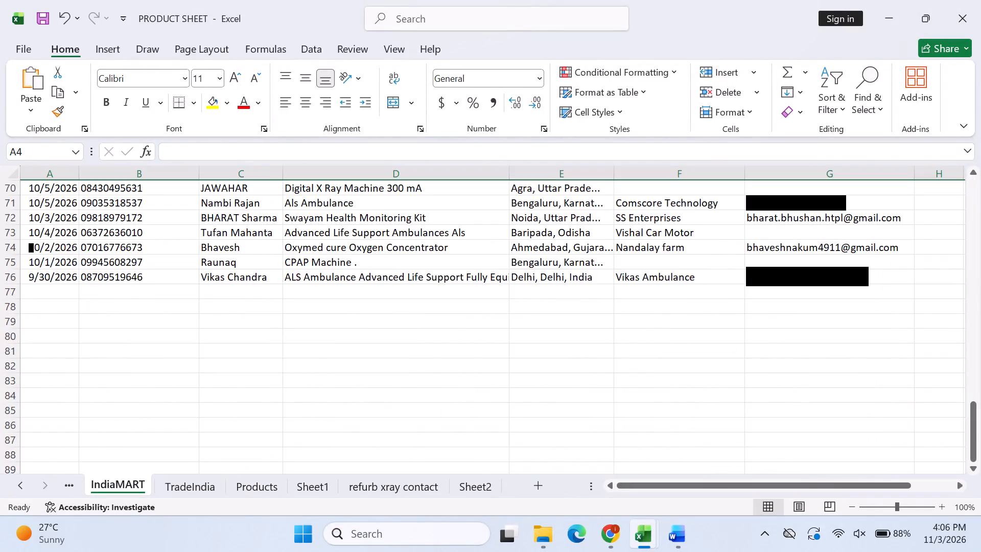
{"action": "scroll", "coordinate": [567, 341], "scroll_direction": "up", "scroll_amount": 16}
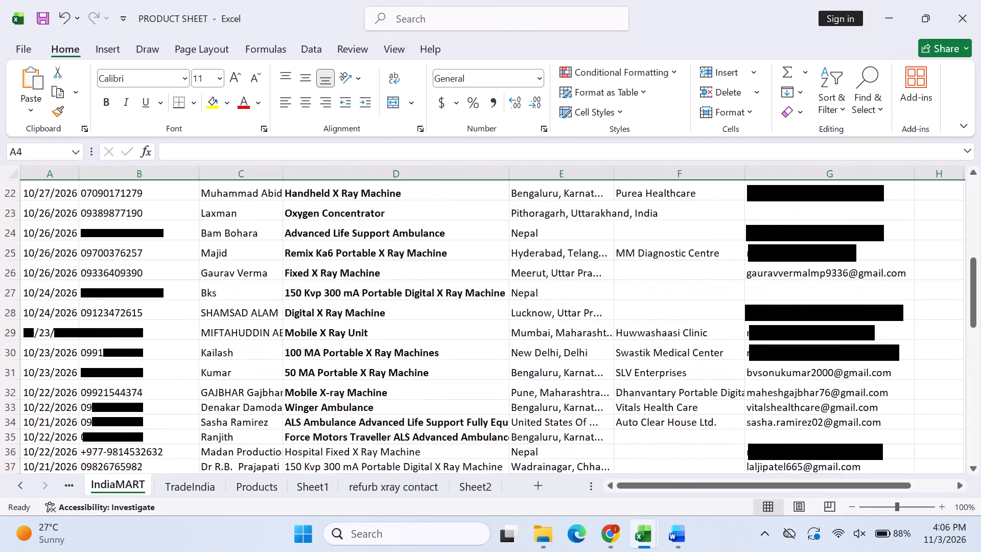
{"action": "scroll", "coordinate": [567, 341], "scroll_direction": "up", "scroll_amount": 13}
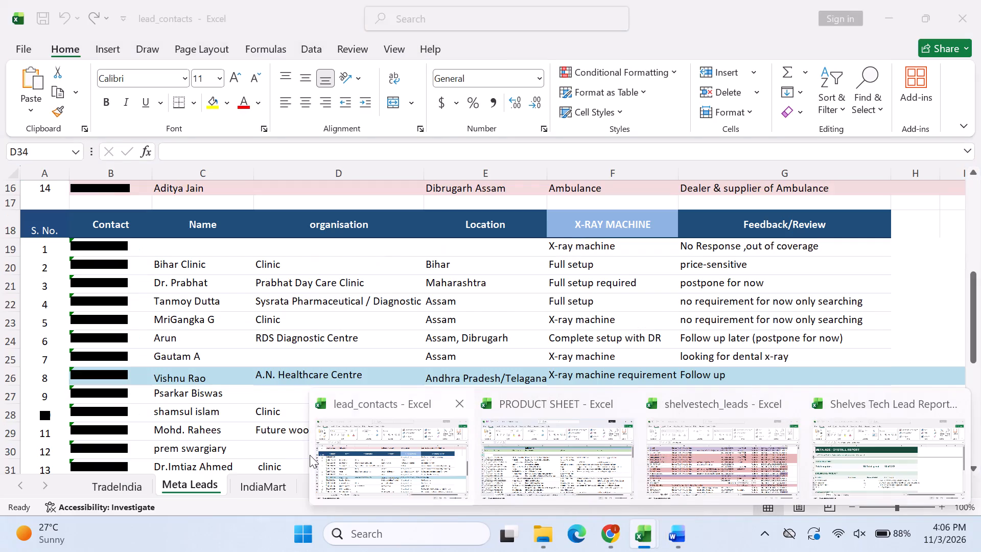
Open the IndiaMart sheet of the lead_contacts workbook and check it against the IndiaMART lead list in Chrome.
{"action": "left_click", "coordinate": [310, 455]}
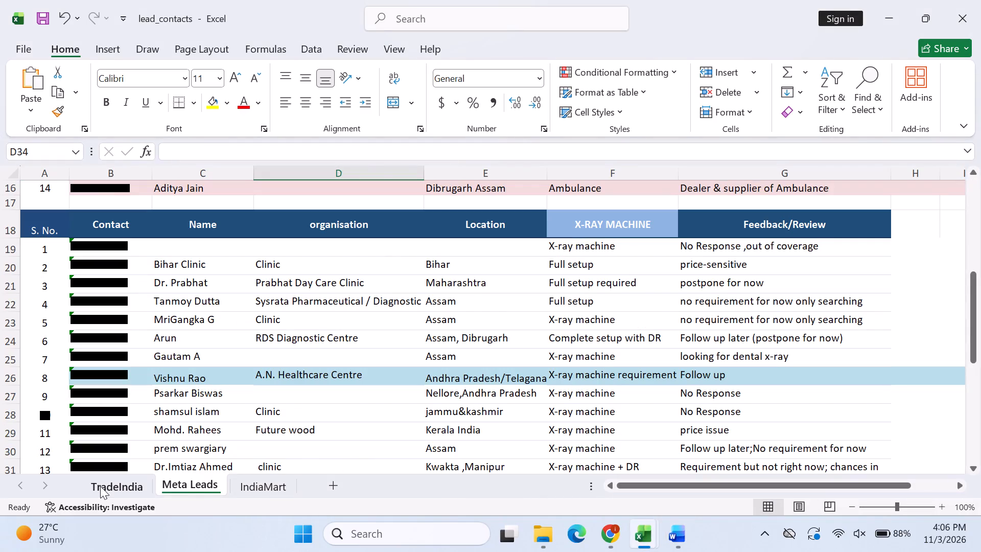
{"action": "left_click", "coordinate": [275, 485]}
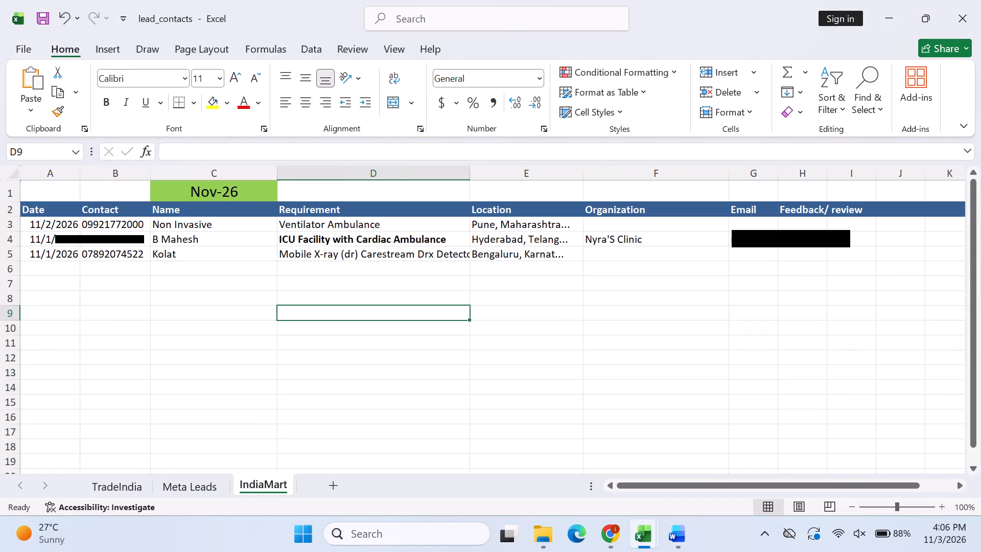
{"action": "left_click", "coordinate": [570, 464]}
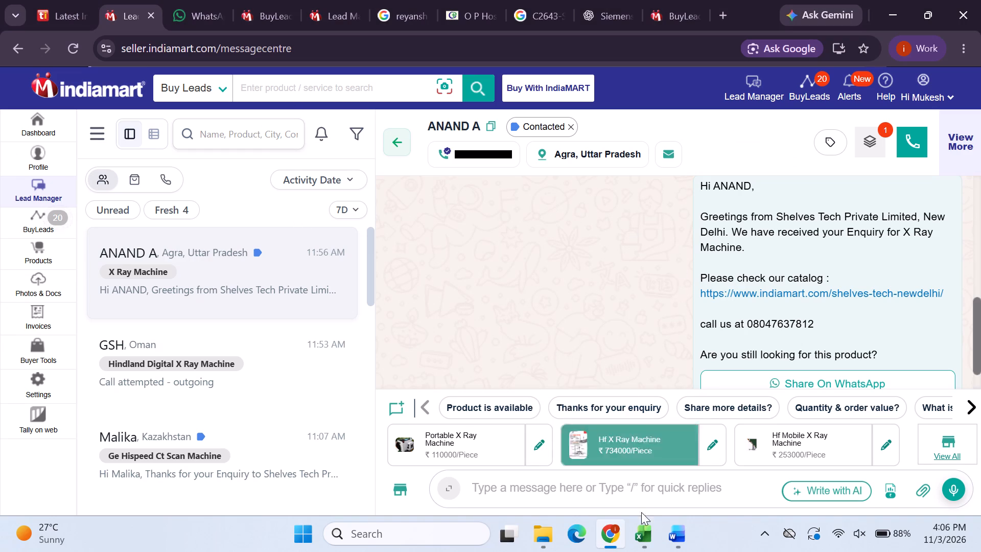
{"action": "left_click", "coordinate": [439, 485]}
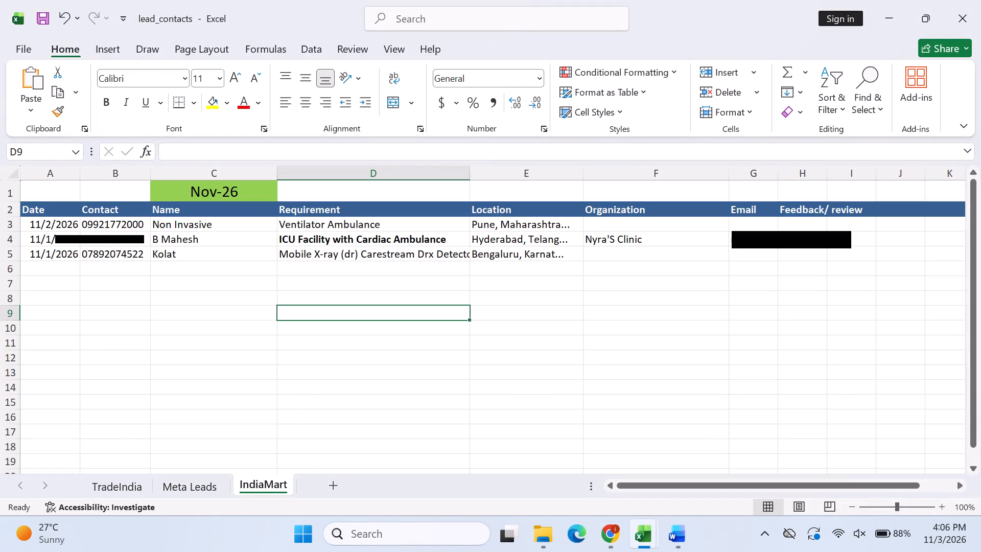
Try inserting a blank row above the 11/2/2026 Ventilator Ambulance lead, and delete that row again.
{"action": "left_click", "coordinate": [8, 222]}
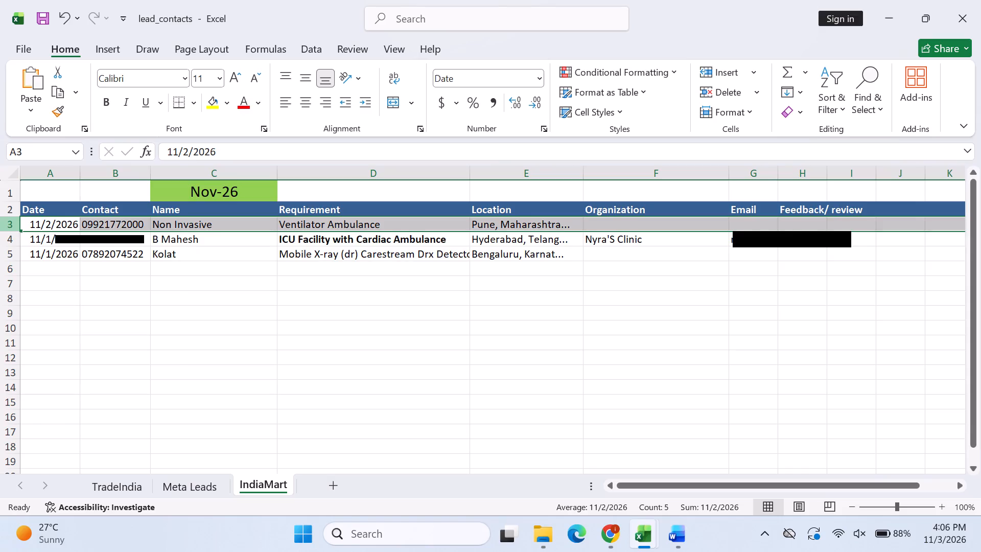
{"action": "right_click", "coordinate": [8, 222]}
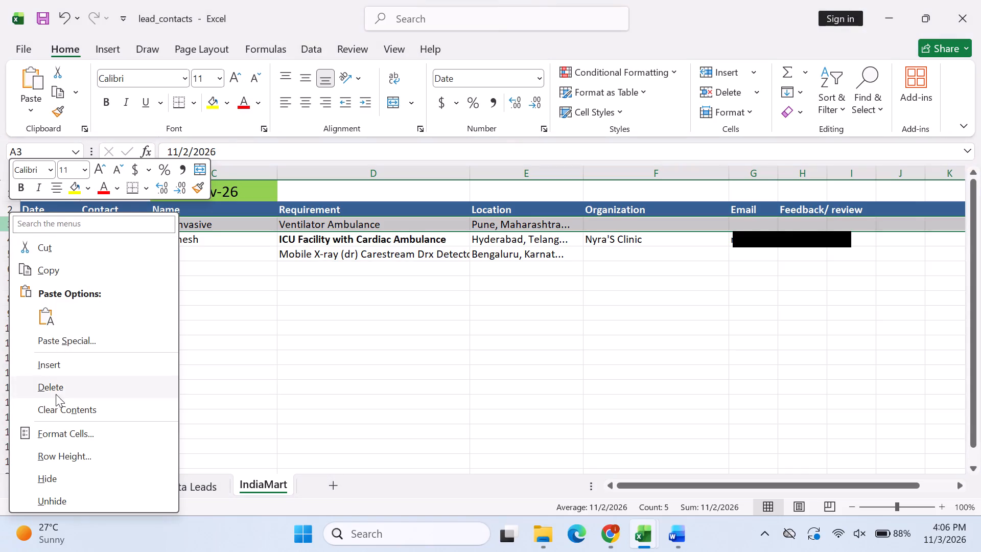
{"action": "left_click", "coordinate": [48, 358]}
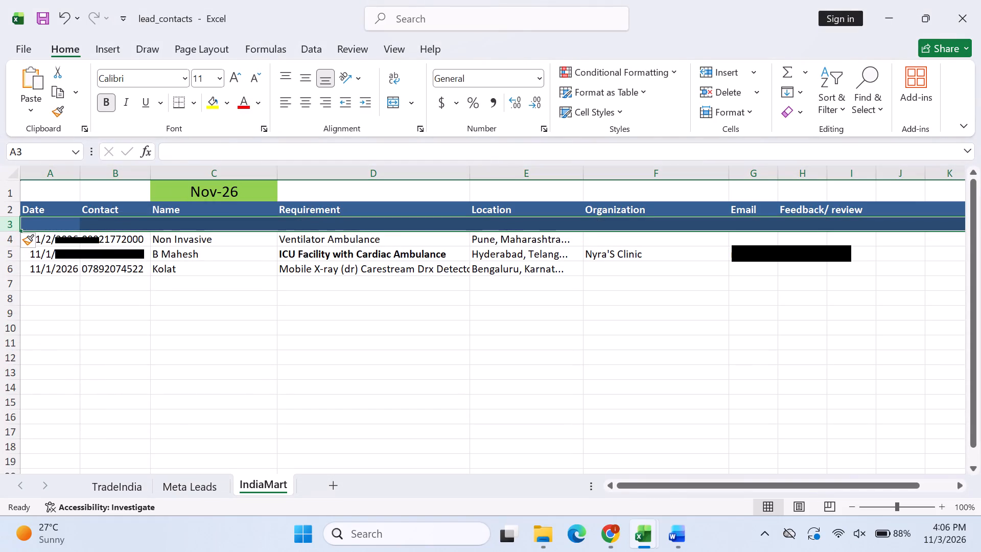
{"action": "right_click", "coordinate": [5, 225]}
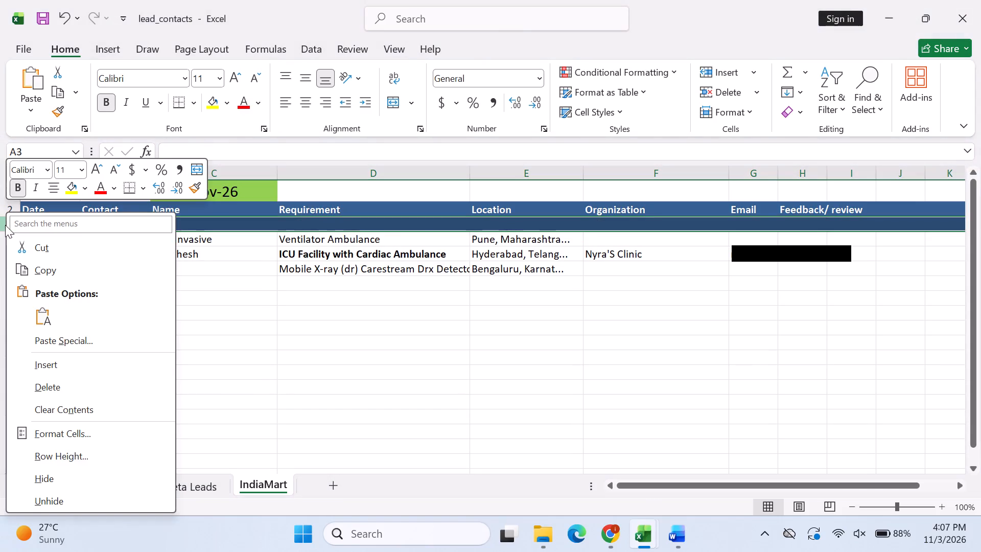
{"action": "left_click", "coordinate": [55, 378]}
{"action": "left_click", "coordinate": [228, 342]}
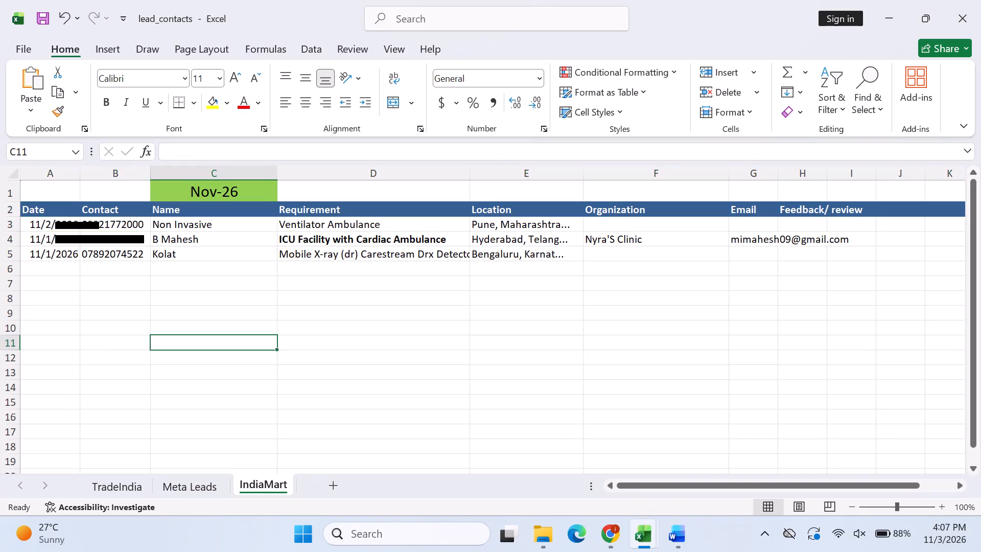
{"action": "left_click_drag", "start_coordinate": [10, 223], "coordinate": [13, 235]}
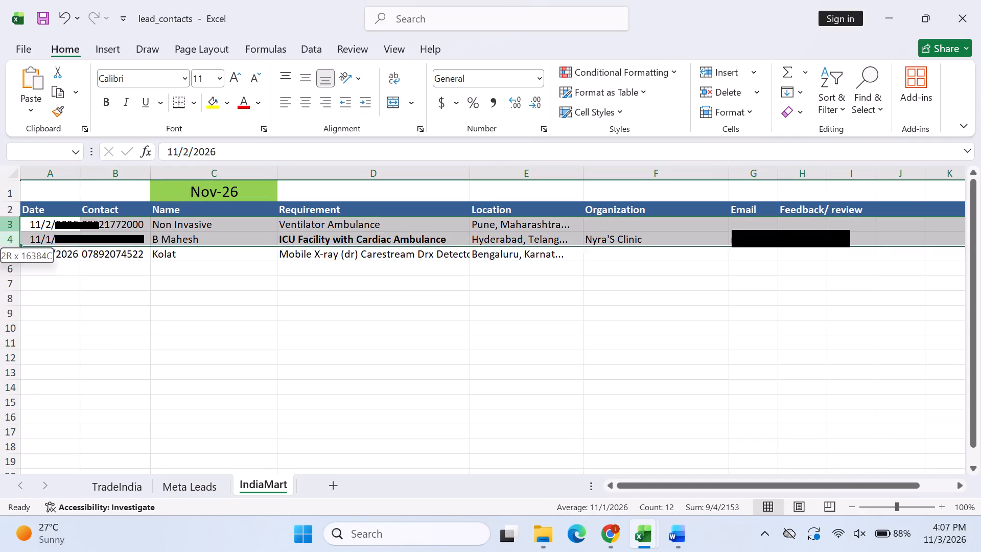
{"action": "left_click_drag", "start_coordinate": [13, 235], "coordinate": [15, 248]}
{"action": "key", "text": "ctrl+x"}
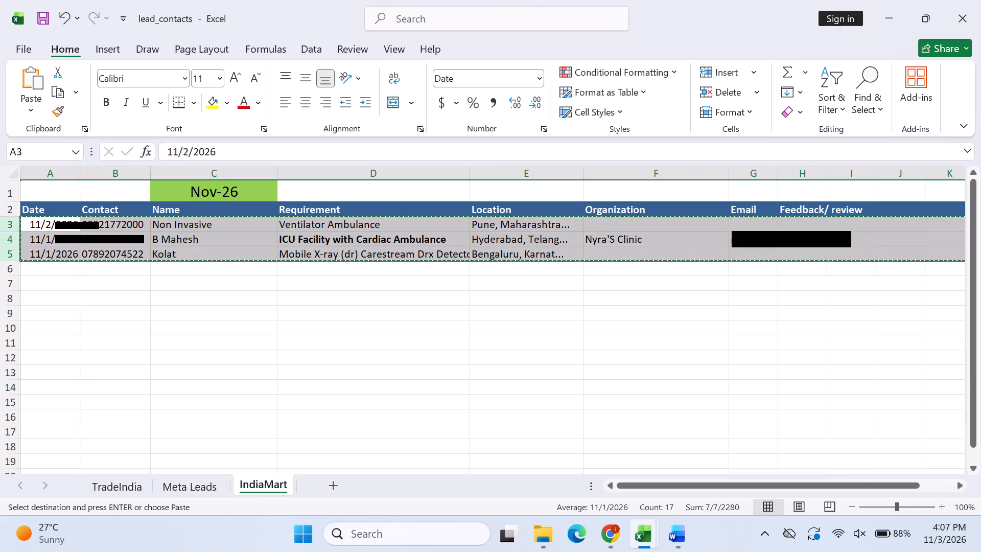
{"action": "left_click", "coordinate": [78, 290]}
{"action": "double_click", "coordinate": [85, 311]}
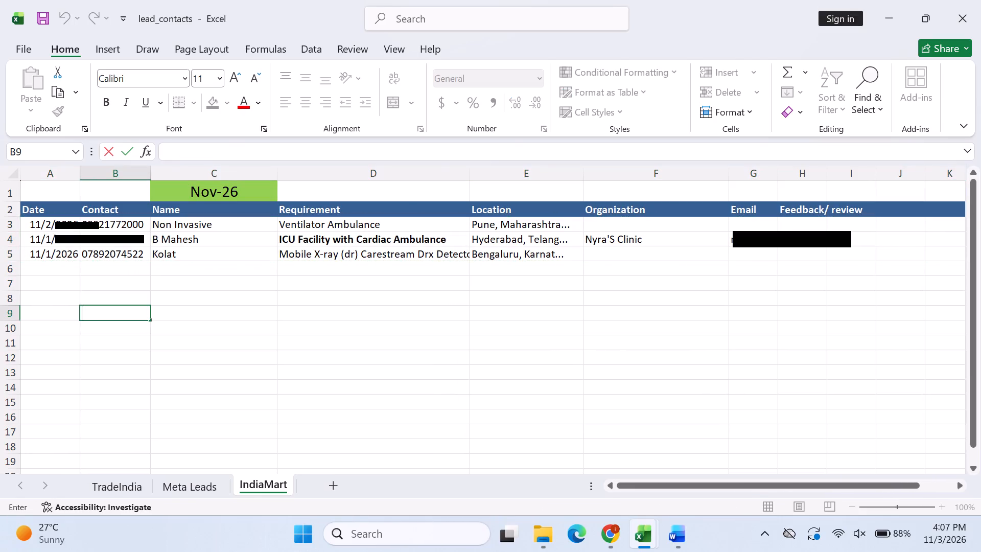
Move the 11/2/2026 Ventilator Ambulance lead from row 3 to row 6, below the 11/1/2026 leads.
{"action": "left_click", "coordinate": [12, 223]}
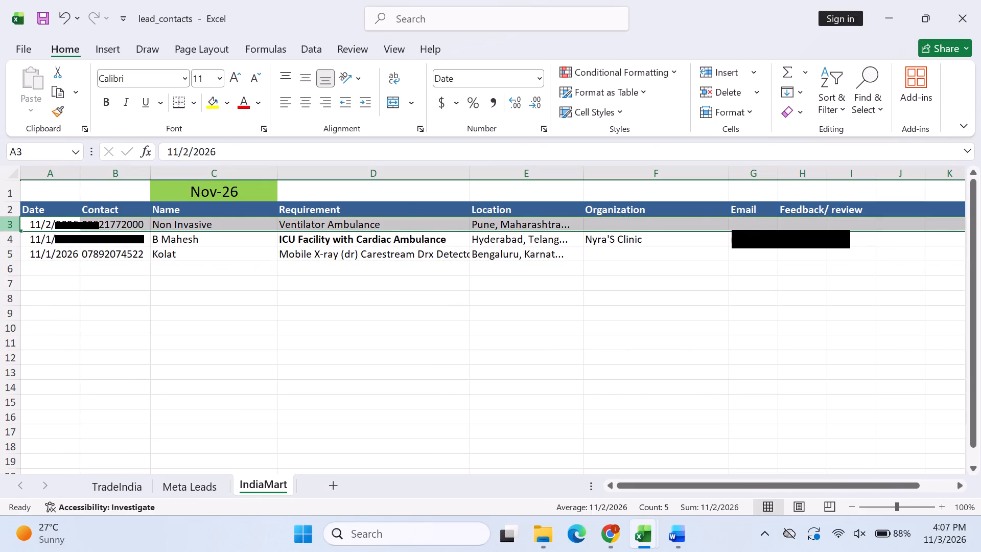
{"action": "key", "text": "ctrl+x"}
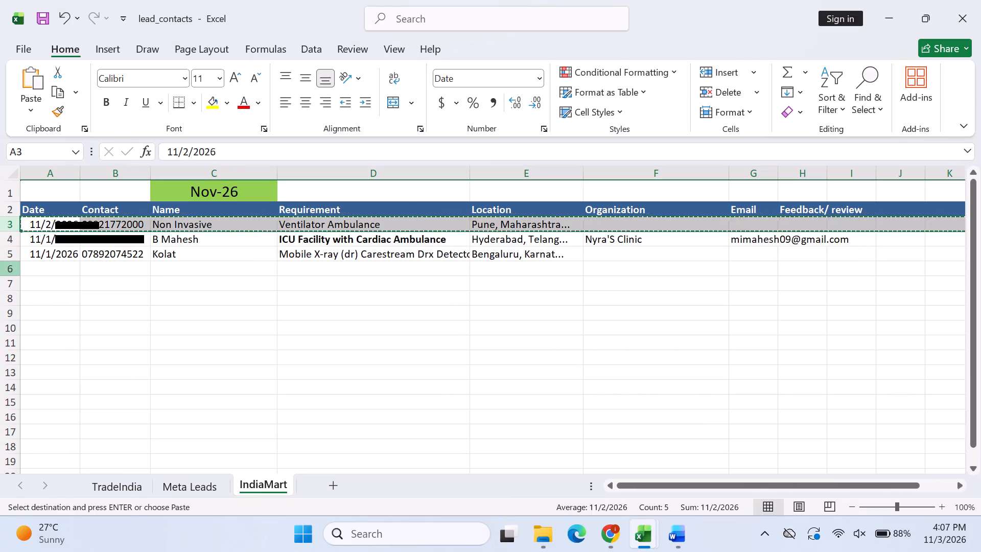
{"action": "left_click", "coordinate": [7, 269]}
{"action": "key", "text": "ctrl+v"}
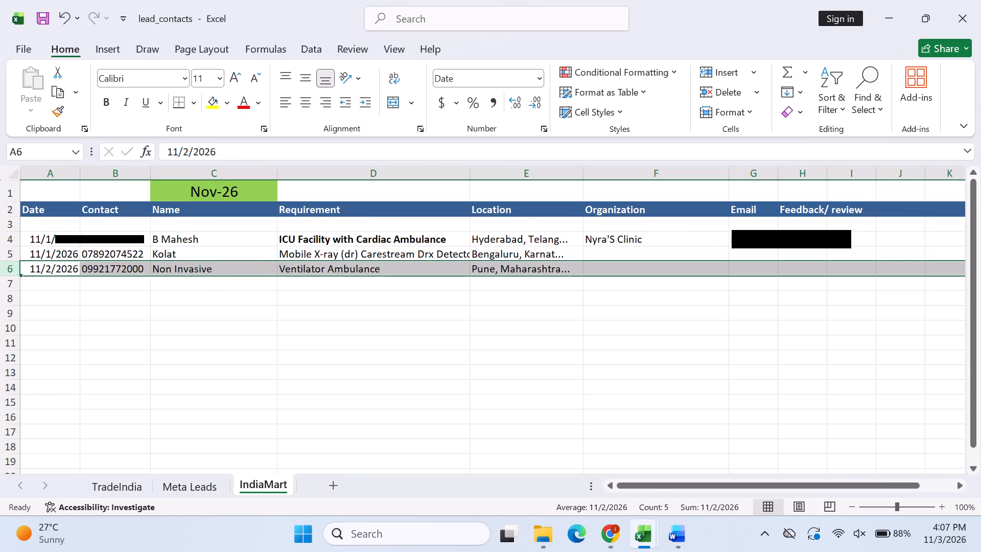
{"action": "left_click", "coordinate": [237, 355]}
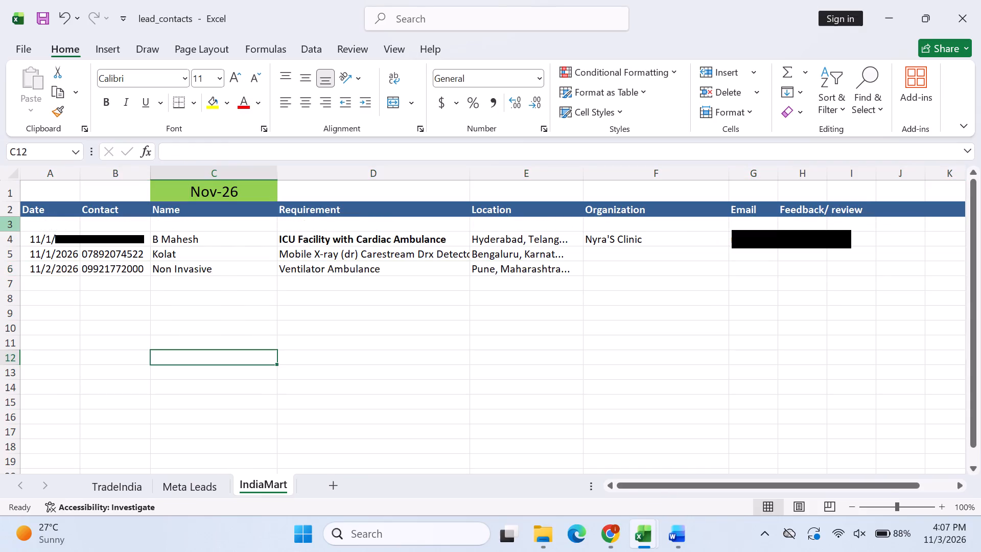
Delete the empty row 3 directly below the column headings of the Nov-26 lead table.
{"action": "left_click", "coordinate": [10, 224]}
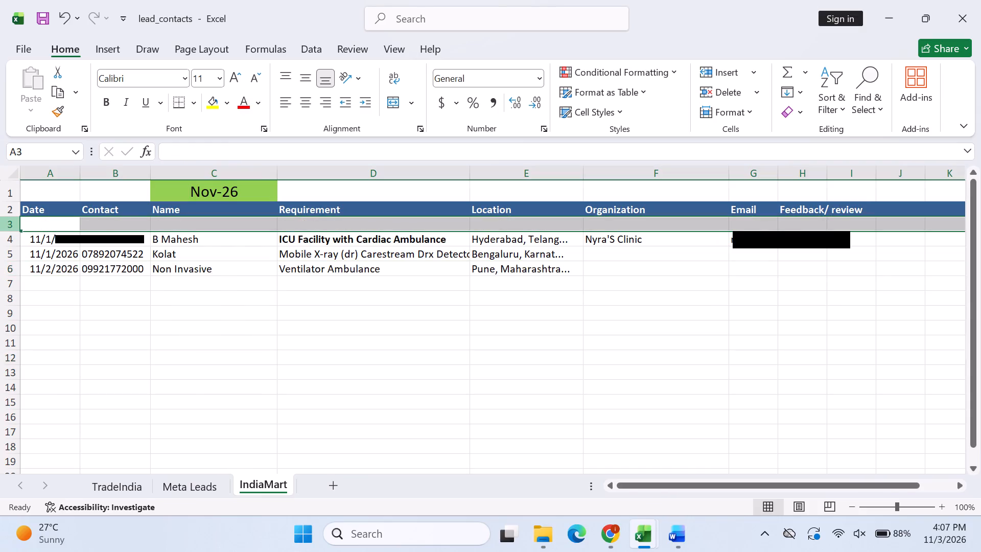
{"action": "right_click", "coordinate": [10, 224]}
{"action": "scroll", "coordinate": [67, 471], "scroll_direction": "down", "scroll_amount": 3}
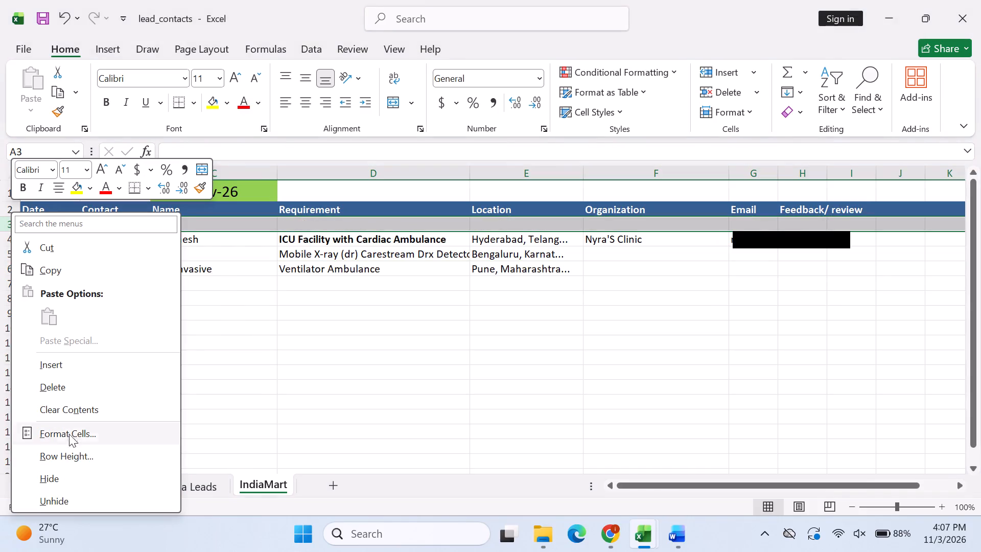
{"action": "left_click", "coordinate": [55, 388]}
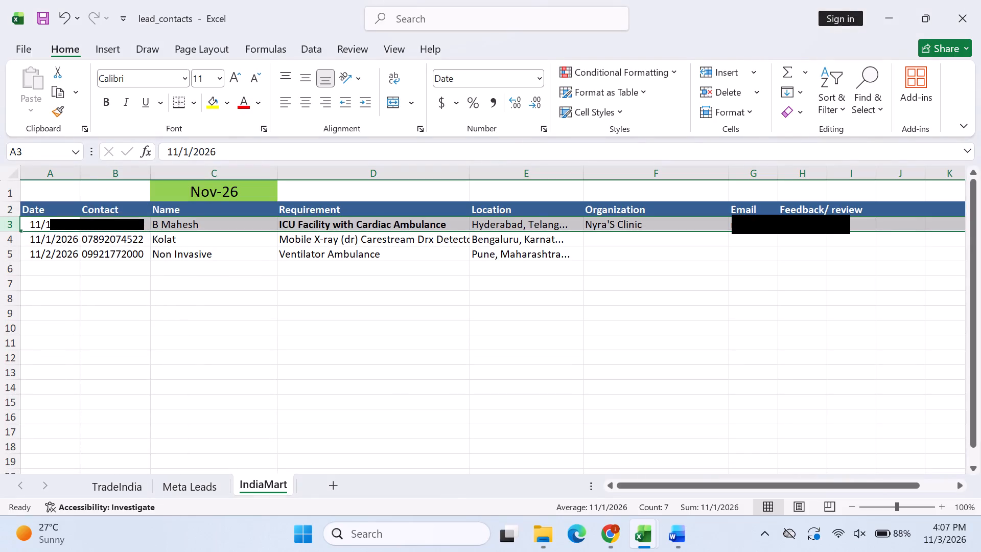
{"action": "scroll", "coordinate": [252, 383], "scroll_direction": "up", "scroll_amount": 1}
Copy the Mumbai Ambulance with Bls lead's details from Lead Manager in Chrome into row 6 of the IndiaMart sheet in lead_contacts.
{"action": "left_click", "coordinate": [596, 493]}
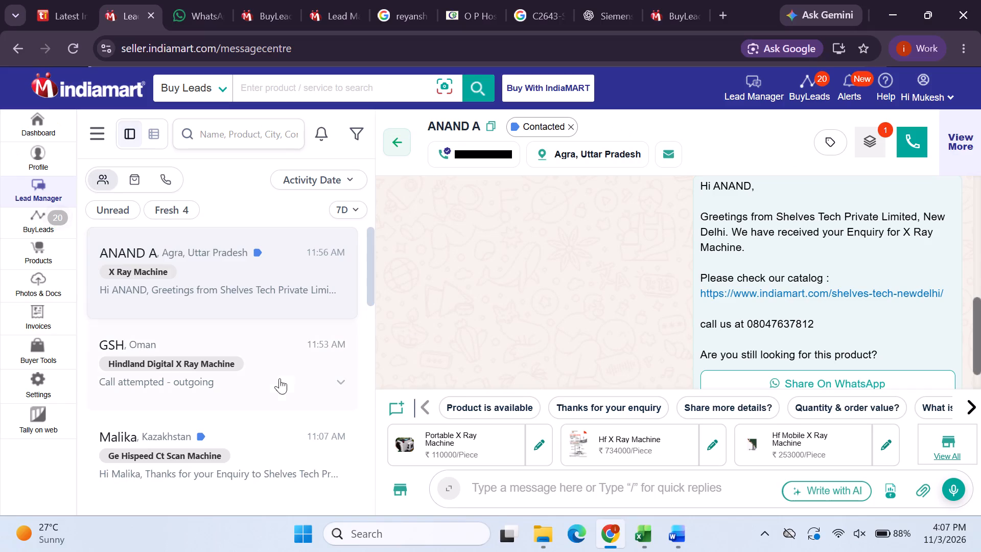
{"action": "scroll", "coordinate": [258, 320], "scroll_direction": "down", "scroll_amount": 4}
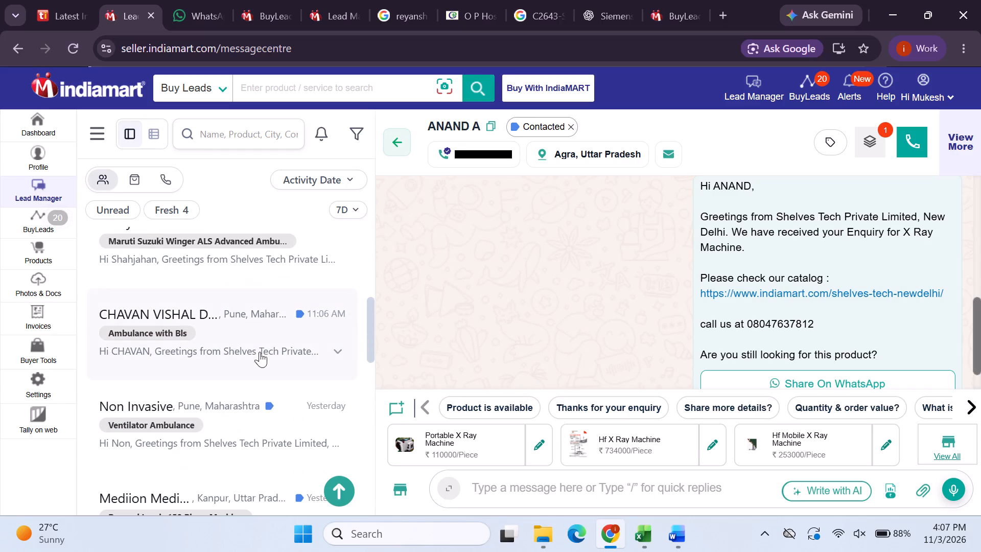
{"action": "left_click", "coordinate": [264, 427]}
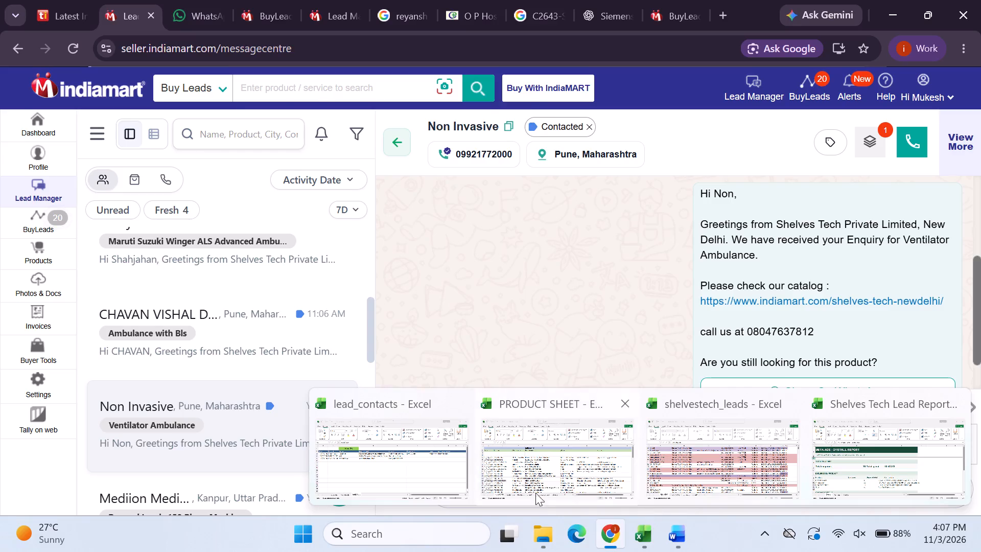
{"action": "left_click", "coordinate": [437, 465]}
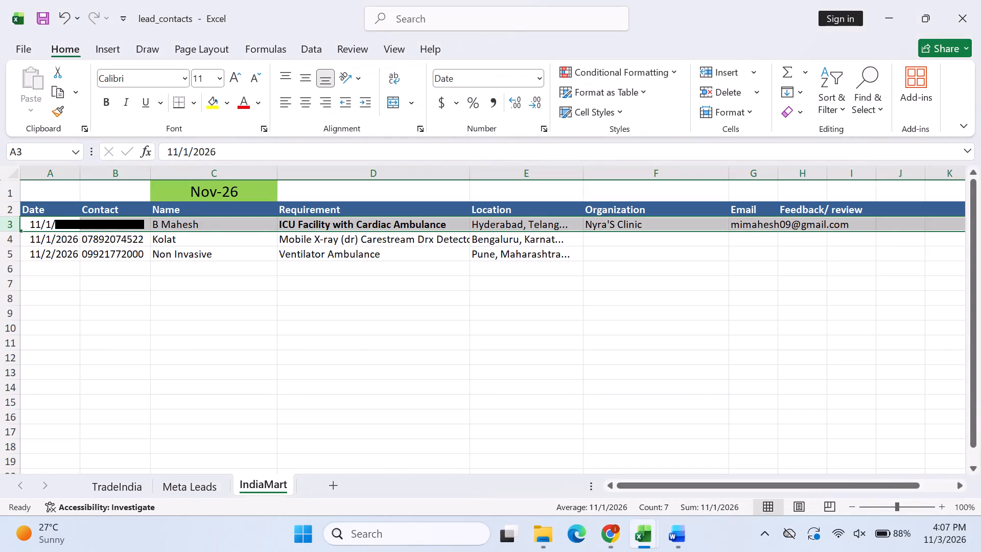
{"action": "left_click", "coordinate": [571, 470]}
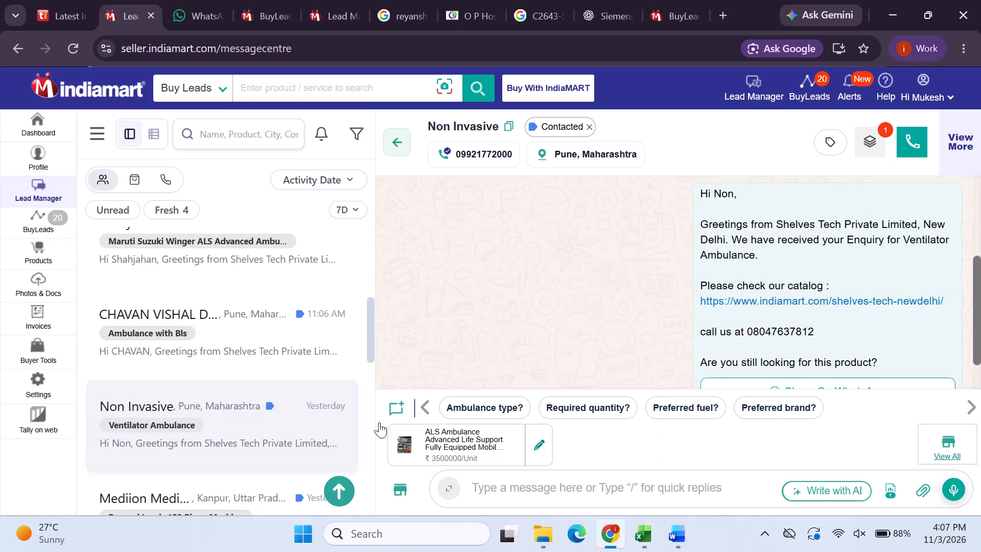
{"action": "left_click", "coordinate": [231, 348]}
{"action": "left_click", "coordinate": [578, 125]}
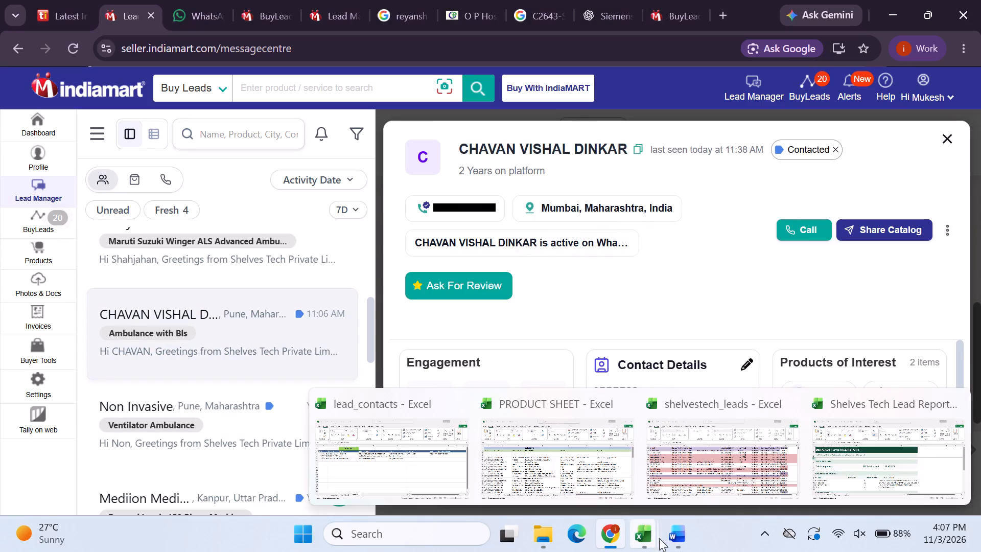
{"action": "left_click", "coordinate": [641, 535]}
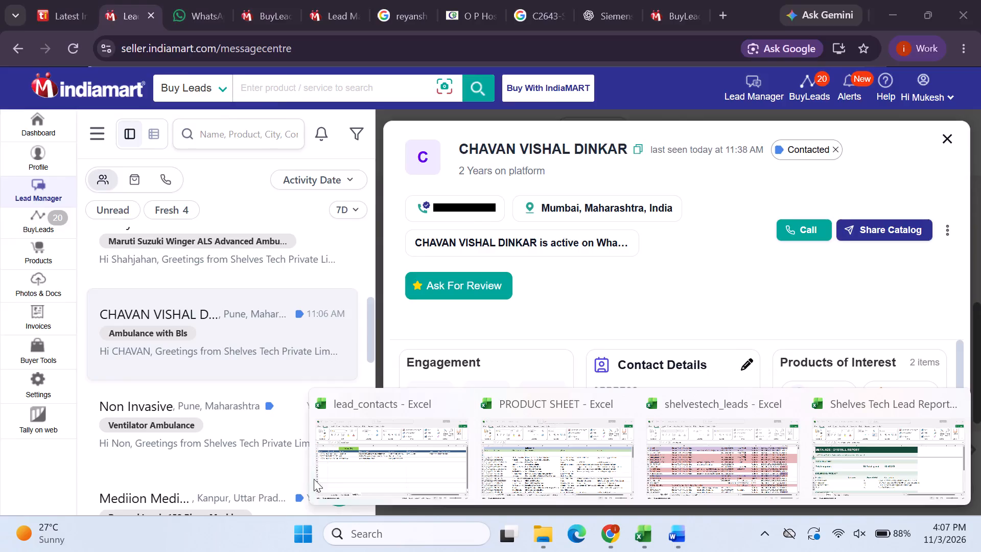
{"action": "left_click", "coordinate": [343, 486]}
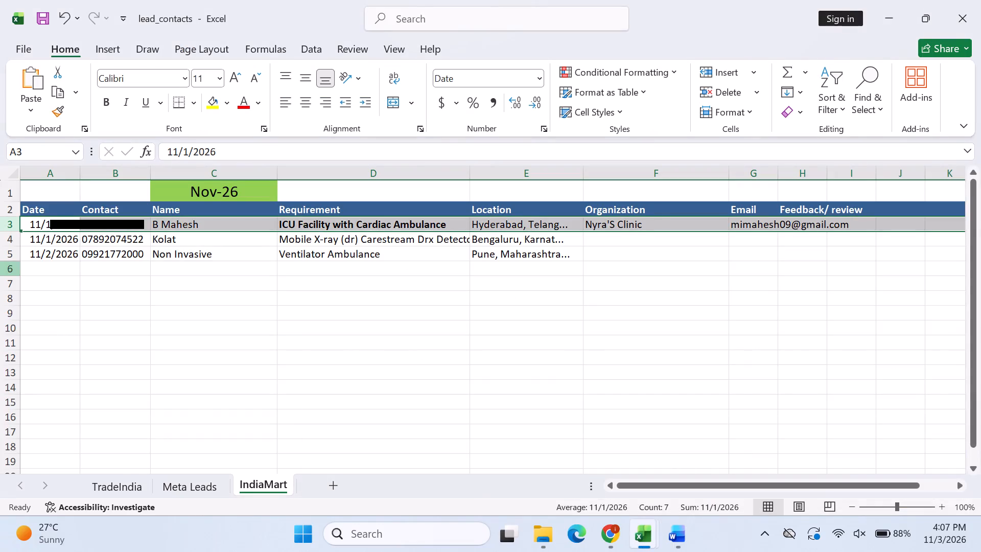
{"action": "left_click", "coordinate": [31, 269]}
{"action": "left_click", "coordinate": [9, 267]}
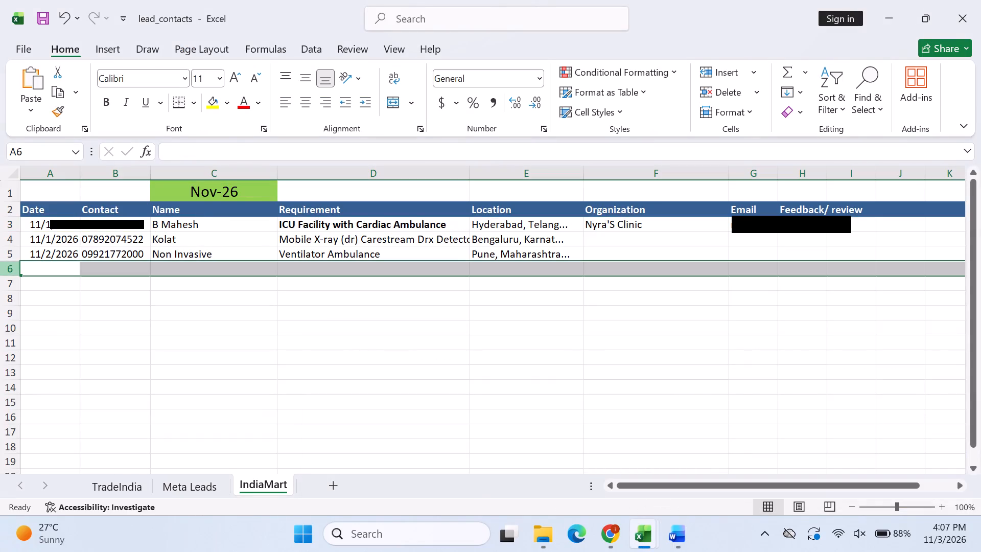
{"action": "key", "text": "ctrl+v"}
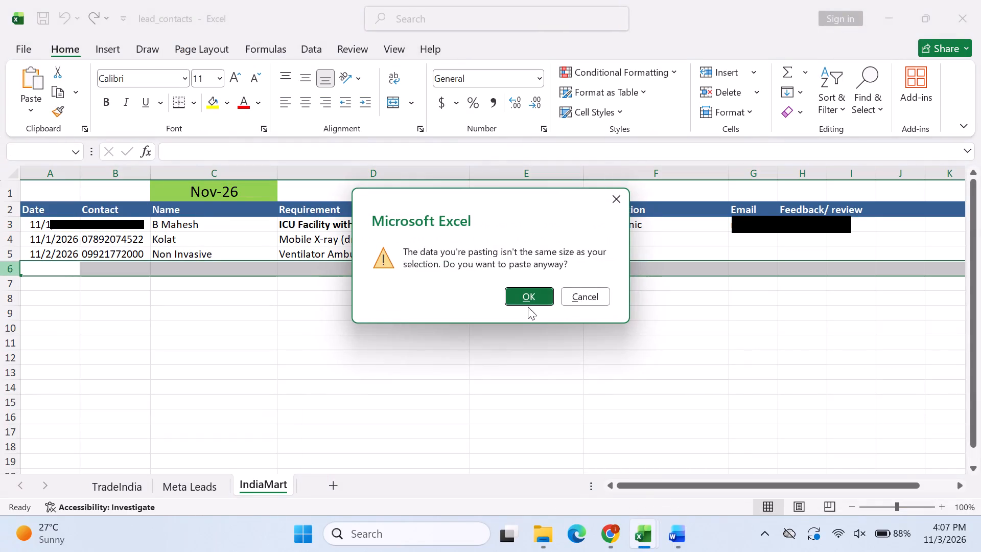
{"action": "left_click", "coordinate": [526, 300]}
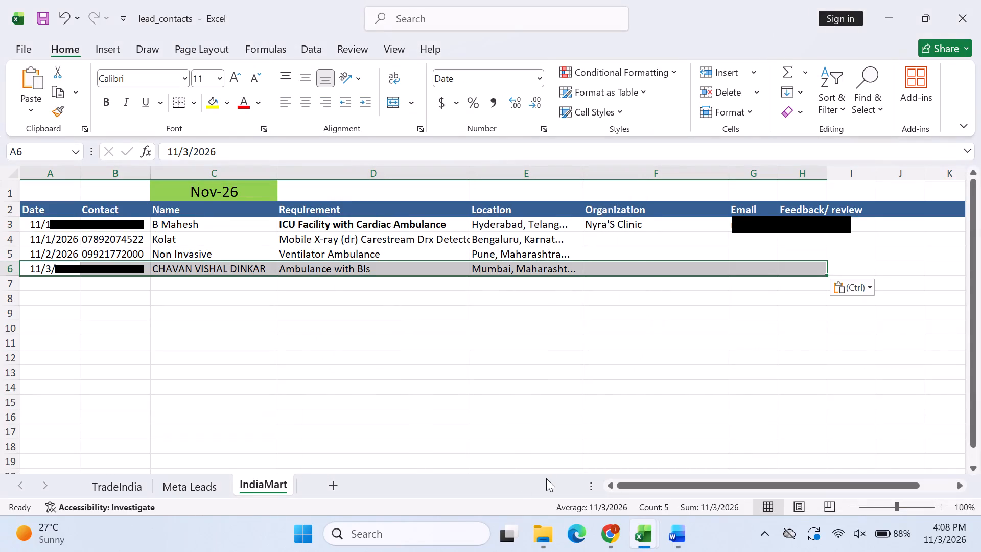
Copy the Guwahati Maruti Suzuki Winger ALS Advanced Ambulance lead's details from Lead Manager into row 7 of the IndiaMart sheet.
{"action": "left_click", "coordinate": [575, 469]}
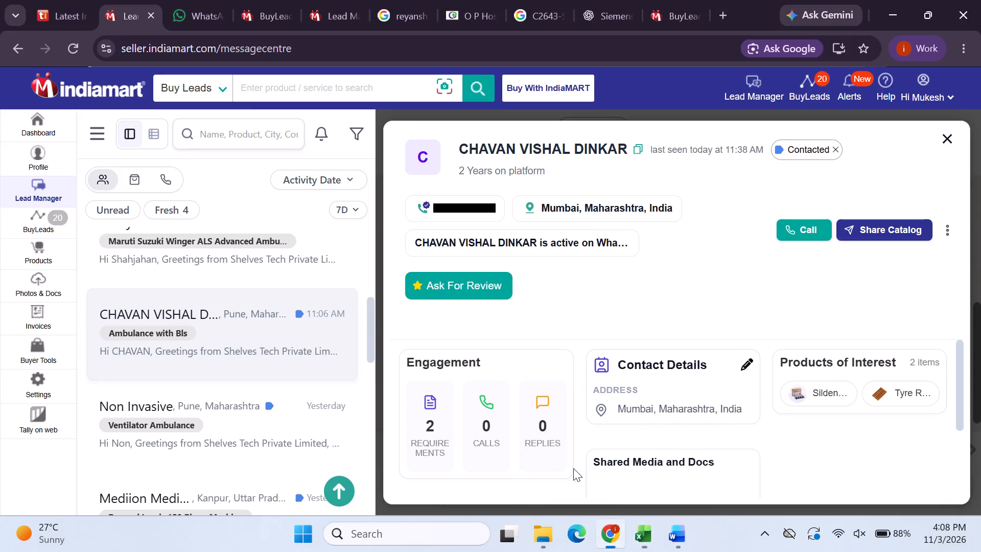
{"action": "left_click", "coordinate": [263, 444]}
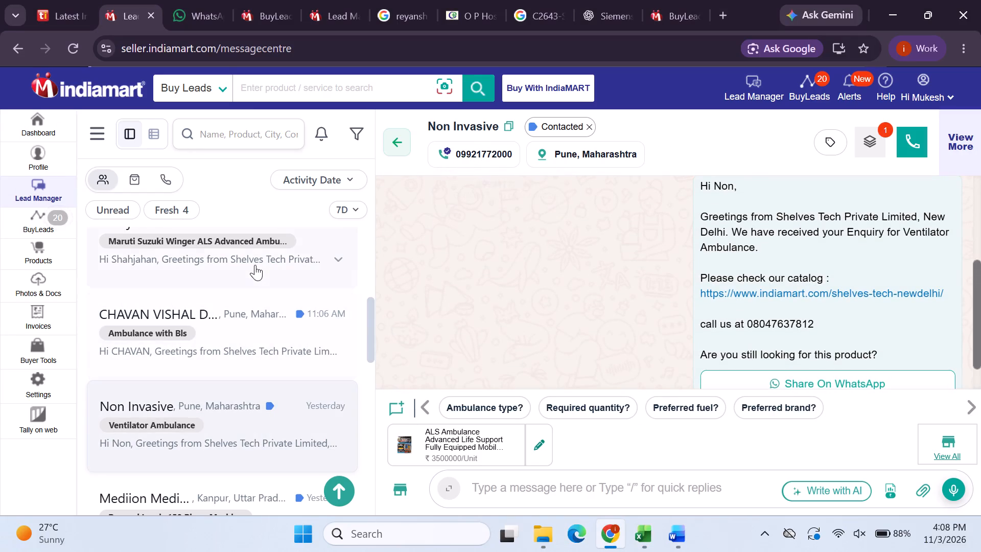
{"action": "scroll", "coordinate": [258, 298], "scroll_direction": "up", "scroll_amount": 1}
{"action": "left_click", "coordinate": [252, 331]}
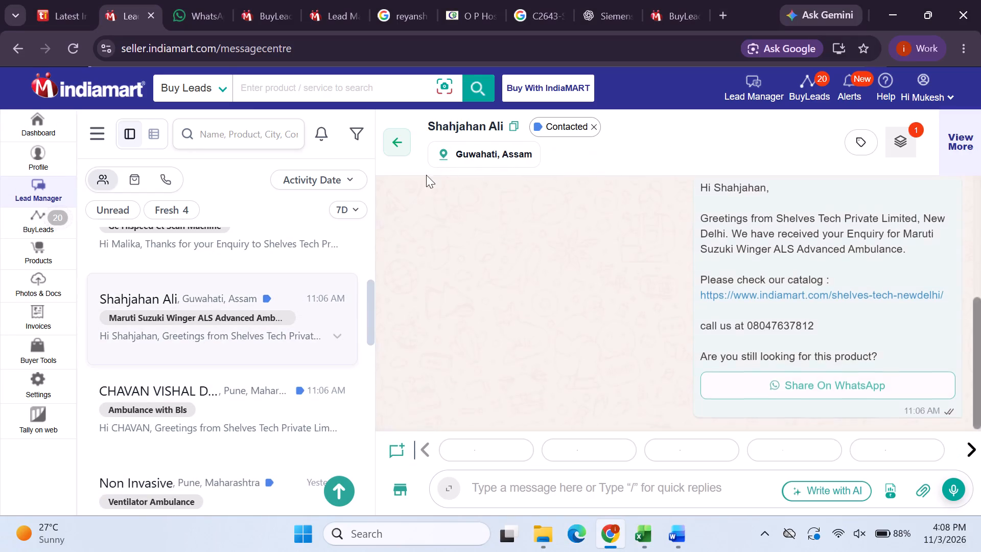
{"action": "left_click", "coordinate": [513, 127]}
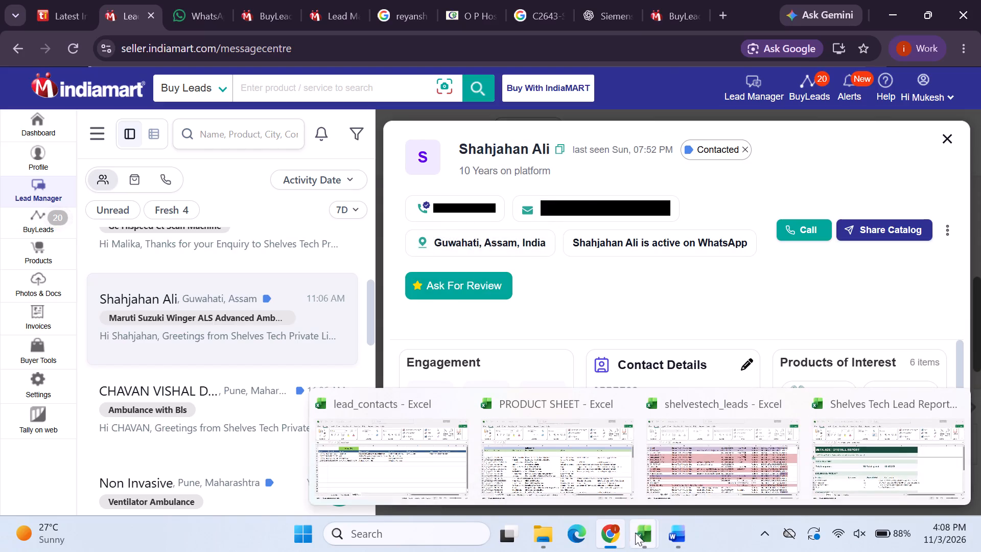
{"action": "left_click", "coordinate": [427, 470]}
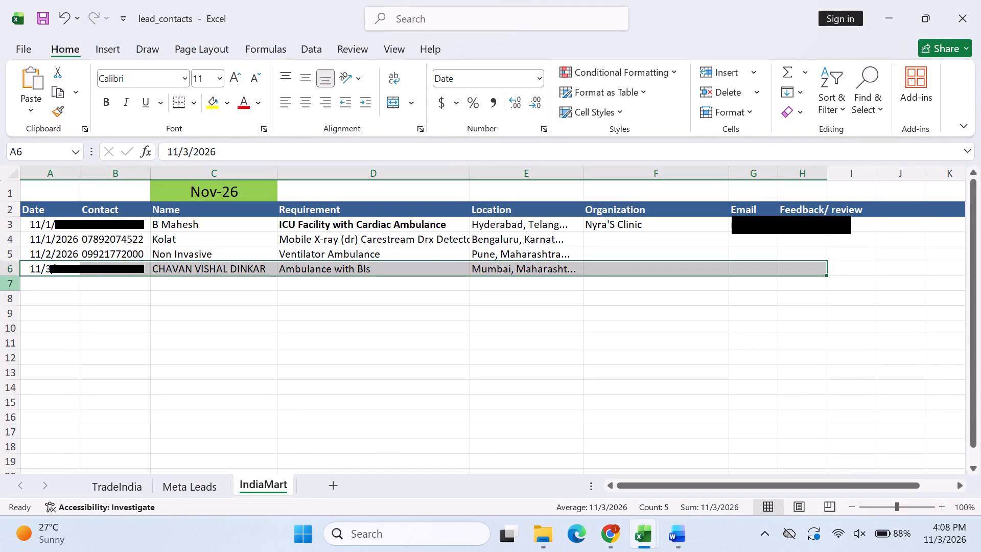
{"action": "left_click", "coordinate": [10, 283]}
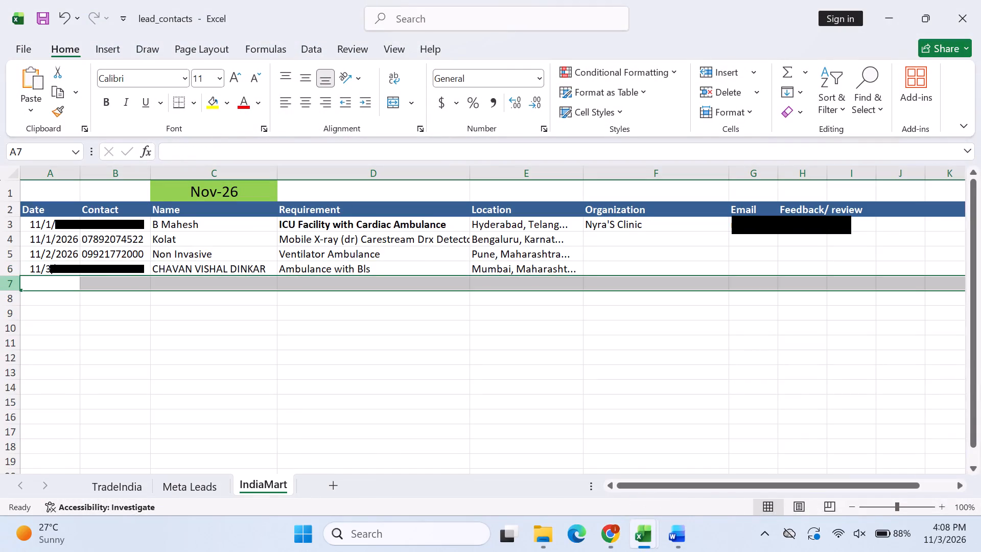
{"action": "key", "text": "ctrl+v"}
{"action": "left_click", "coordinate": [529, 302]}
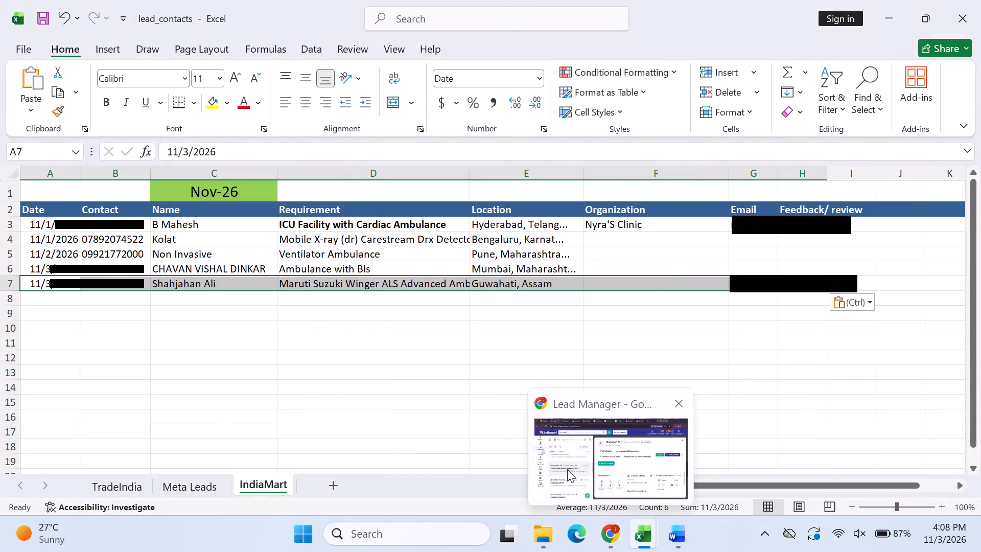
Check the Kazakhstan and Oman enquiries in Lead Manager, and copy the Agra X Ray Machine lead's details into row 8 of the IndiaMart sheet.
{"action": "left_click", "coordinate": [567, 469]}
{"action": "scroll", "coordinate": [240, 370], "scroll_direction": "up", "scroll_amount": 1}
{"action": "left_click", "coordinate": [231, 334]}
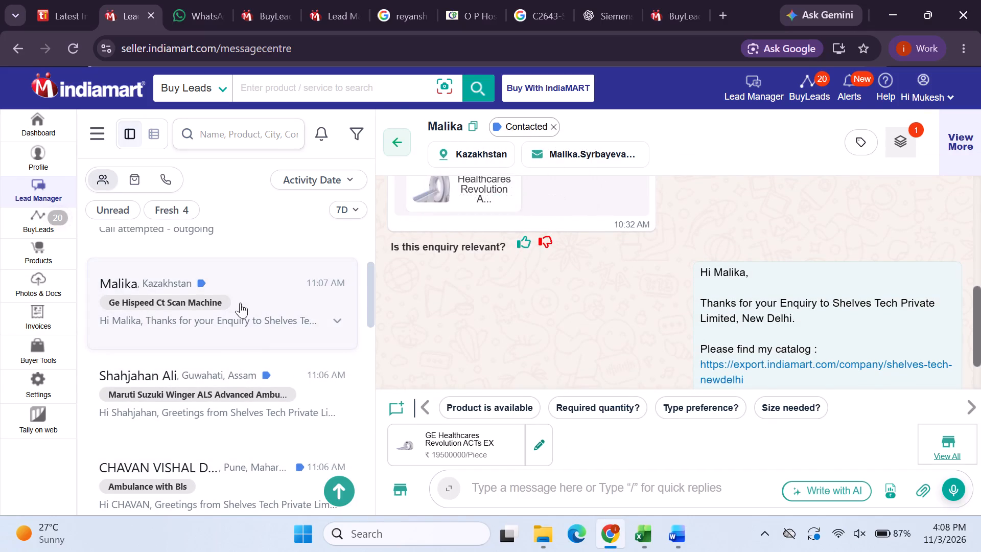
{"action": "scroll", "coordinate": [604, 302], "scroll_direction": "down", "scroll_amount": 4}
{"action": "scroll", "coordinate": [209, 339], "scroll_direction": "up", "scroll_amount": 1}
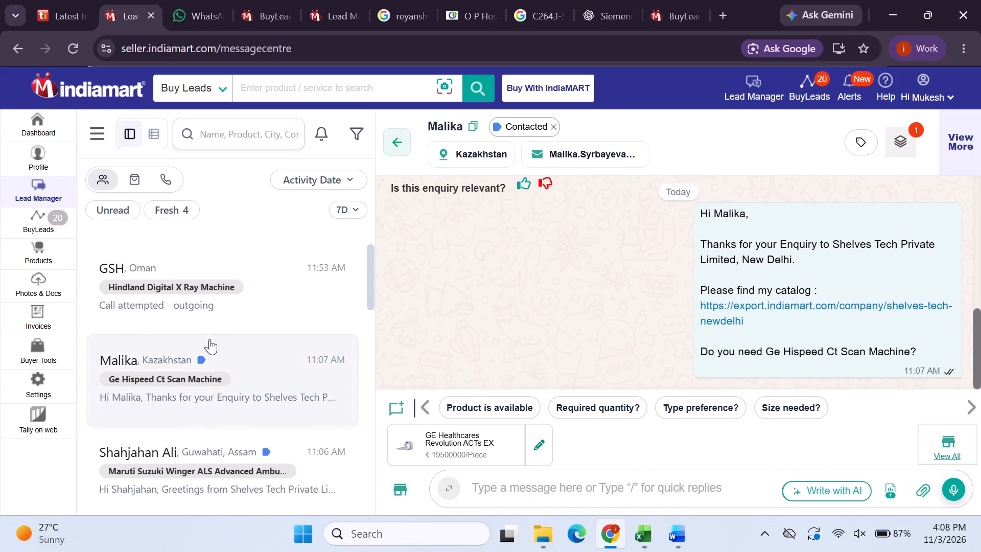
{"action": "left_click", "coordinate": [209, 310]}
{"action": "scroll", "coordinate": [264, 327], "scroll_direction": "up", "scroll_amount": 2}
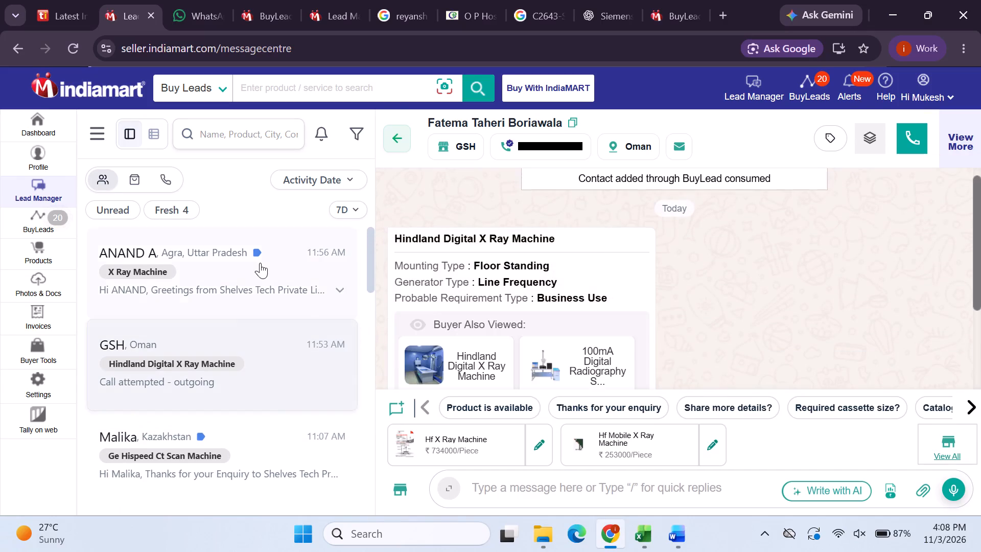
{"action": "left_click", "coordinate": [260, 263]}
{"action": "left_click", "coordinate": [489, 130]}
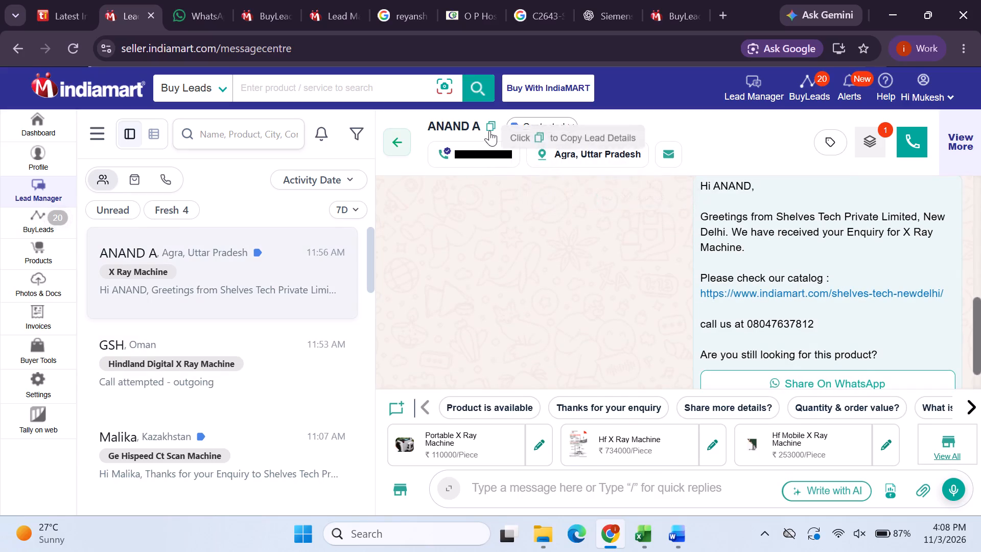
{"action": "left_click", "coordinate": [641, 537]}
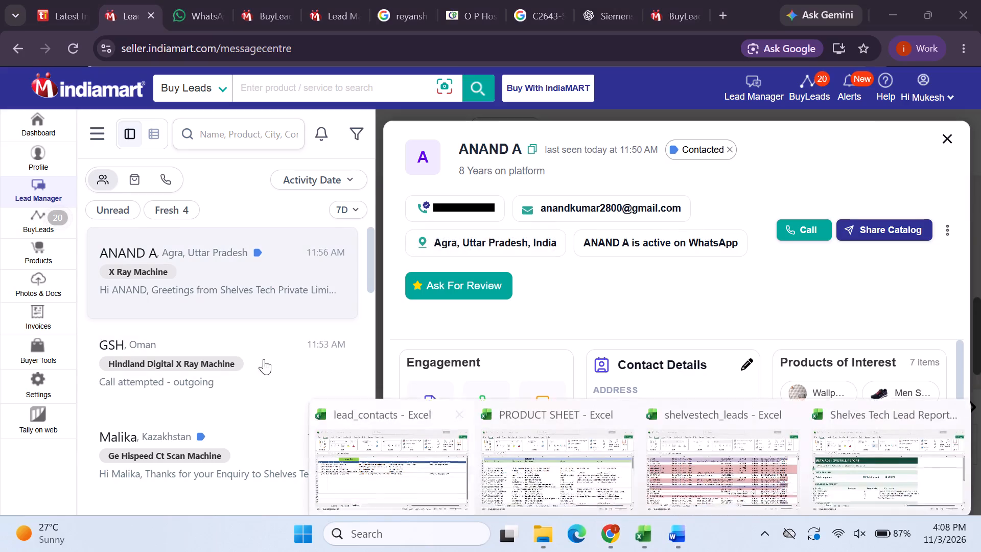
{"action": "left_click", "coordinate": [398, 461]}
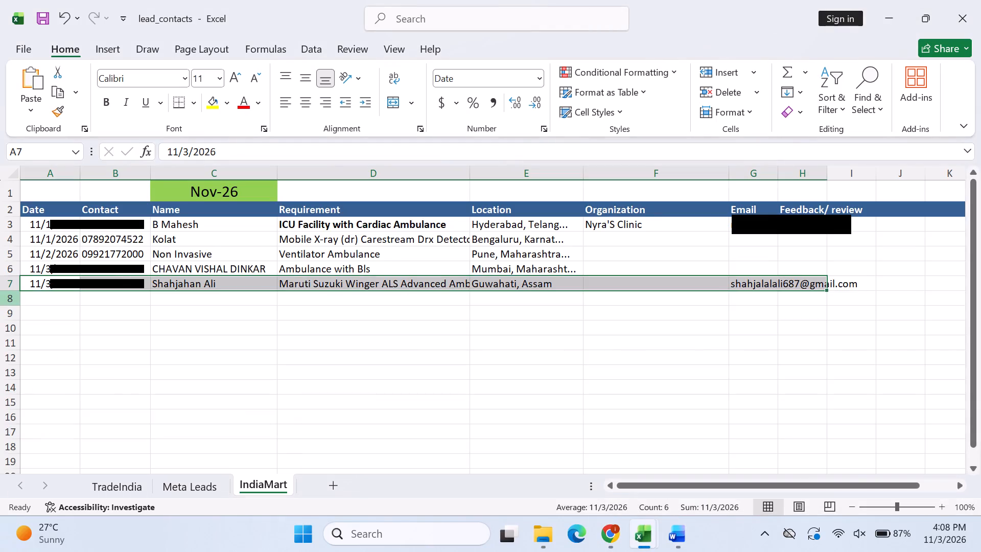
{"action": "left_click", "coordinate": [10, 298]}
{"action": "key", "text": "ctrl+v"}
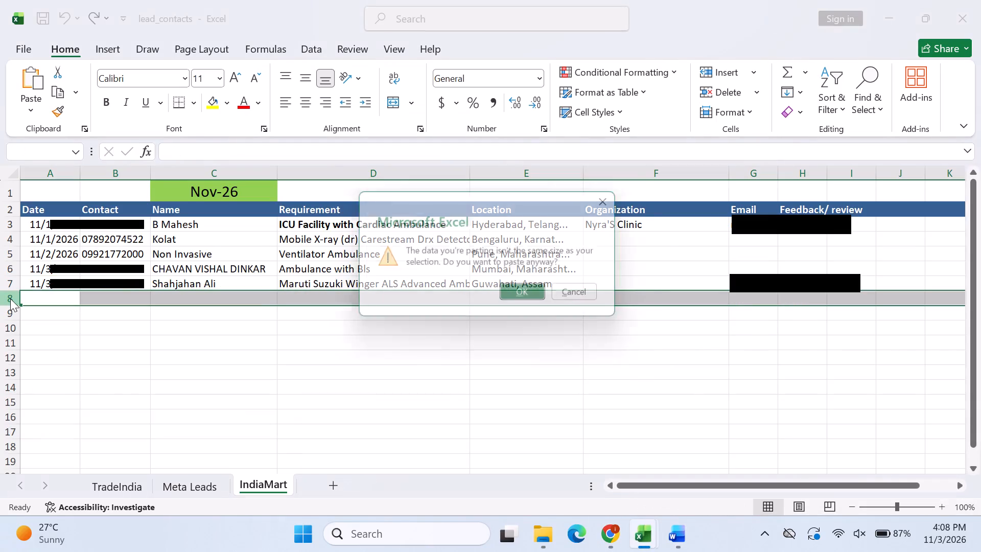
{"action": "left_click", "coordinate": [540, 301]}
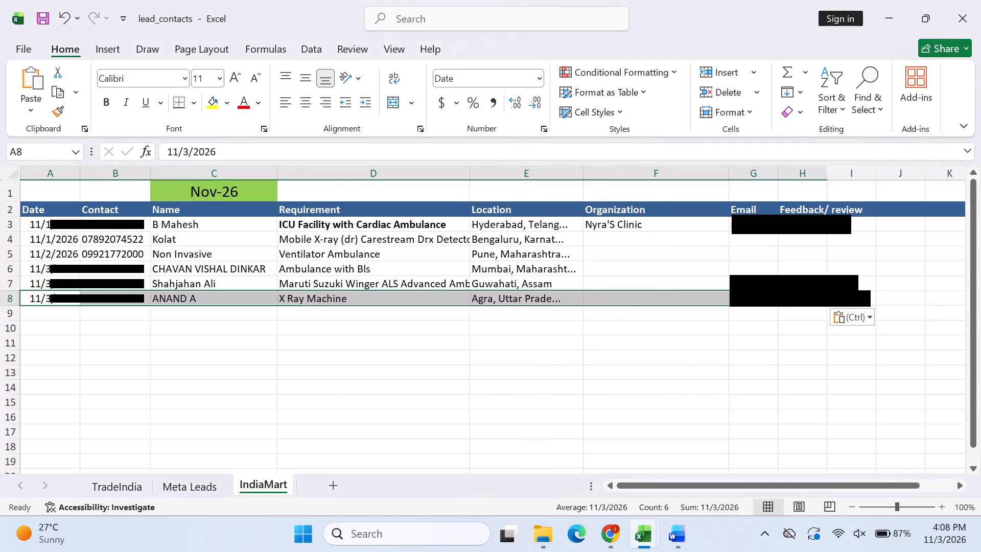
{"action": "left_click", "coordinate": [540, 393]}
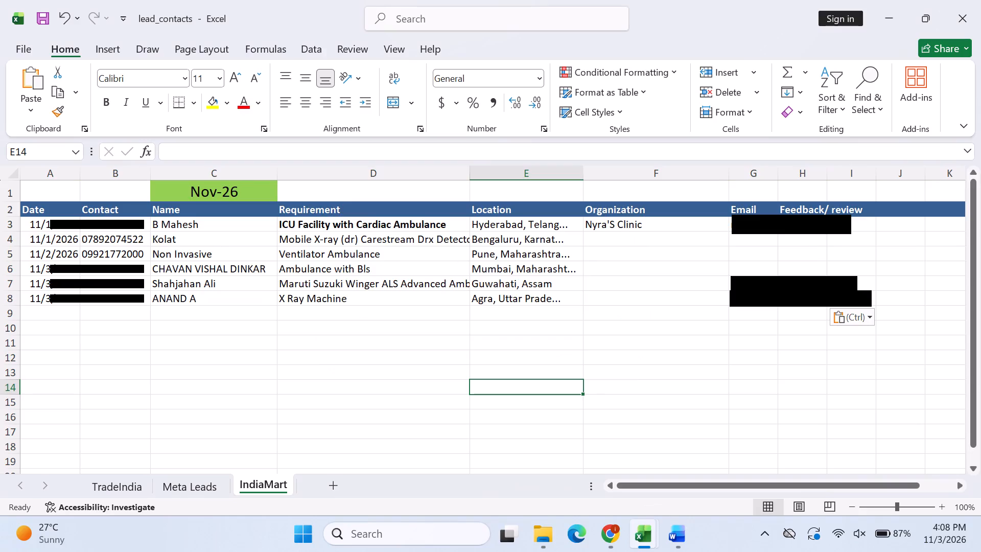
Switch to Lead Manager in Chrome and read the Oman, Kazakhstan, Guwahati and Mumbai enquiry conversations for the Feedback/ review column.
{"action": "left_click", "coordinate": [804, 213]}
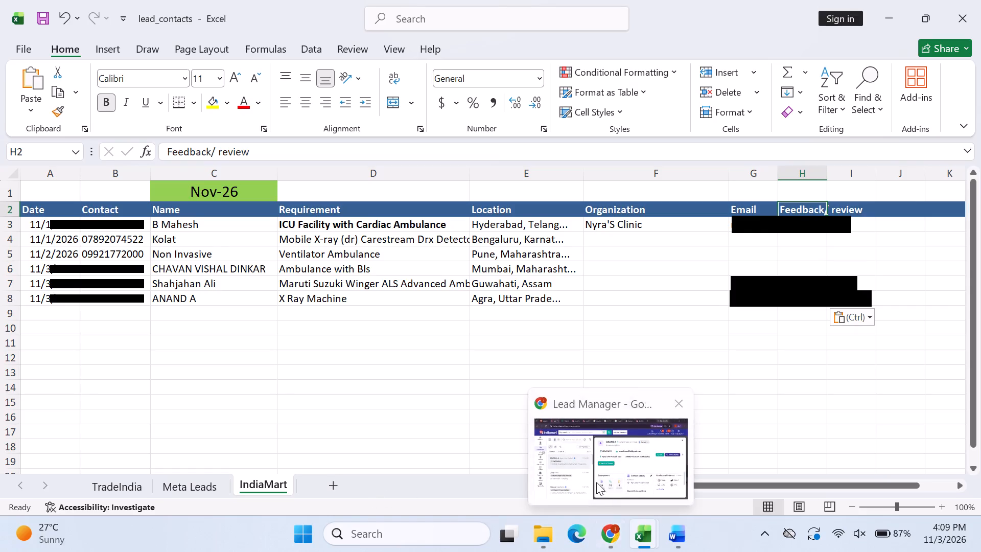
{"action": "left_click", "coordinate": [576, 463]}
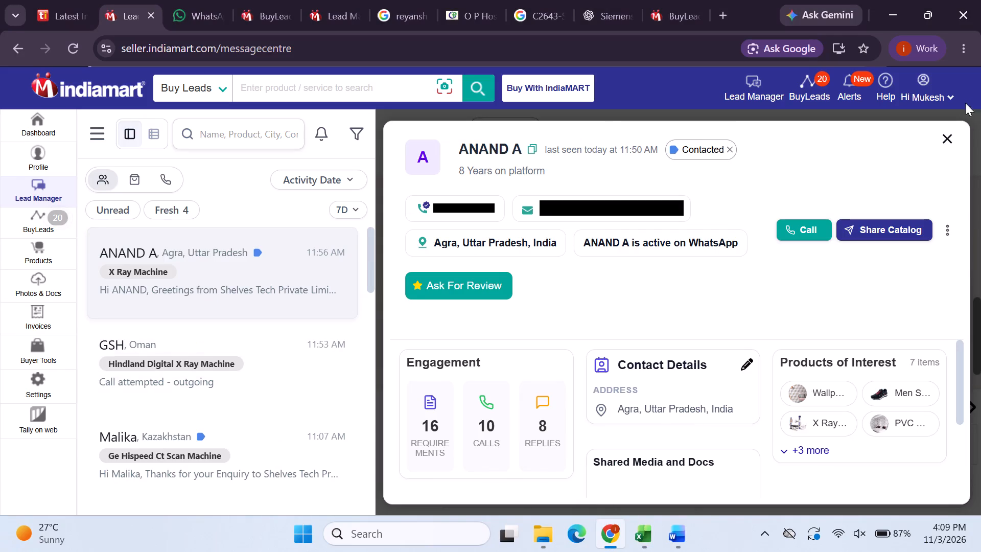
{"action": "left_click", "coordinate": [945, 138]}
{"action": "scroll", "coordinate": [231, 266], "scroll_direction": "down", "scroll_amount": 1}
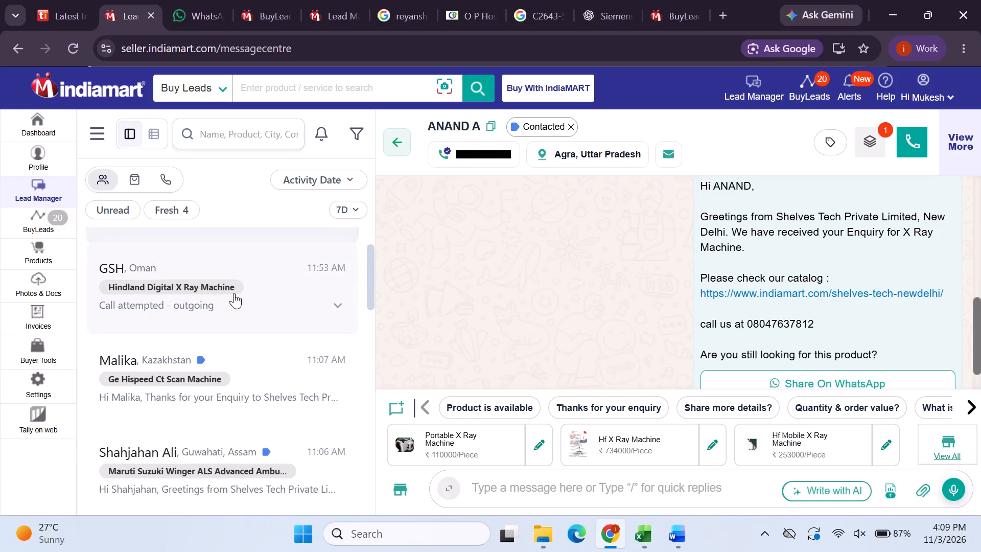
{"action": "left_click", "coordinate": [236, 293]}
{"action": "left_click", "coordinate": [232, 396]}
{"action": "scroll", "coordinate": [237, 387], "scroll_direction": "down", "scroll_amount": 2}
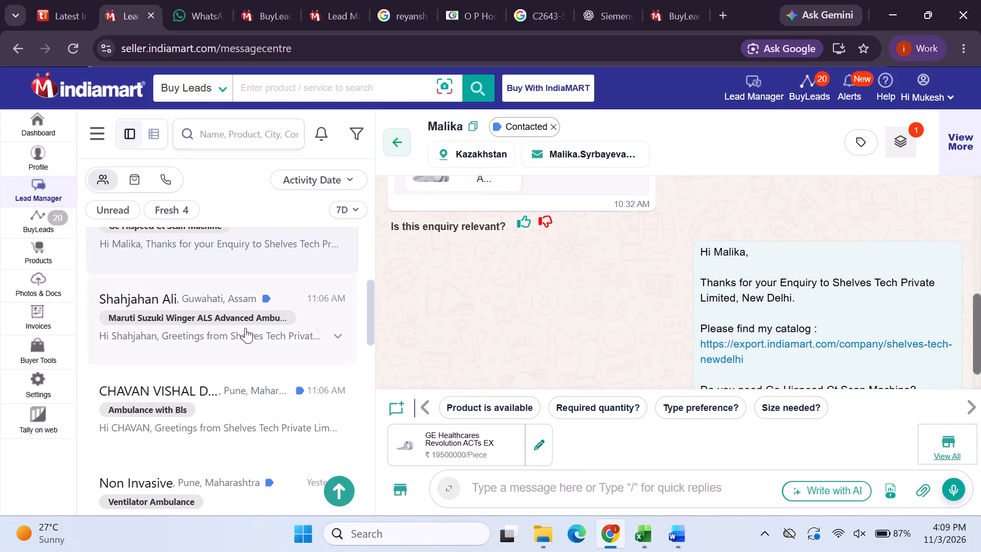
{"action": "left_click_drag", "start_coordinate": [245, 326], "coordinate": [251, 327]}
{"action": "left_click", "coordinate": [233, 398]}
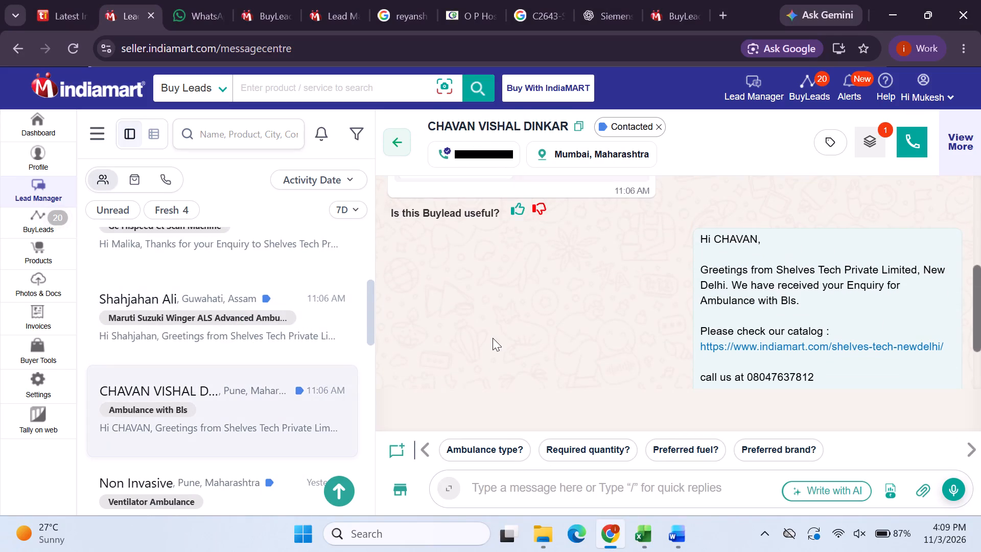
{"action": "scroll", "coordinate": [493, 334], "scroll_direction": "up", "scroll_amount": 4}
{"action": "scroll", "coordinate": [493, 334], "scroll_direction": "down", "scroll_amount": 2}
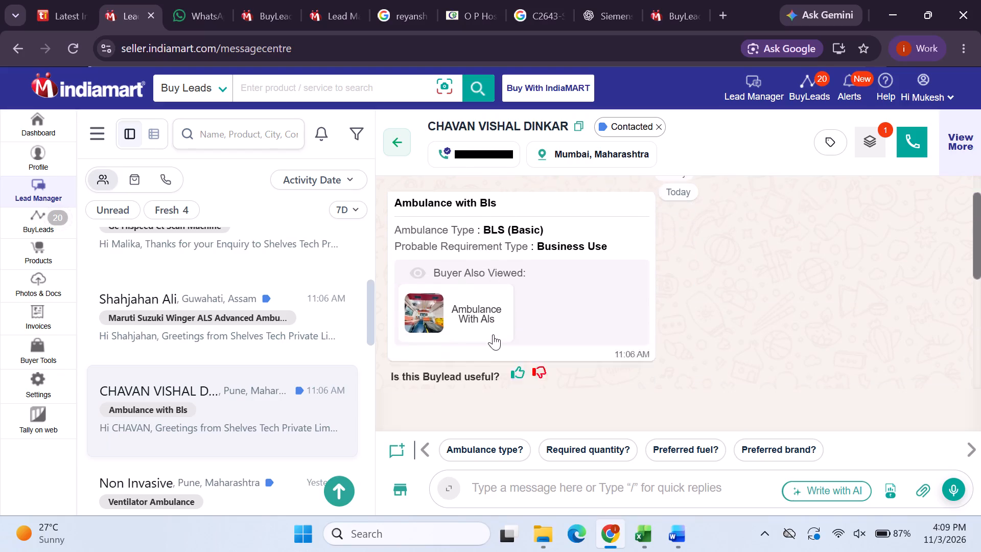
{"action": "scroll", "coordinate": [493, 334], "scroll_direction": "down", "scroll_amount": 2}
{"action": "scroll", "coordinate": [270, 409], "scroll_direction": "down", "scroll_amount": 2}
Check the Pune Ventilator Ambulance and Kanpur Resmed Lumis 150 Bipap Machine conversations and the older enquiries in Lead Manager.
{"action": "left_click", "coordinate": [213, 332]}
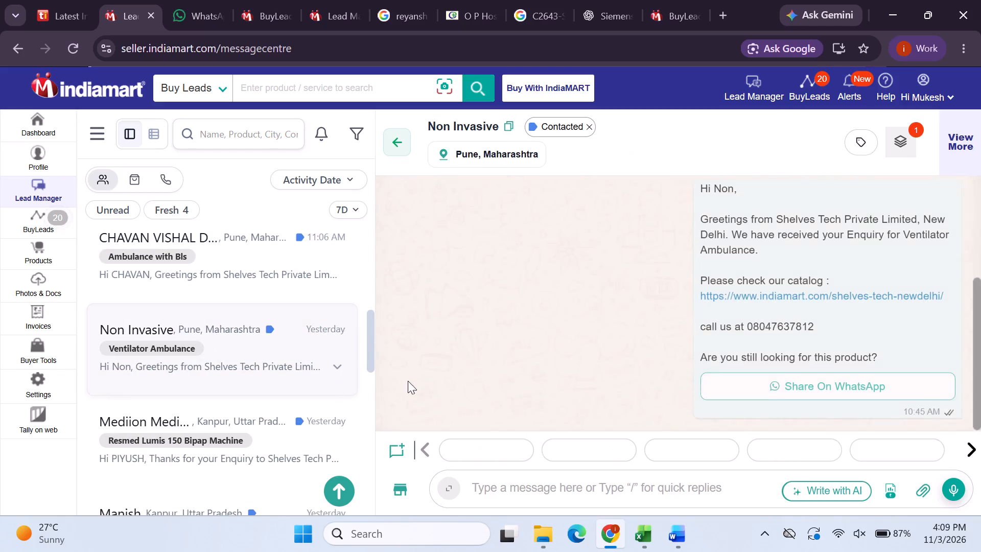
{"action": "scroll", "coordinate": [418, 378], "scroll_direction": "down", "scroll_amount": 1}
{"action": "left_click", "coordinate": [231, 443]}
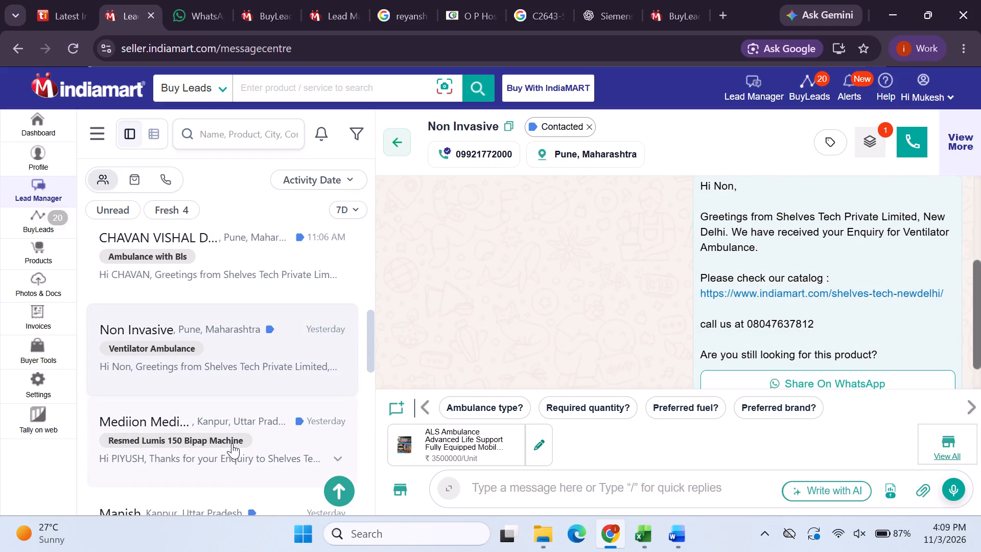
{"action": "scroll", "coordinate": [283, 408], "scroll_direction": "down", "scroll_amount": 4}
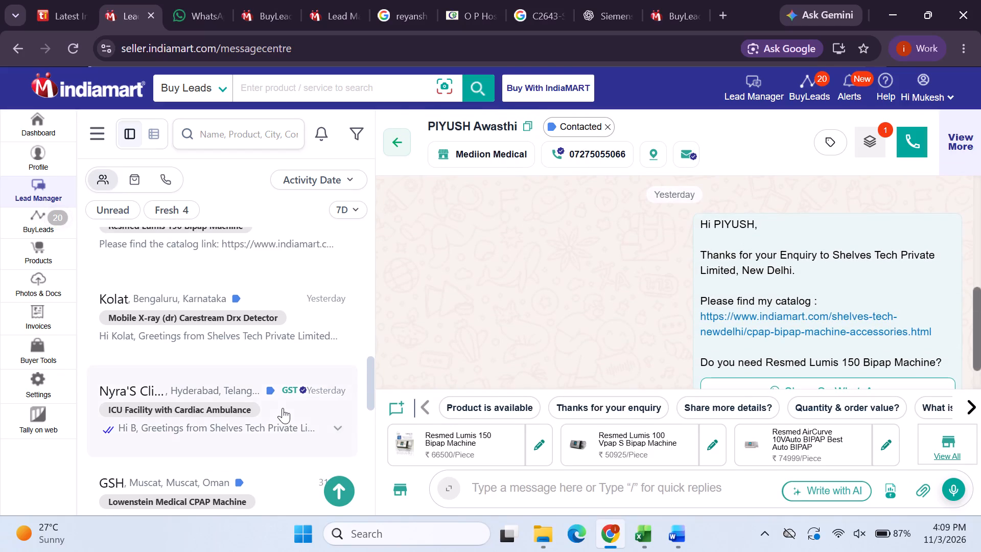
{"action": "scroll", "coordinate": [283, 408], "scroll_direction": "up", "scroll_amount": 16}
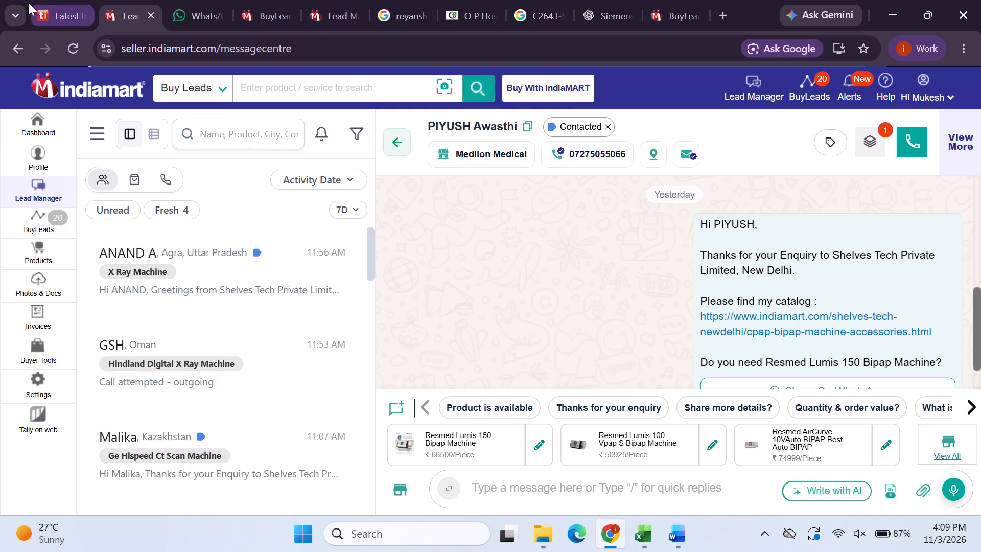
Download TradeIndia's latest inquiries dated 11/01/2026 to 11/03/2026 for all locations.
{"action": "left_click", "coordinate": [49, 20]}
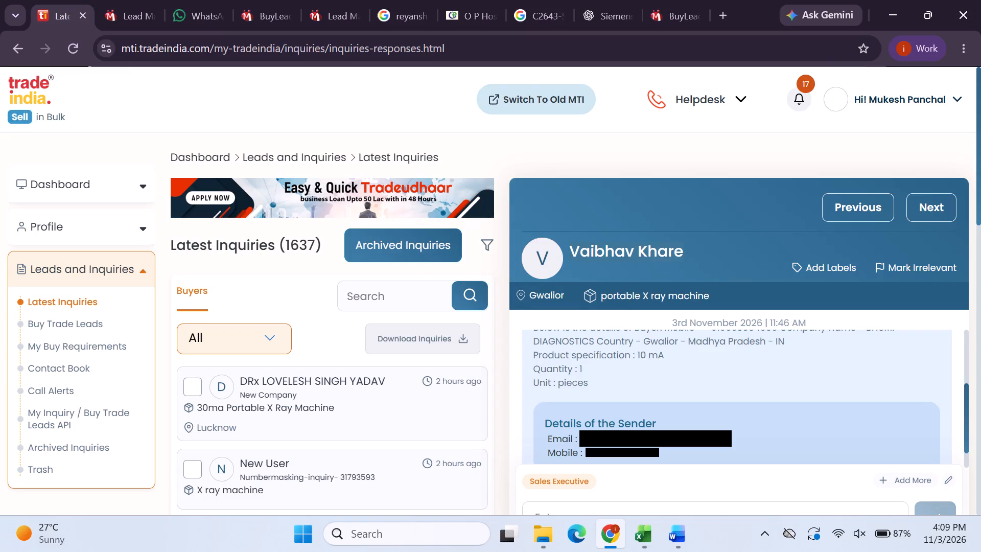
{"action": "scroll", "coordinate": [315, 324], "scroll_direction": "up", "scroll_amount": 3}
{"action": "left_click", "coordinate": [461, 338]}
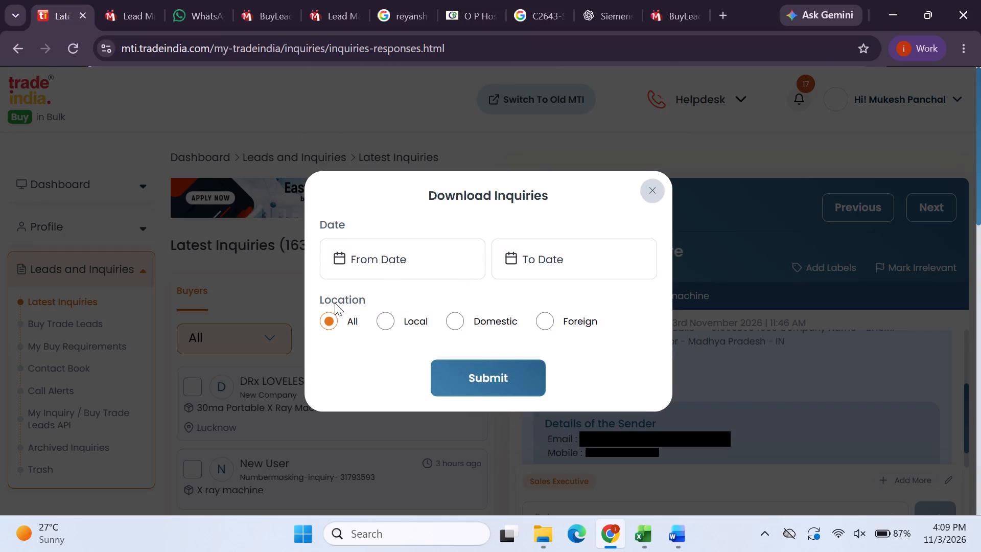
{"action": "left_click", "coordinate": [386, 259]}
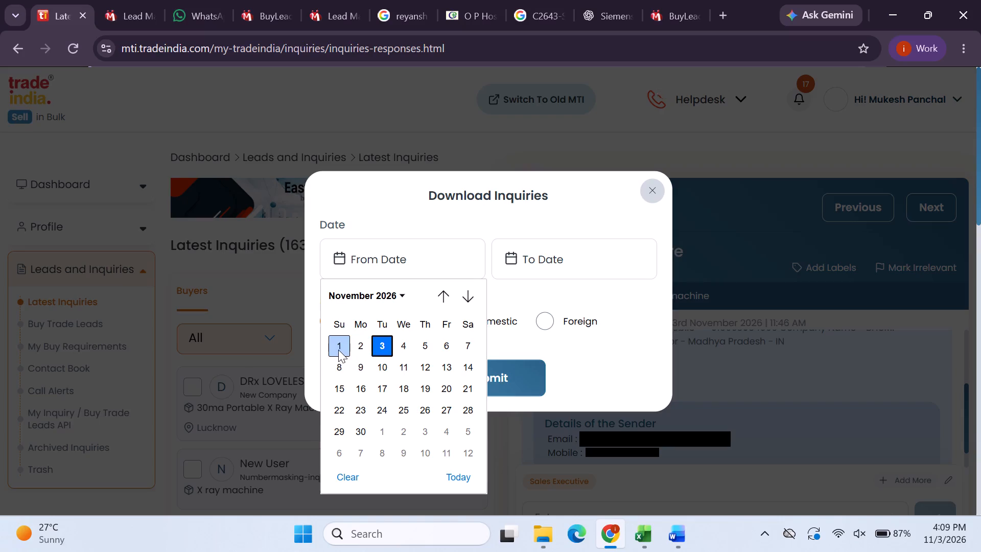
{"action": "left_click", "coordinate": [338, 350]}
{"action": "left_click", "coordinate": [566, 273]}
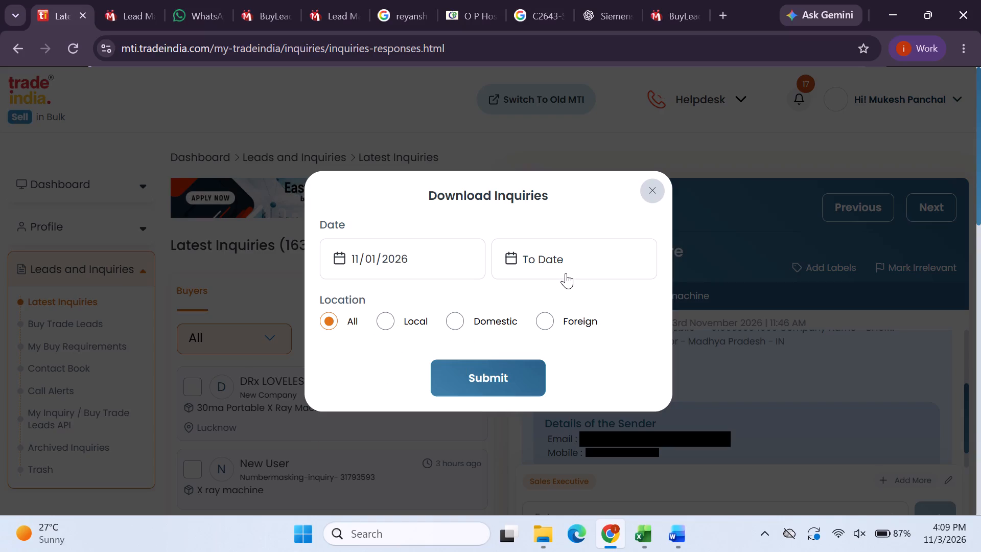
{"action": "left_click", "coordinate": [556, 348]}
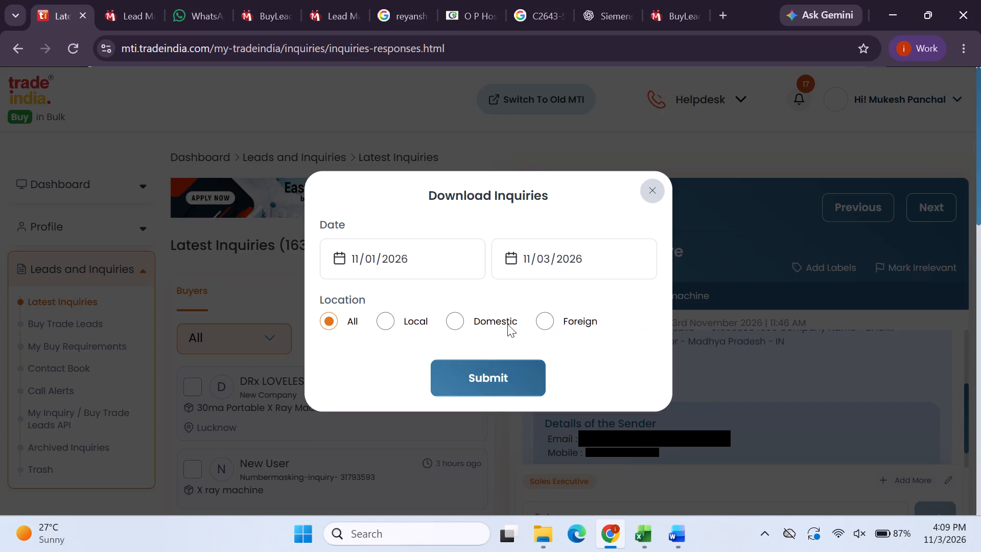
{"action": "left_click", "coordinate": [459, 320]}
{"action": "left_click", "coordinate": [335, 322]}
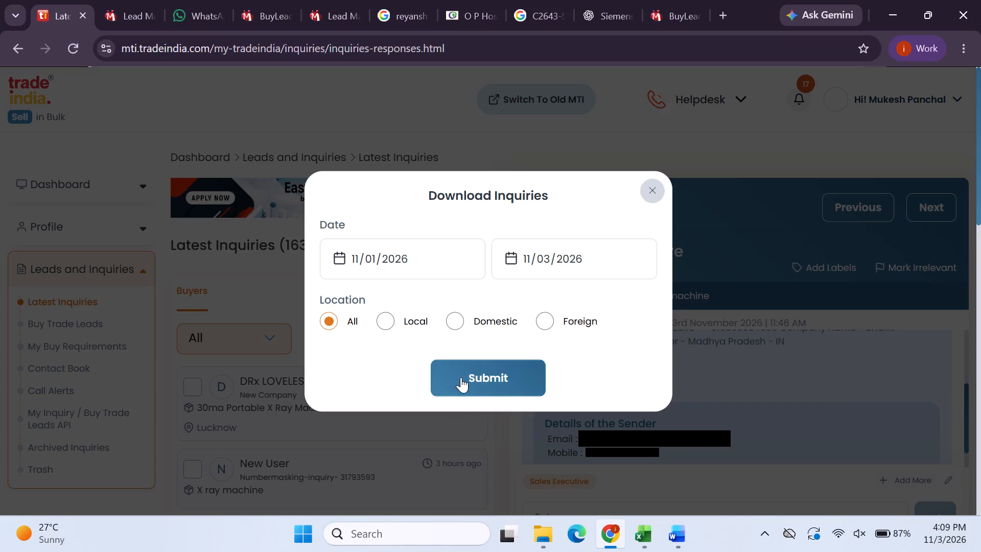
{"action": "left_click", "coordinate": [474, 377]}
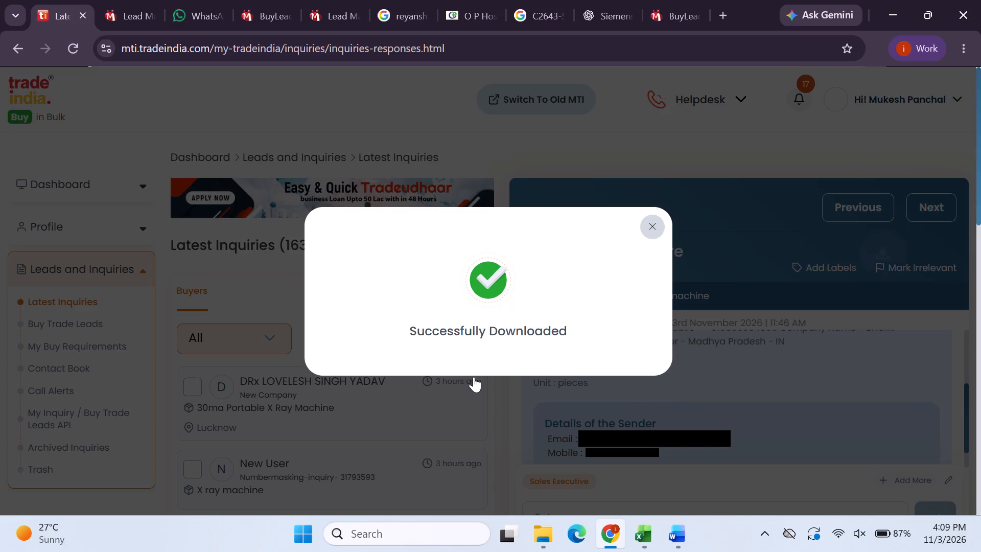
Open the downloaded TradeIndia inquiries file in Excel and look over its rows.
{"action": "left_click", "coordinate": [678, 96]}
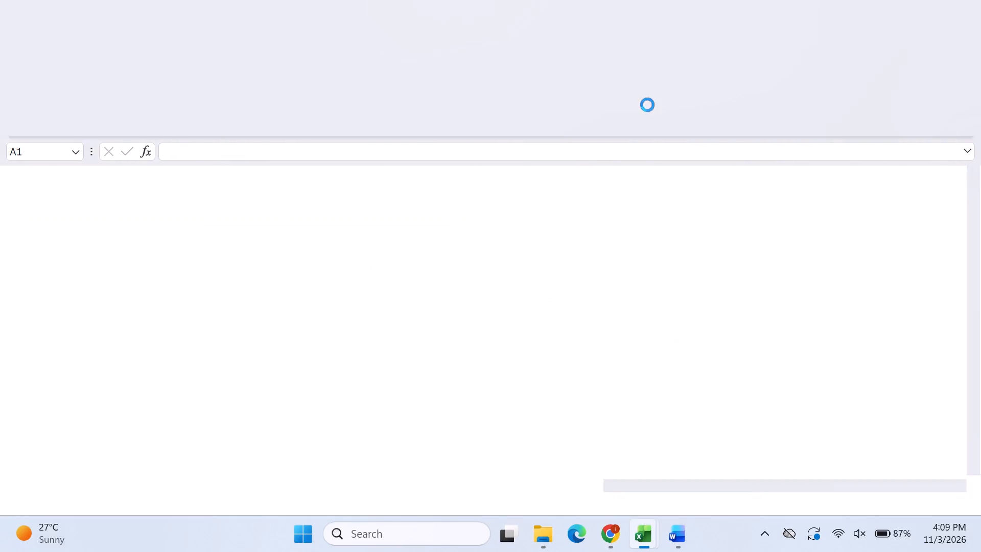
{"action": "scroll", "coordinate": [556, 398], "scroll_direction": "down", "scroll_amount": 1}
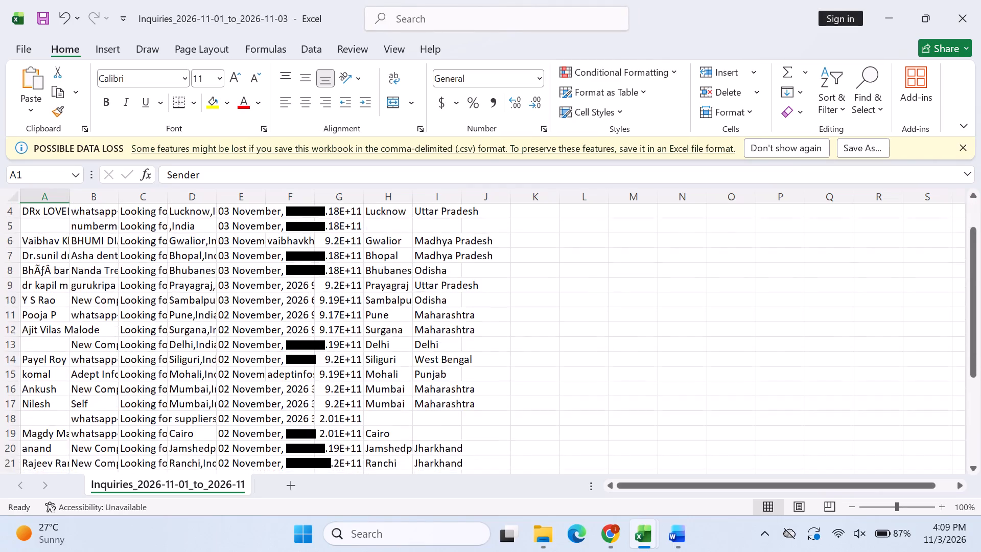
{"action": "scroll", "coordinate": [556, 398], "scroll_direction": "down", "scroll_amount": 4}
{"action": "scroll", "coordinate": [557, 388], "scroll_direction": "up", "scroll_amount": 7}
{"action": "scroll", "coordinate": [471, 304], "scroll_direction": "up", "scroll_amount": 4}
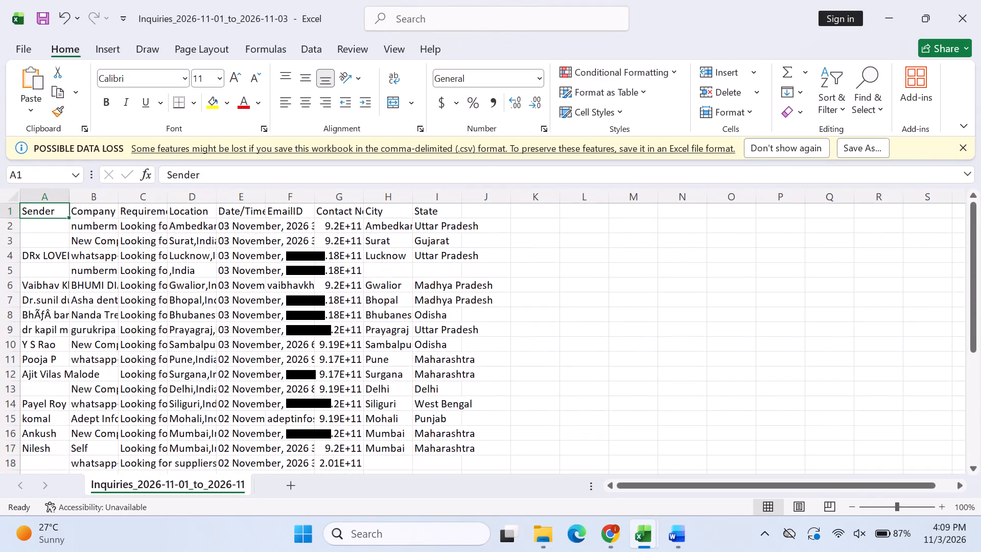
Format the Contact No column as Number with 0 decimal places.
{"action": "left_click", "coordinate": [347, 195]}
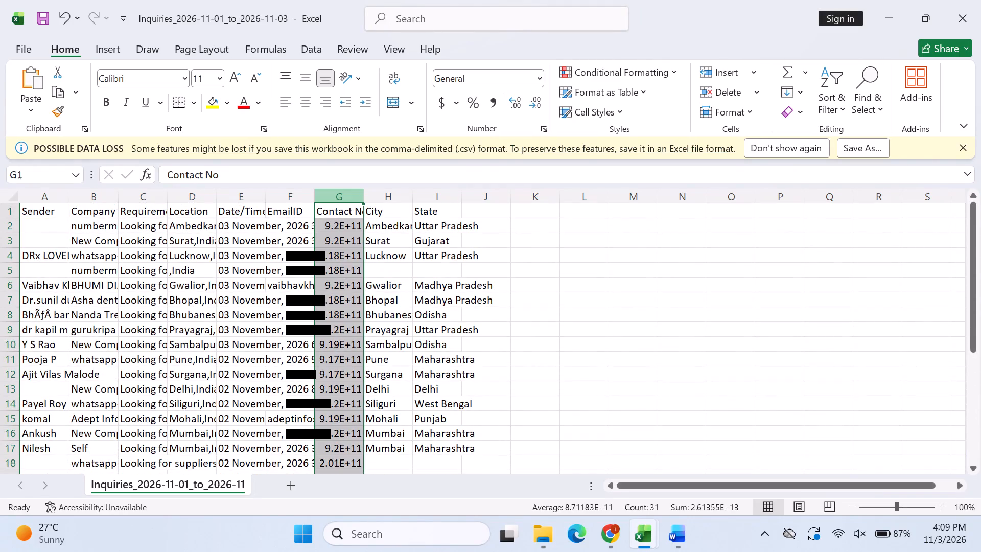
{"action": "right_click", "coordinate": [347, 195]}
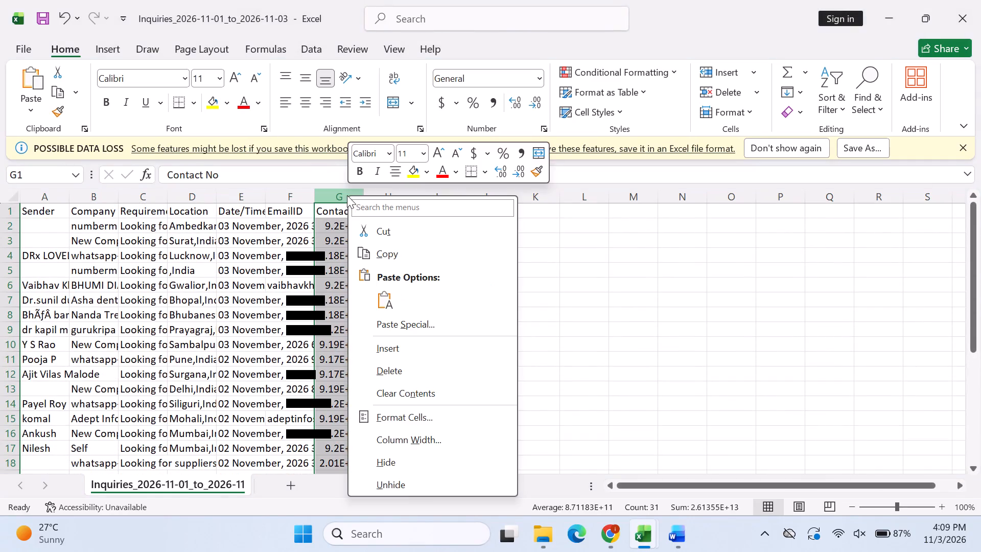
{"action": "left_click", "coordinate": [417, 418]}
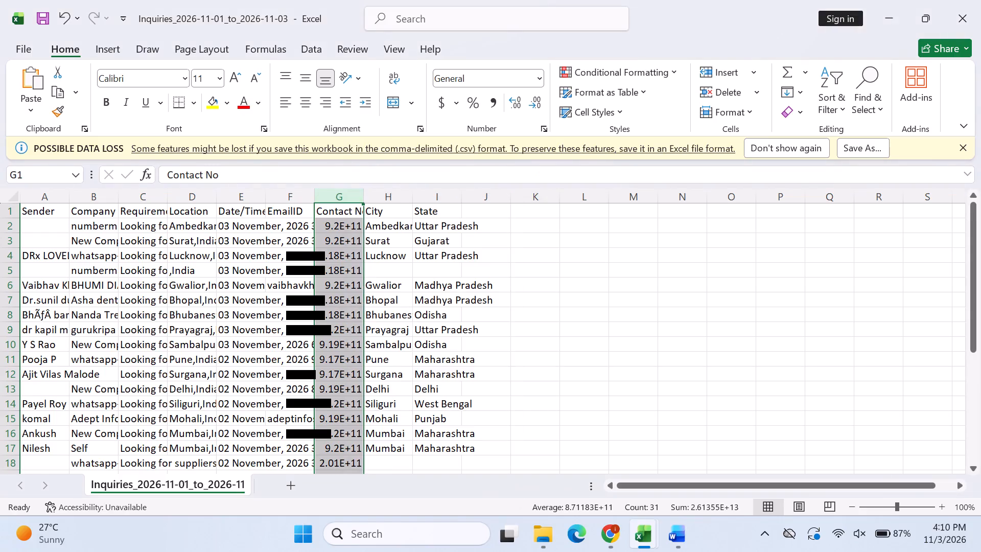
{"action": "left_click", "coordinate": [255, 200]}
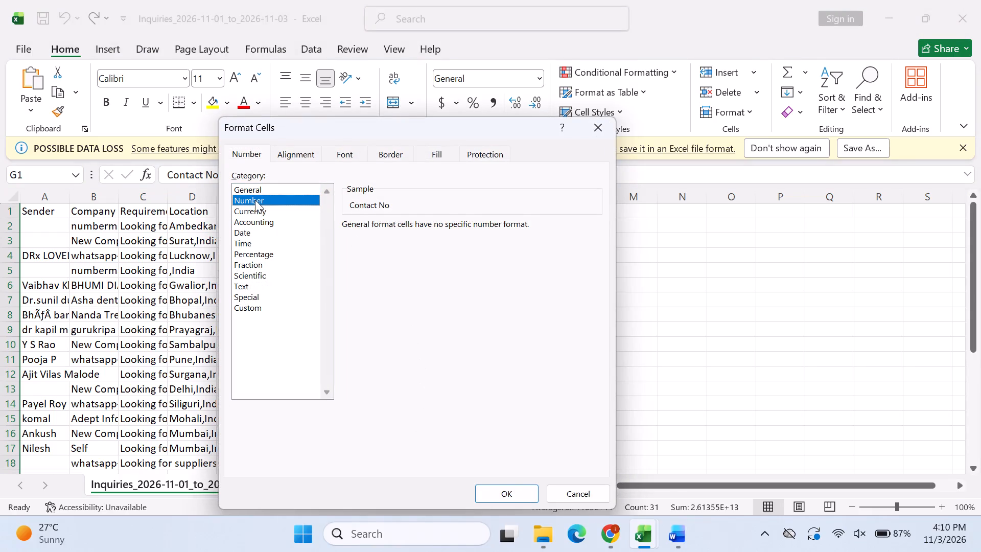
{"action": "double_click", "coordinate": [443, 226]}
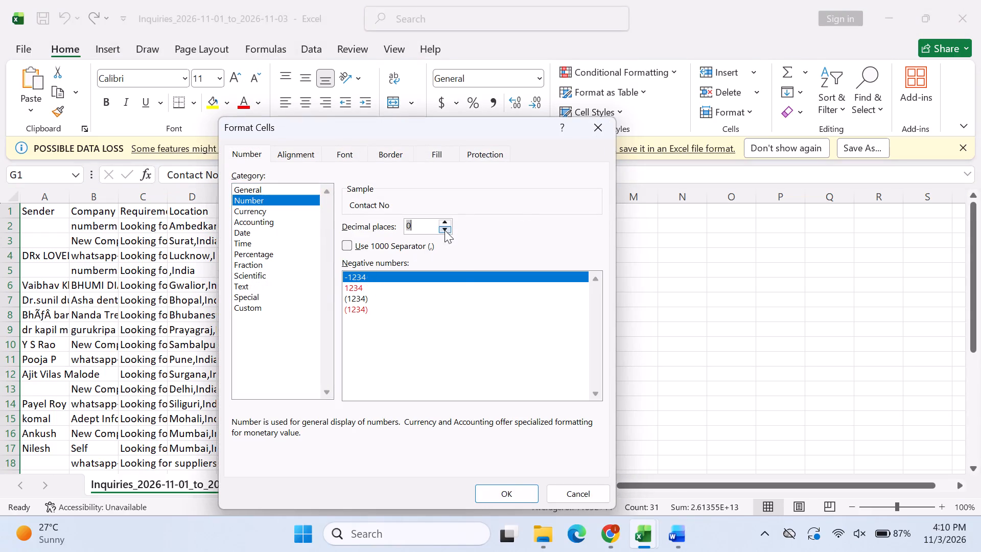
{"action": "left_click", "coordinate": [512, 492]}
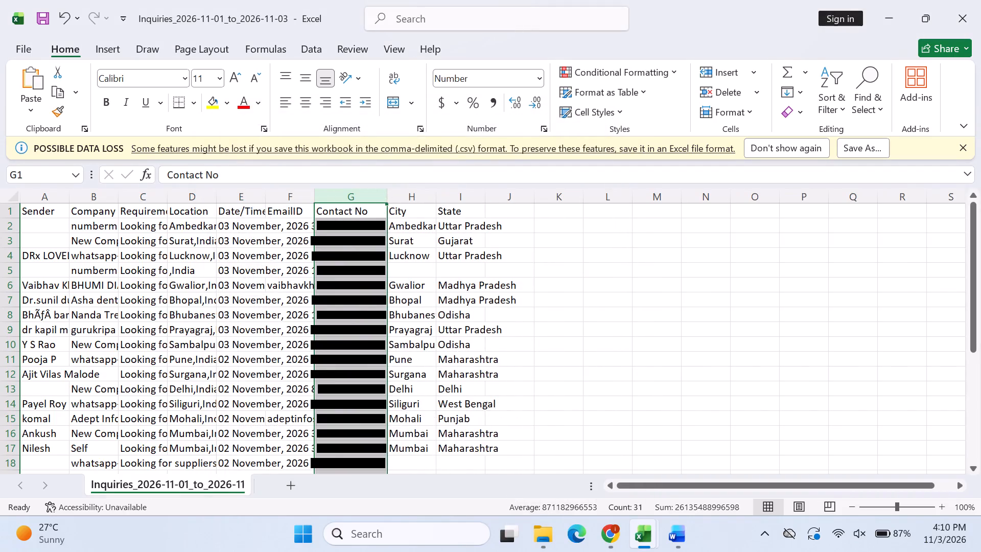
{"action": "left_click", "coordinate": [679, 361]}
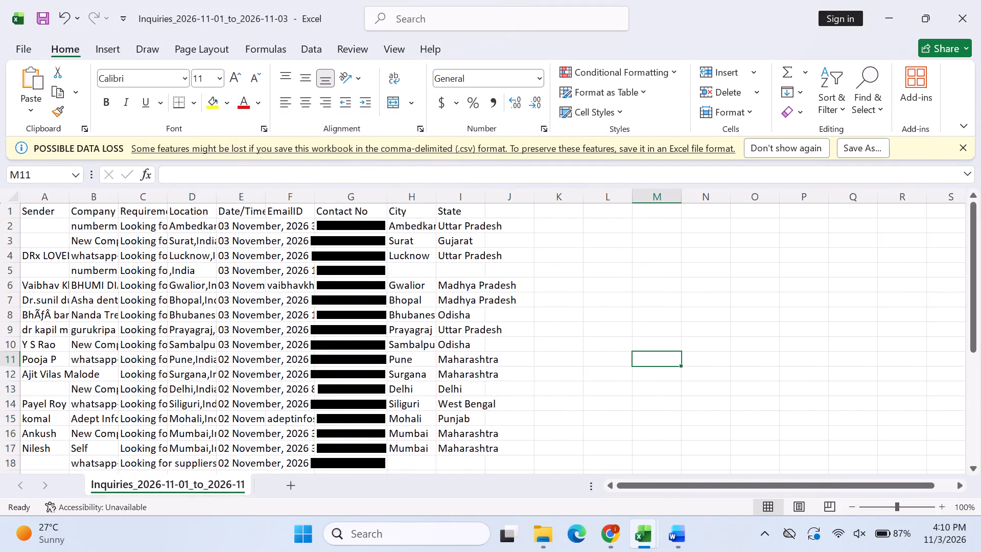
Examine the downloaded inquiry rows from the first to the last entry.
{"action": "scroll", "coordinate": [603, 382], "scroll_direction": "down", "scroll_amount": 5}
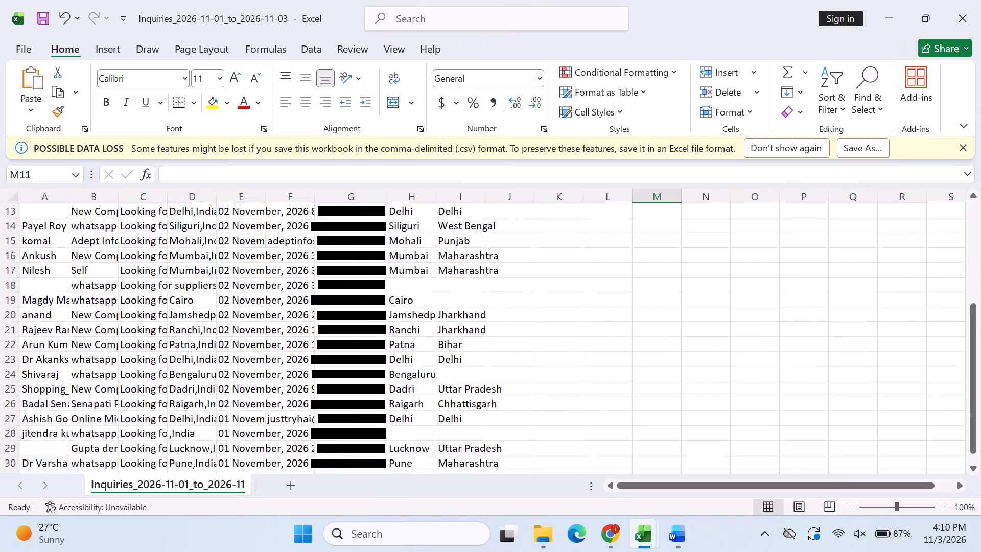
{"action": "scroll", "coordinate": [603, 382], "scroll_direction": "down", "scroll_amount": 2}
{"action": "scroll", "coordinate": [603, 382], "scroll_direction": "up", "scroll_amount": 6}
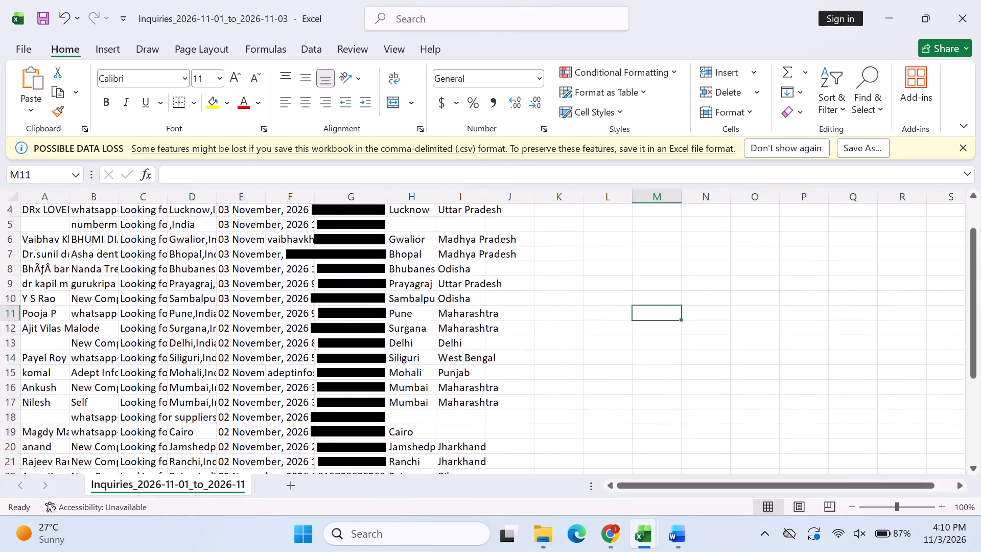
{"action": "scroll", "coordinate": [603, 382], "scroll_direction": "up", "scroll_amount": 10}
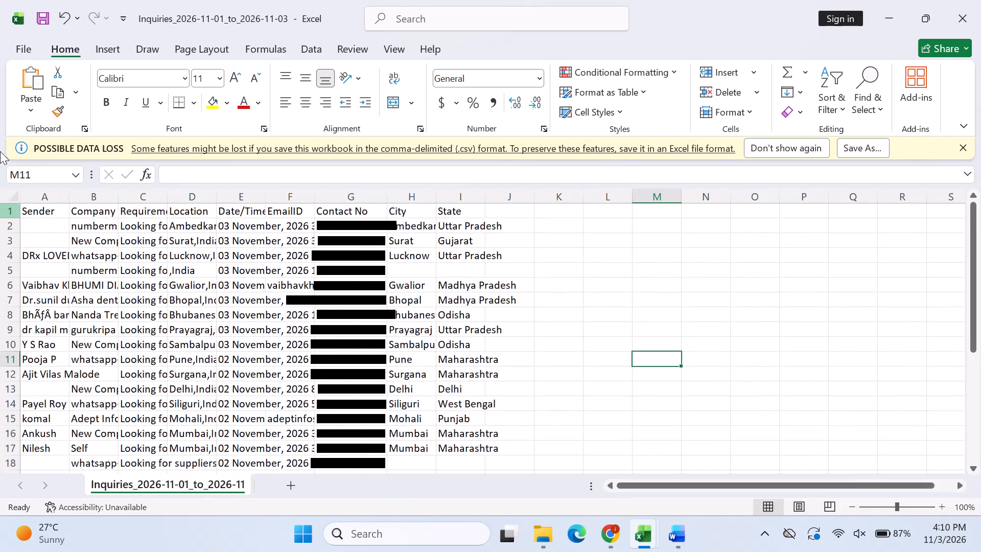
AutoFit the column widths of the entire inquiries sheet.
{"action": "left_click", "coordinate": [9, 187]}
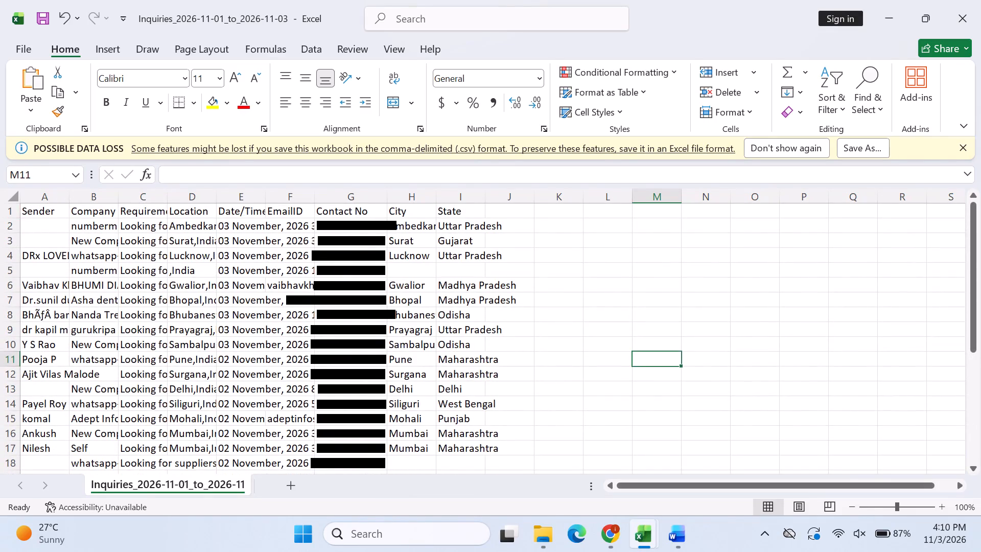
{"action": "left_click", "coordinate": [13, 194]}
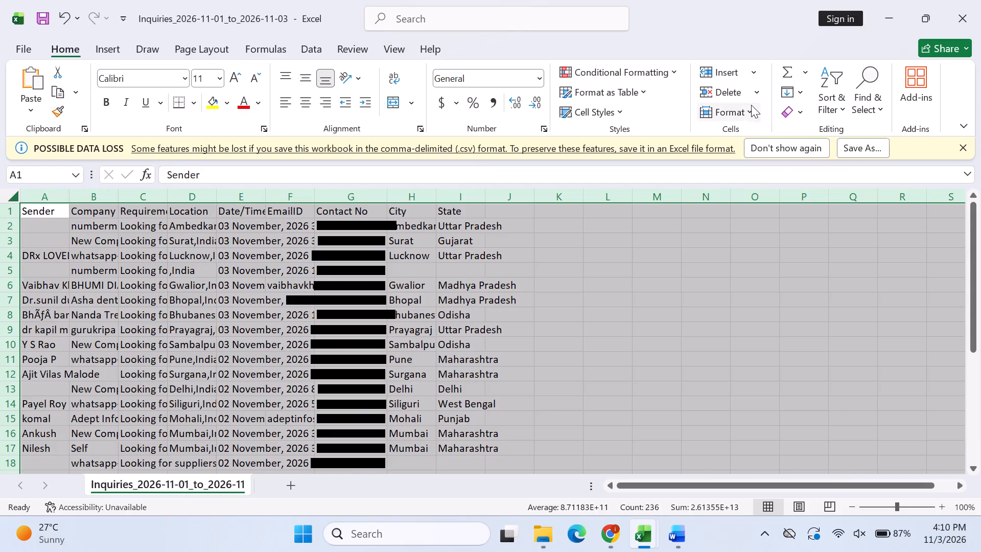
{"action": "left_click", "coordinate": [751, 110]}
{"action": "left_click", "coordinate": [774, 231]}
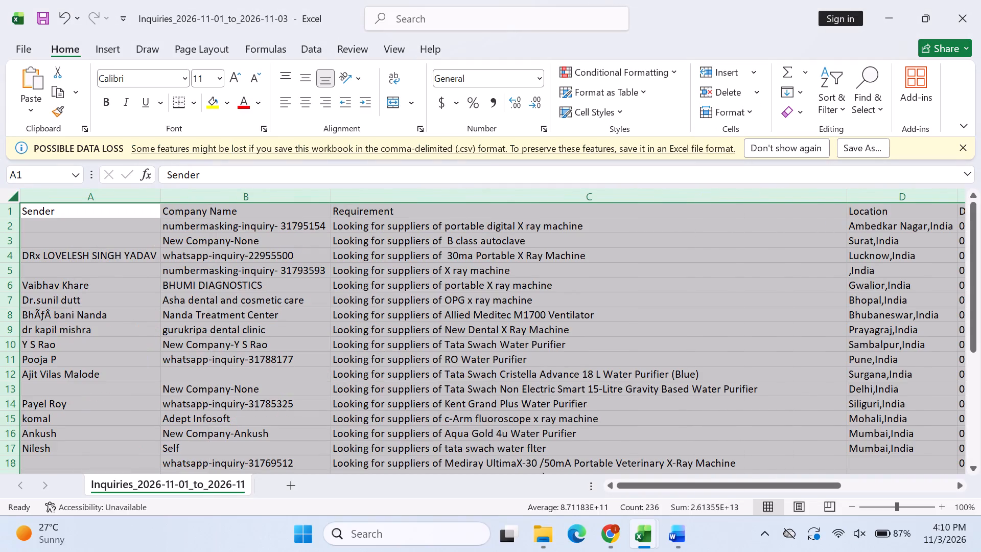
{"action": "left_click", "coordinate": [658, 332]}
Check the inquiry columns through State, and select row 2 with the Ambedkar Nagar portable digital X ray machine inquiry.
{"action": "left_click_drag", "start_coordinate": [667, 485], "coordinate": [726, 481]}
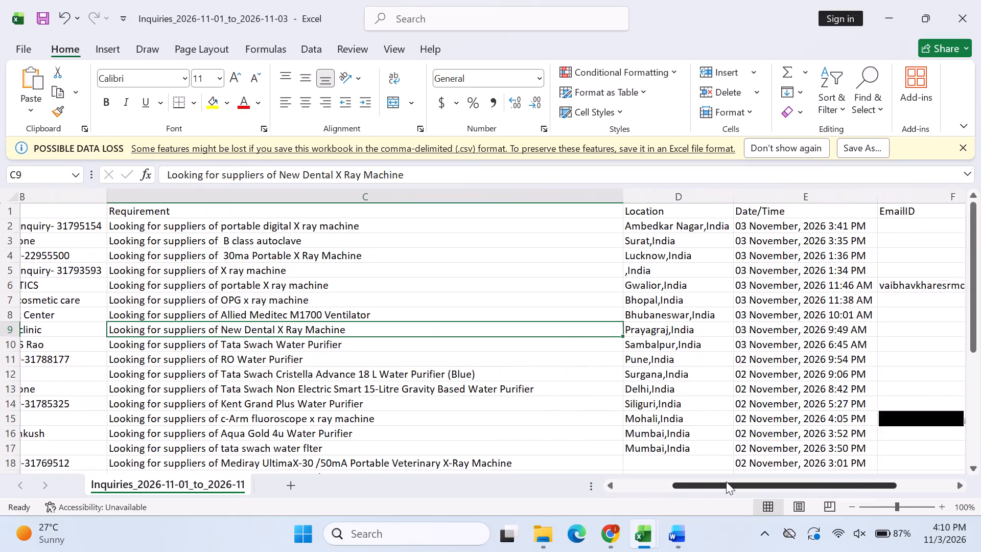
{"action": "left_click_drag", "start_coordinate": [726, 481], "coordinate": [762, 478]}
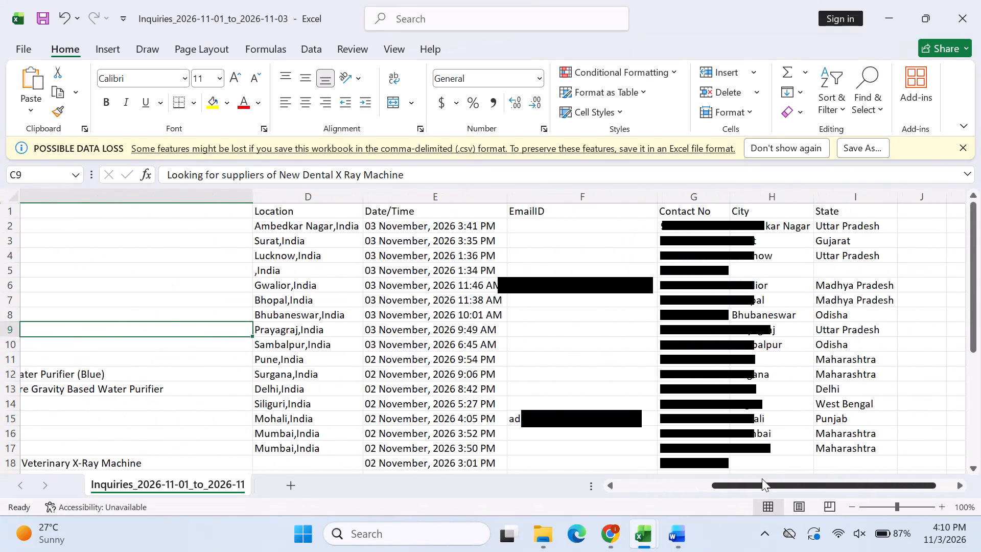
{"action": "left_click_drag", "start_coordinate": [762, 478], "coordinate": [618, 489]}
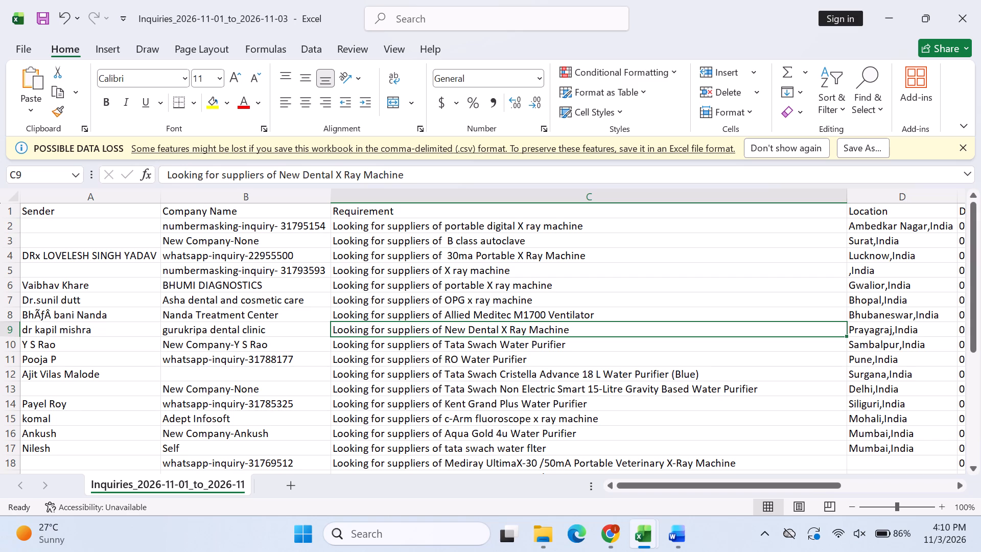
{"action": "left_click", "coordinate": [4, 224]}
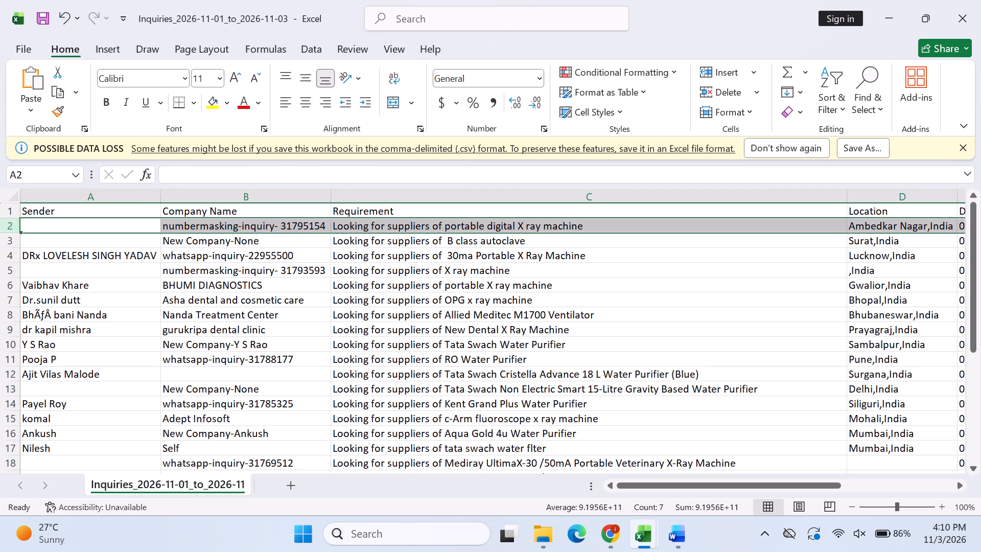
{"action": "left_click", "coordinate": [230, 293]}
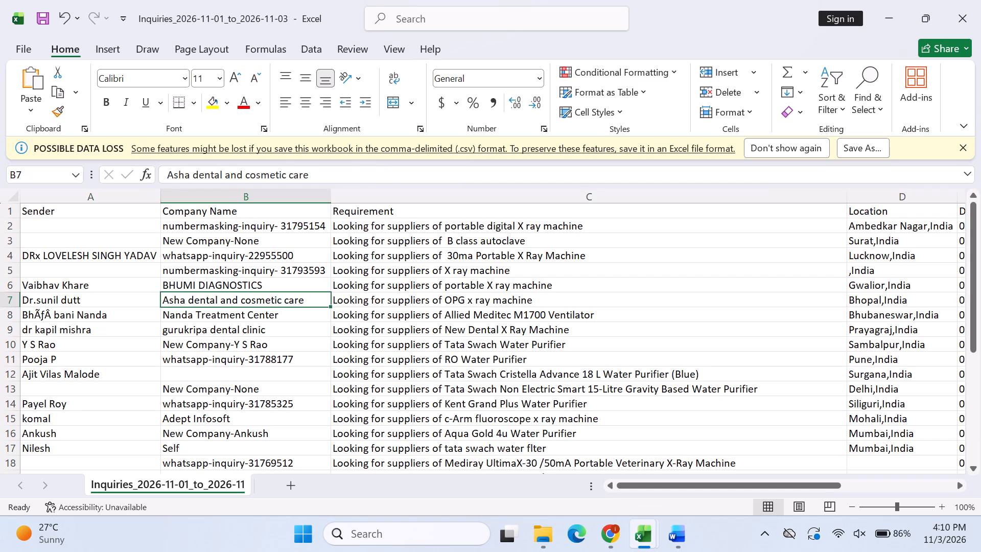
{"action": "left_click", "coordinate": [6, 224]}
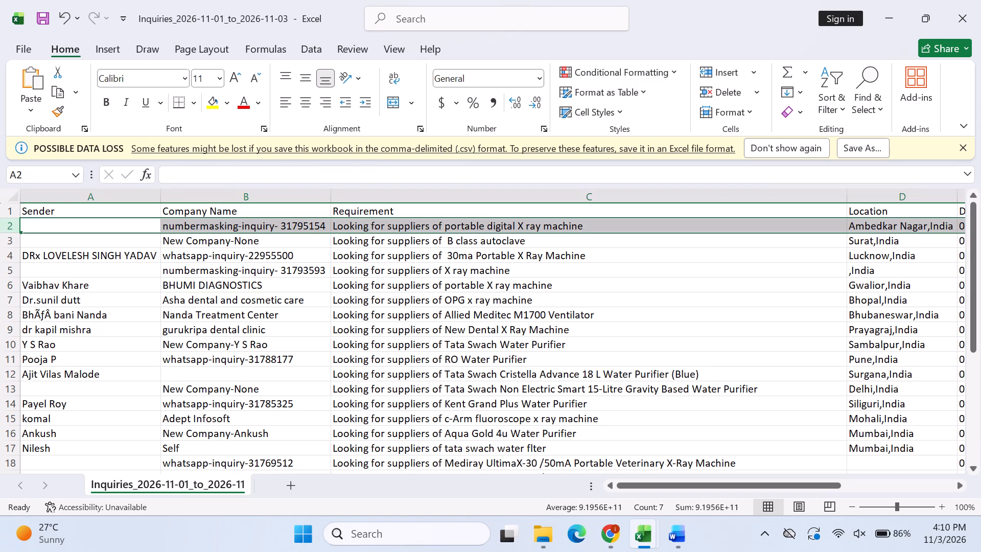
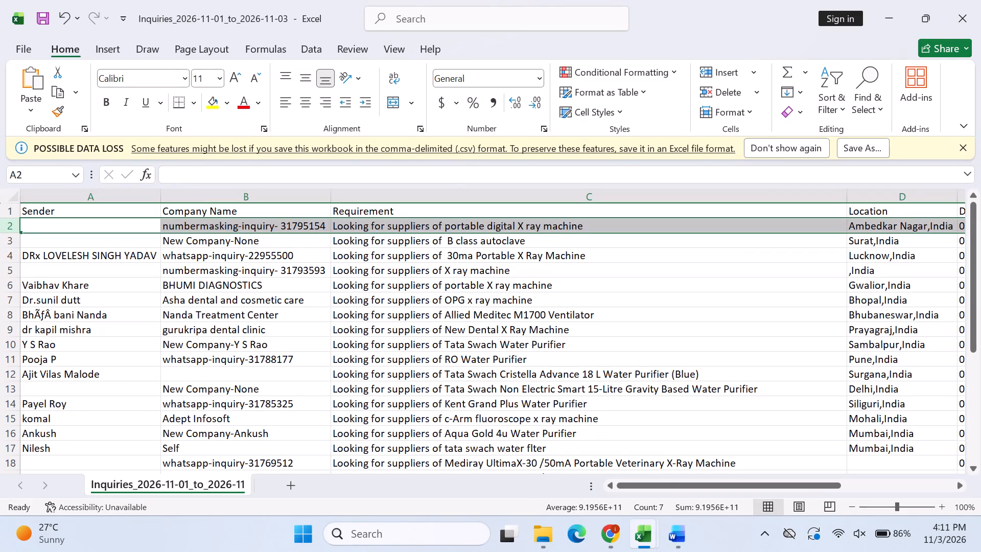
Delete row 31, the last inquiry, for the Kent Pride Plus Ro Water Purifier from Krishna.
{"action": "left_click_drag", "start_coordinate": [665, 484], "coordinate": [745, 497]}
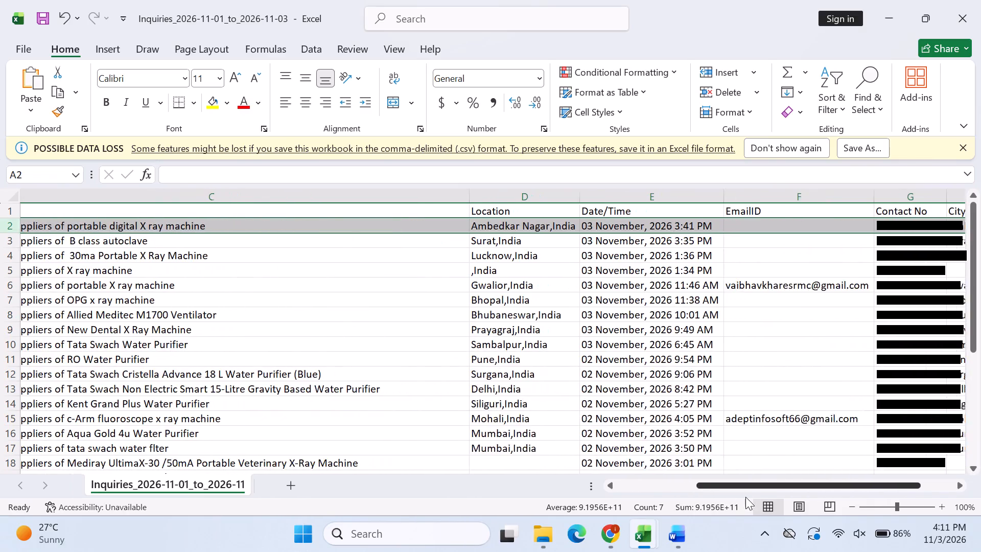
{"action": "left_click_drag", "start_coordinate": [745, 497], "coordinate": [737, 499]}
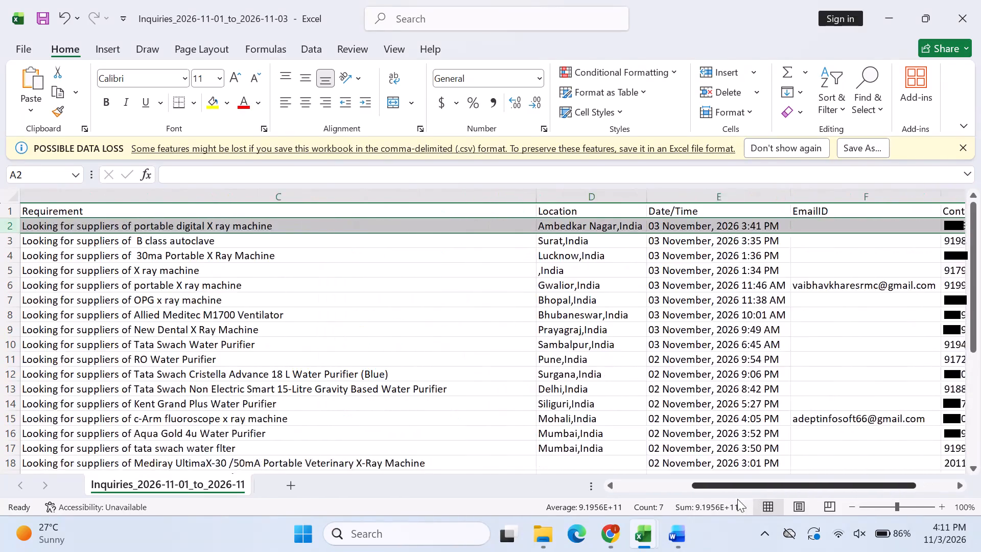
{"action": "left_click_drag", "start_coordinate": [737, 499], "coordinate": [694, 502]}
{"action": "scroll", "coordinate": [466, 397], "scroll_direction": "down", "scroll_amount": 2}
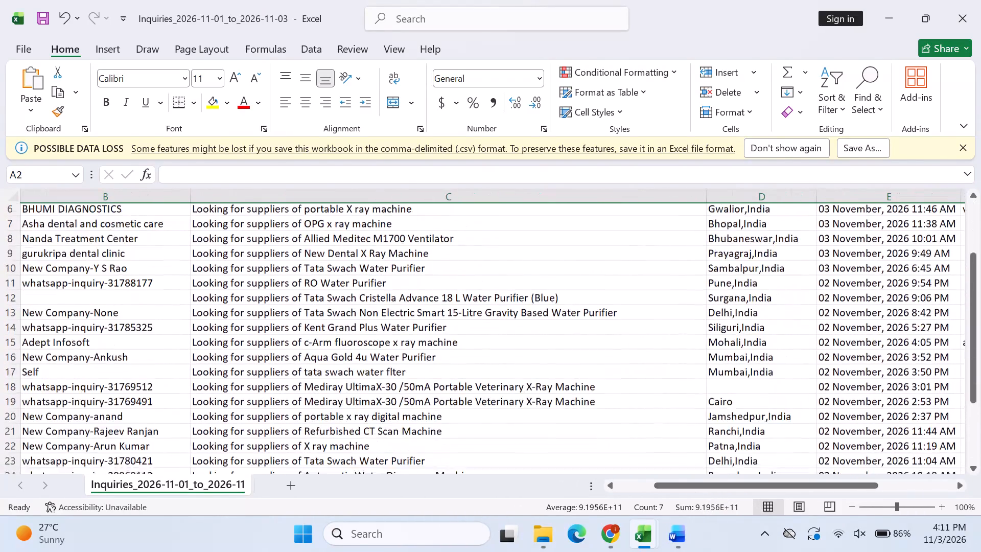
{"action": "scroll", "coordinate": [527, 387], "scroll_direction": "down", "scroll_amount": 6}
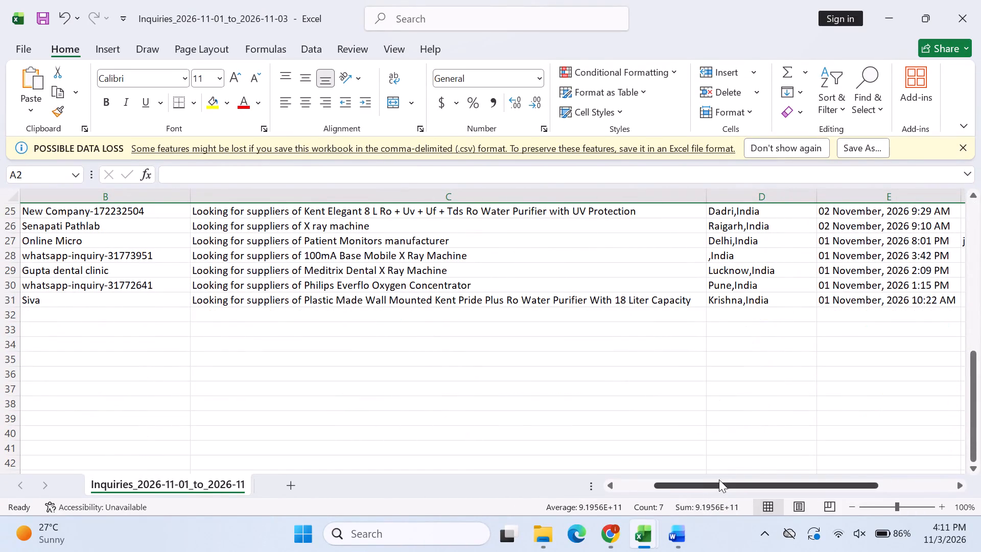
{"action": "left_click_drag", "start_coordinate": [689, 484], "coordinate": [688, 484]}
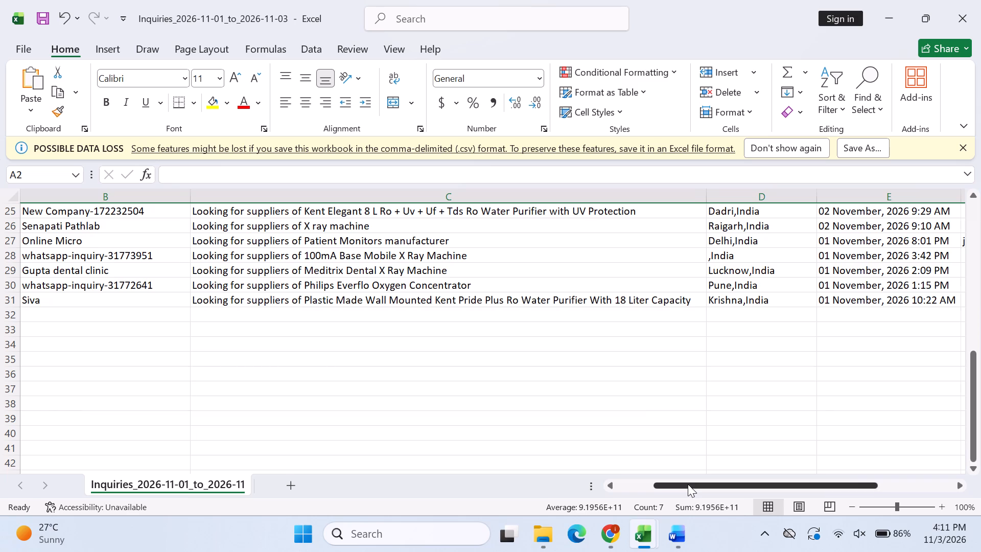
{"action": "left_click_drag", "start_coordinate": [688, 484], "coordinate": [610, 491]}
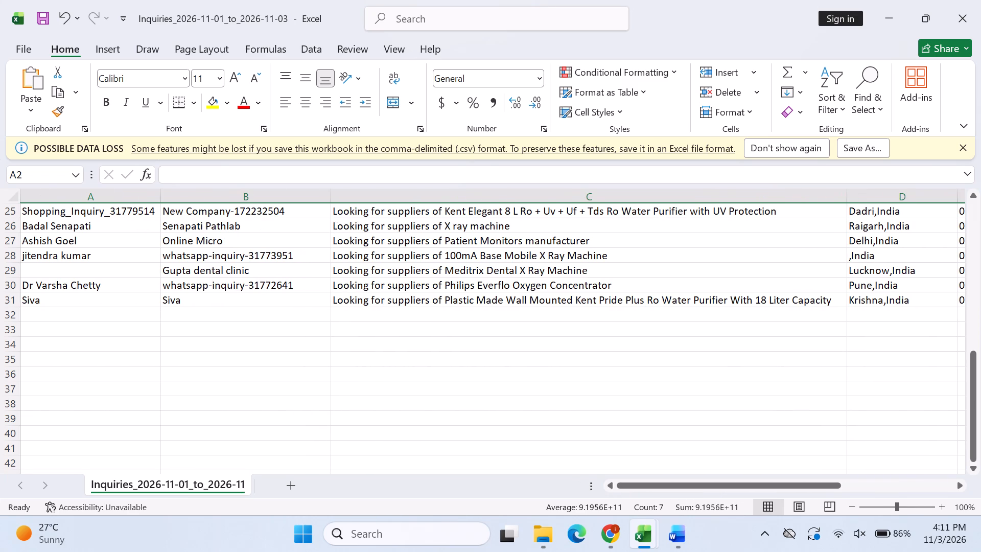
{"action": "left_click", "coordinate": [2, 301]}
{"action": "right_click", "coordinate": [2, 301]}
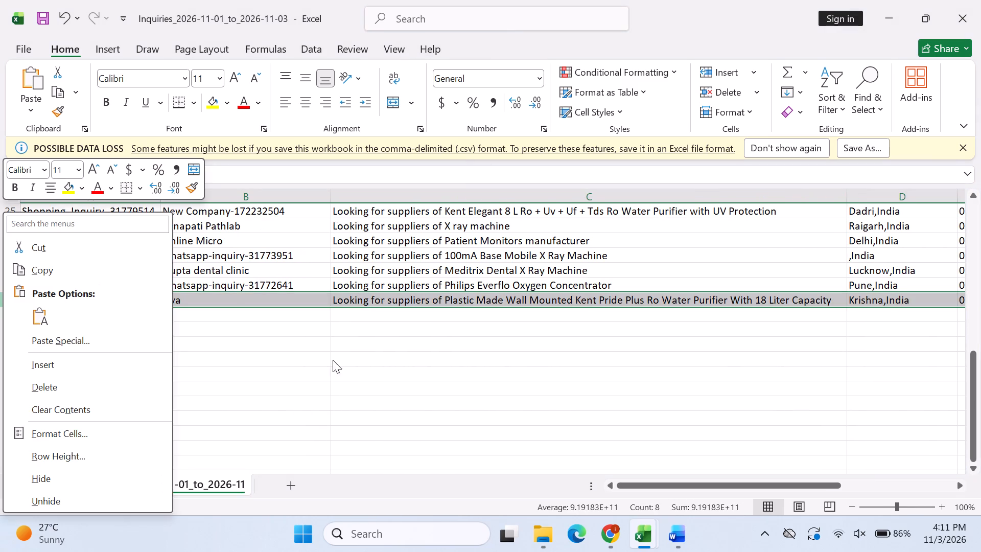
{"action": "left_click", "coordinate": [52, 382]}
{"action": "left_click", "coordinate": [342, 373]}
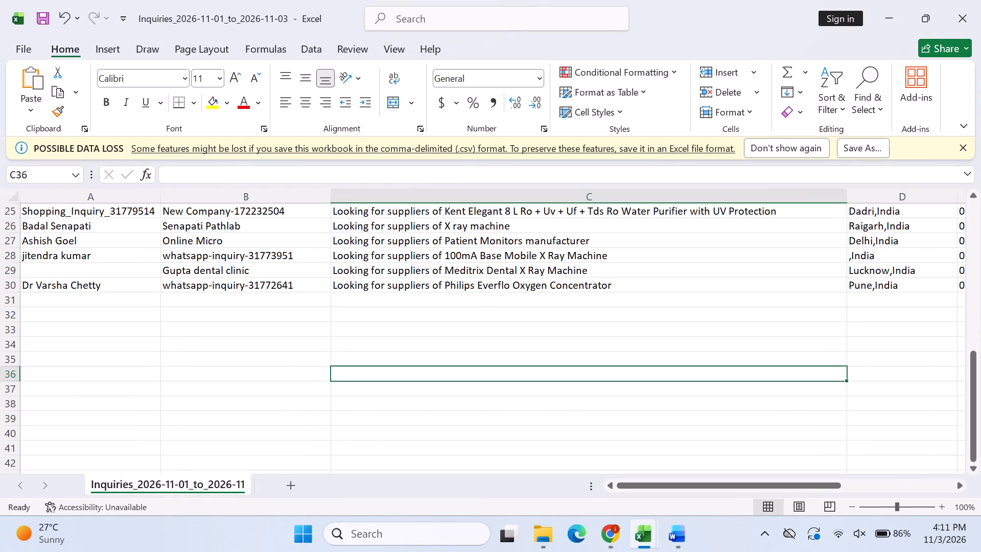
Delete row 27 with the Delhi inquiry from Online Micro for a Patient Monitors manufacturer.
{"action": "scroll", "coordinate": [341, 373], "scroll_direction": "up", "scroll_amount": 1}
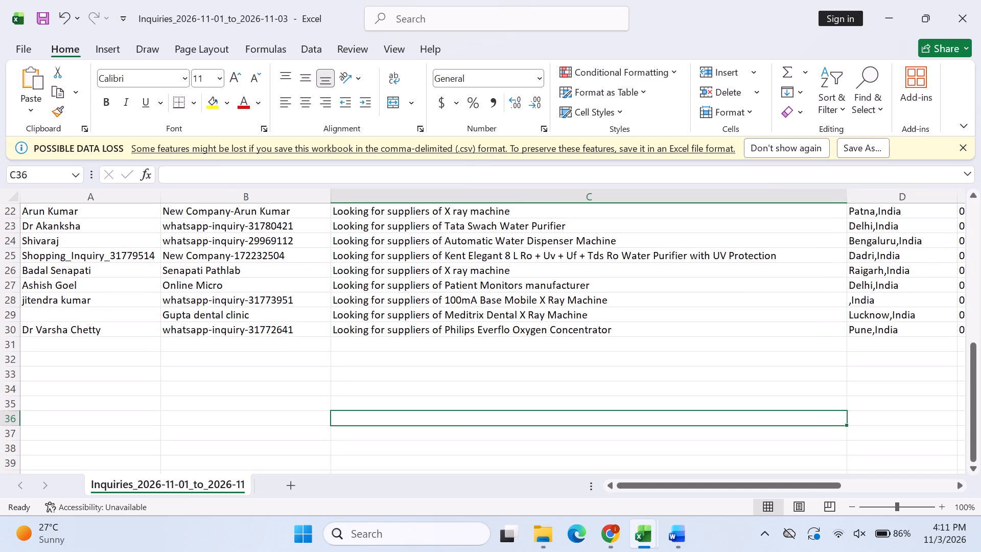
{"action": "left_click", "coordinate": [6, 286]}
{"action": "right_click", "coordinate": [6, 286]}
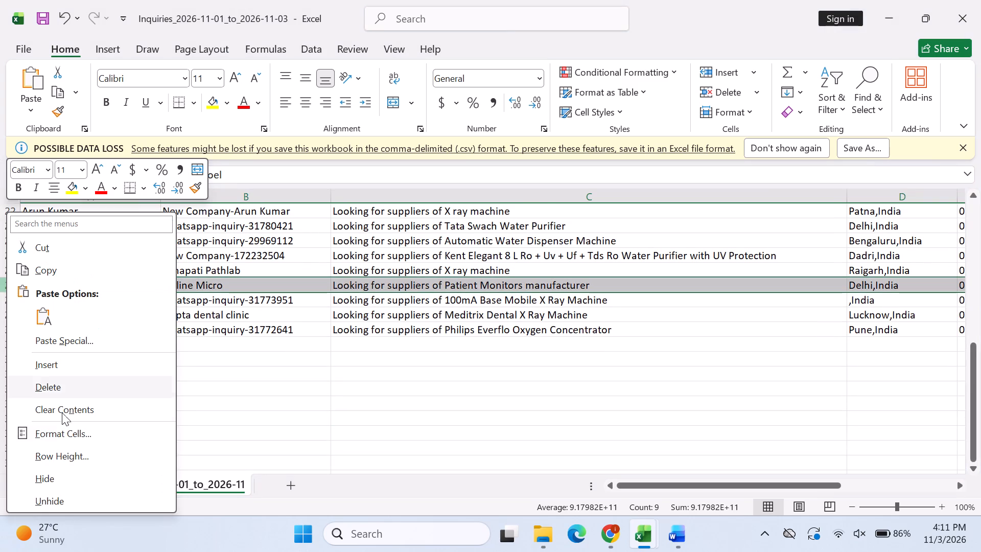
{"action": "left_click", "coordinate": [50, 383]}
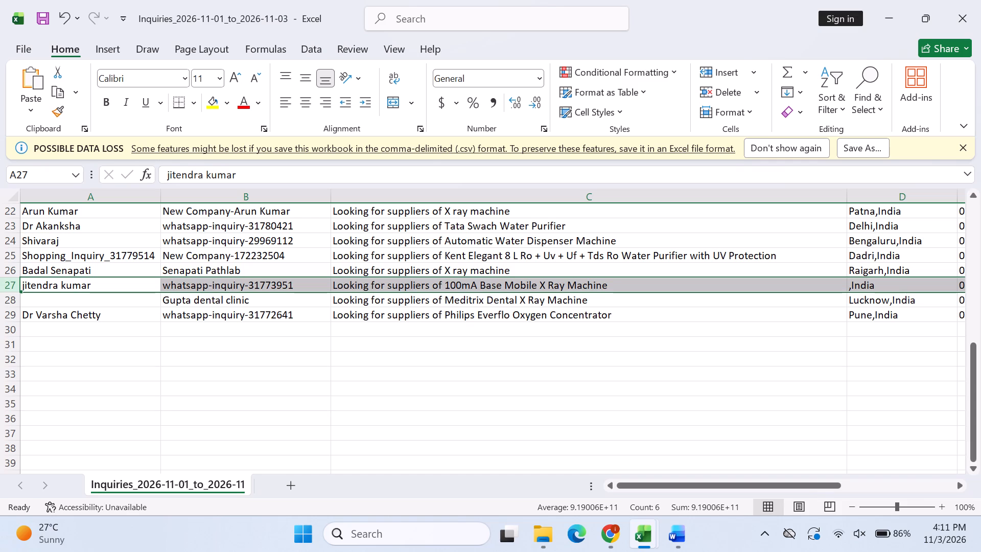
Delete rows 23 to 25 with the Tata Swach Water Purifier, Automatic Water Dispenser Machine and Kent Elegant purifier inquiries.
{"action": "left_click", "coordinate": [7, 241]}
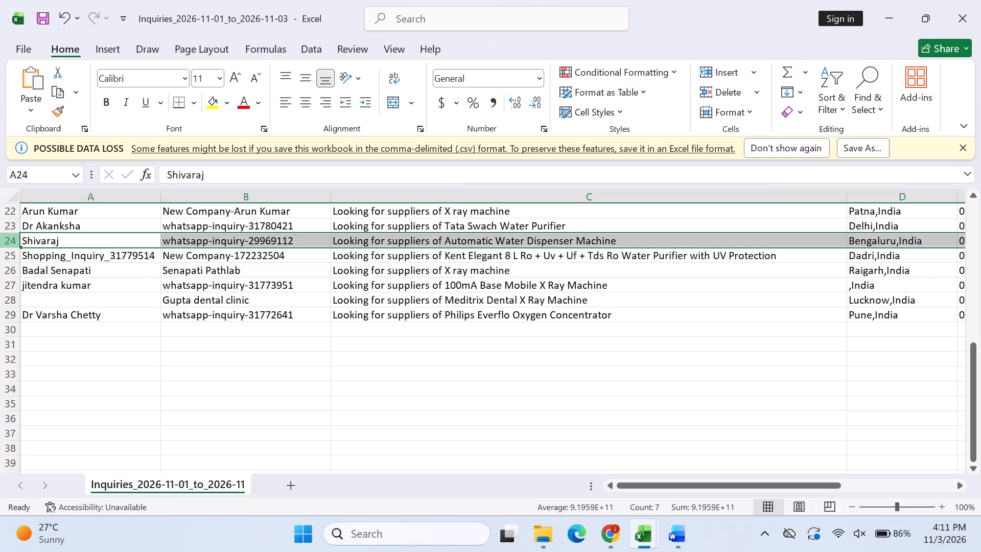
{"action": "scroll", "coordinate": [237, 377], "scroll_direction": "up", "scroll_amount": 1}
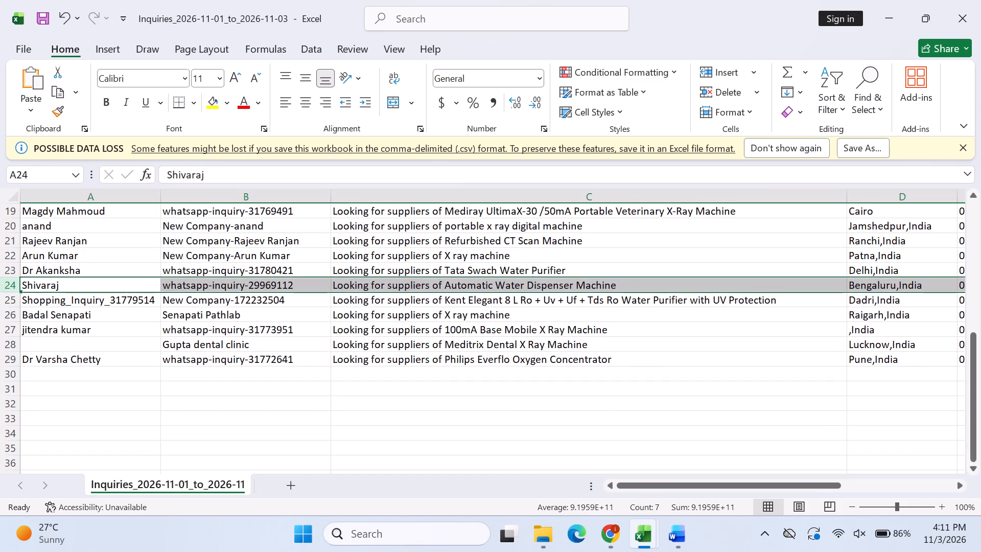
{"action": "left_click", "coordinate": [229, 400]}
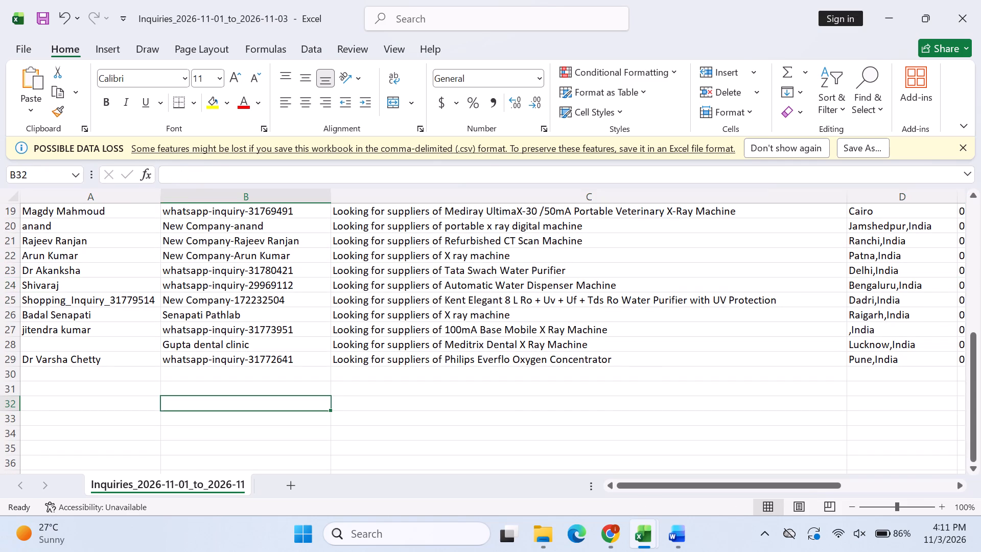
{"action": "left_click", "coordinate": [6, 271]}
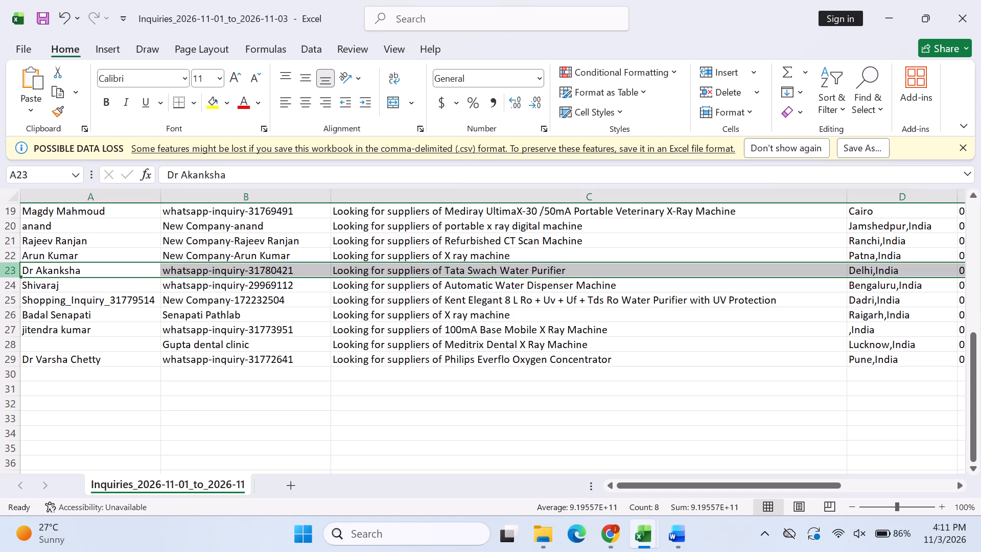
{"action": "left_click", "coordinate": [41, 320]}
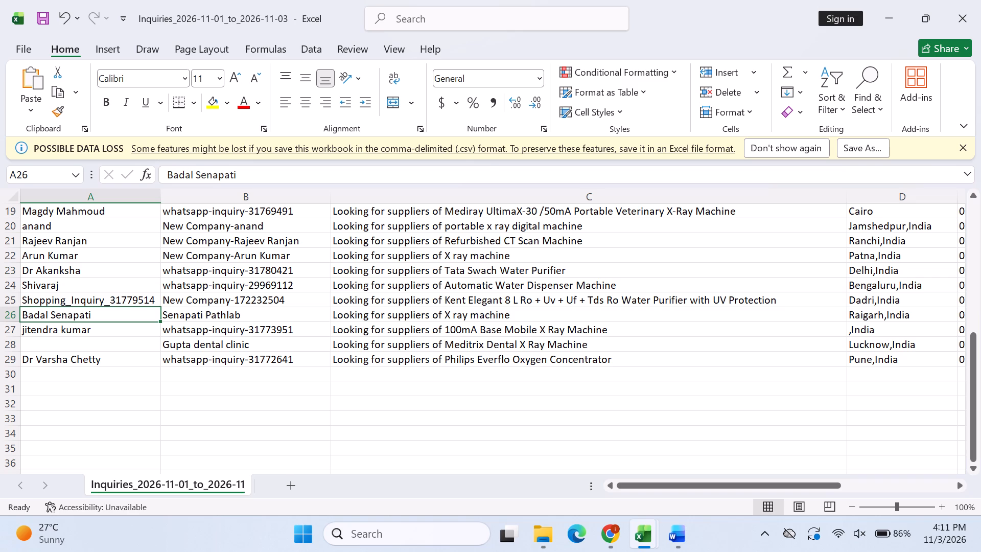
{"action": "left_click_drag", "start_coordinate": [7, 268], "coordinate": [7, 291]}
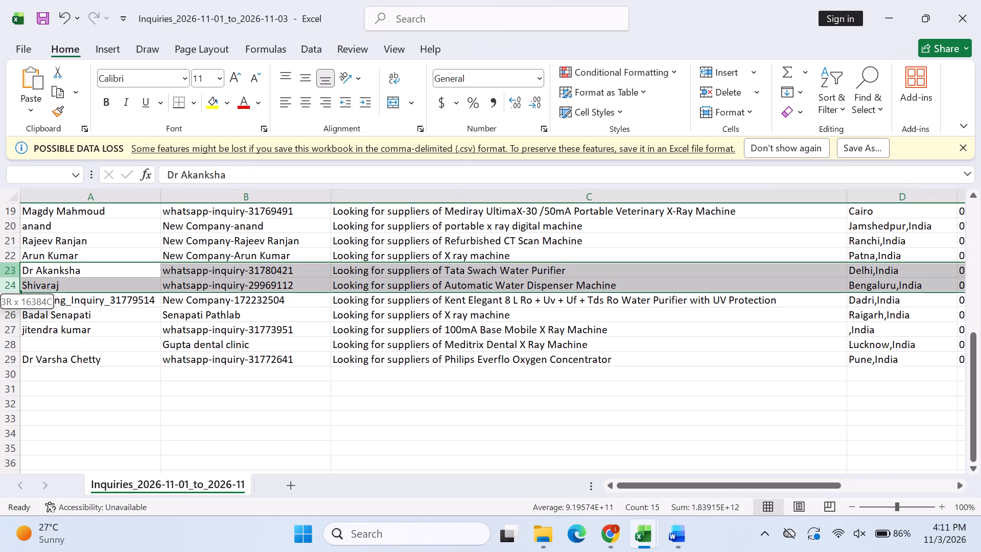
{"action": "left_click_drag", "start_coordinate": [7, 291], "coordinate": [6, 296]}
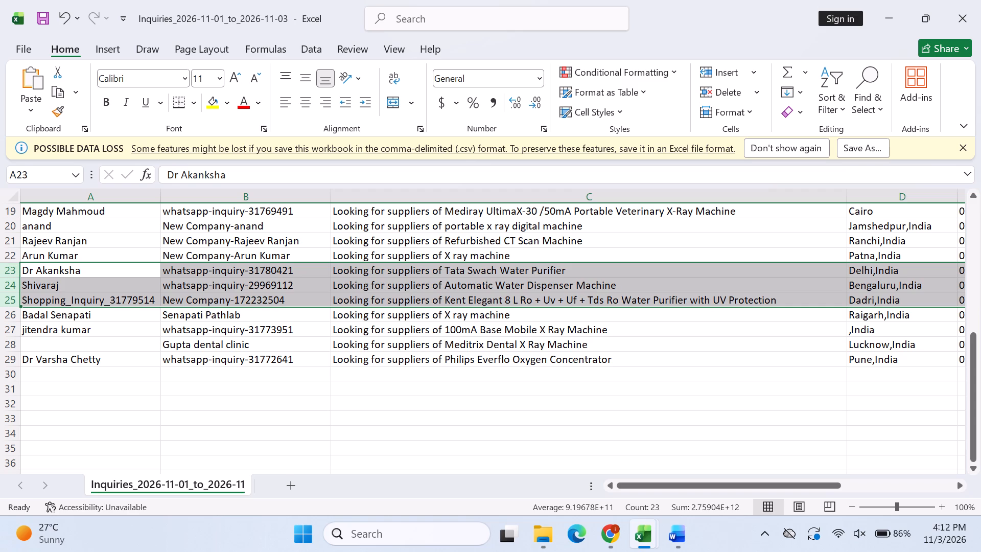
{"action": "right_click", "coordinate": [6, 279]}
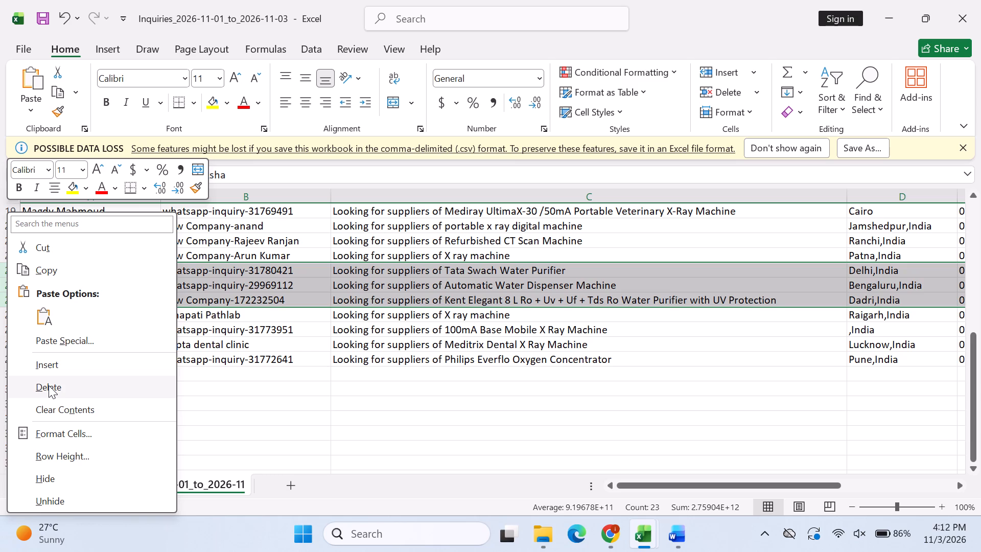
{"action": "left_click", "coordinate": [49, 385]}
Delete rows 18 and 19 with the two Mediray UltimaX-30 Portable Veterinary X-Ray Machine inquiries.
{"action": "scroll", "coordinate": [316, 395], "scroll_direction": "up", "scroll_amount": 1}
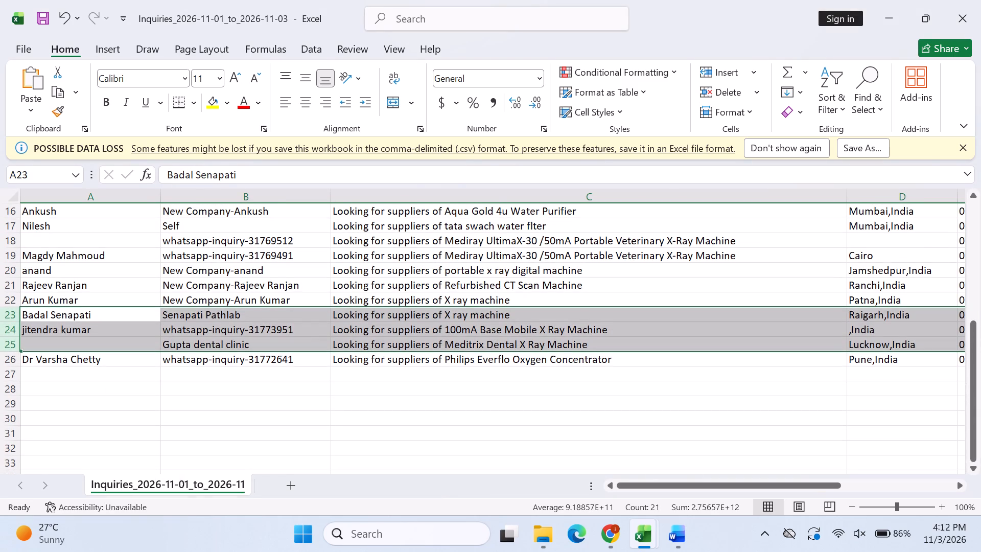
{"action": "scroll", "coordinate": [316, 394], "scroll_direction": "up", "scroll_amount": 1}
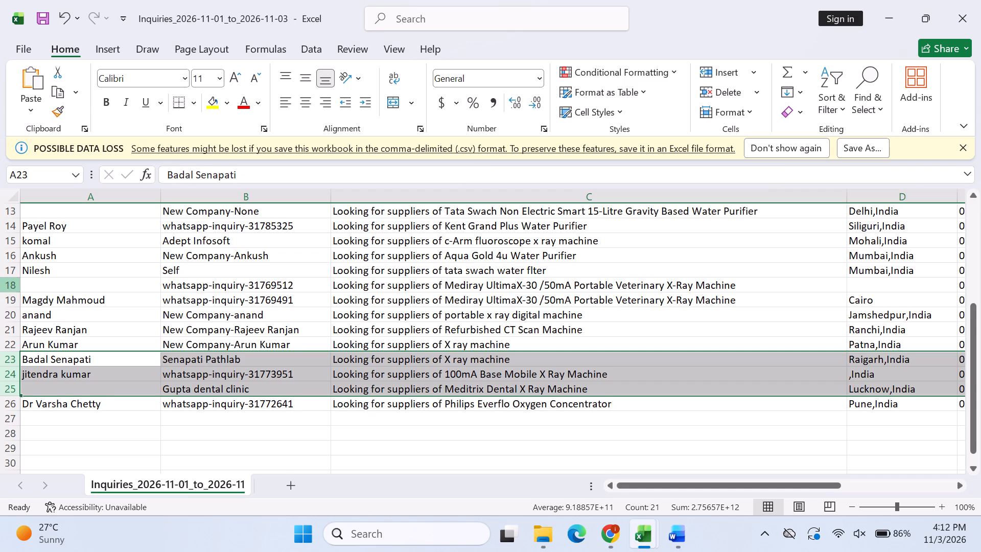
{"action": "left_click_drag", "start_coordinate": [8, 282], "coordinate": [5, 297]}
{"action": "right_click", "coordinate": [5, 297]}
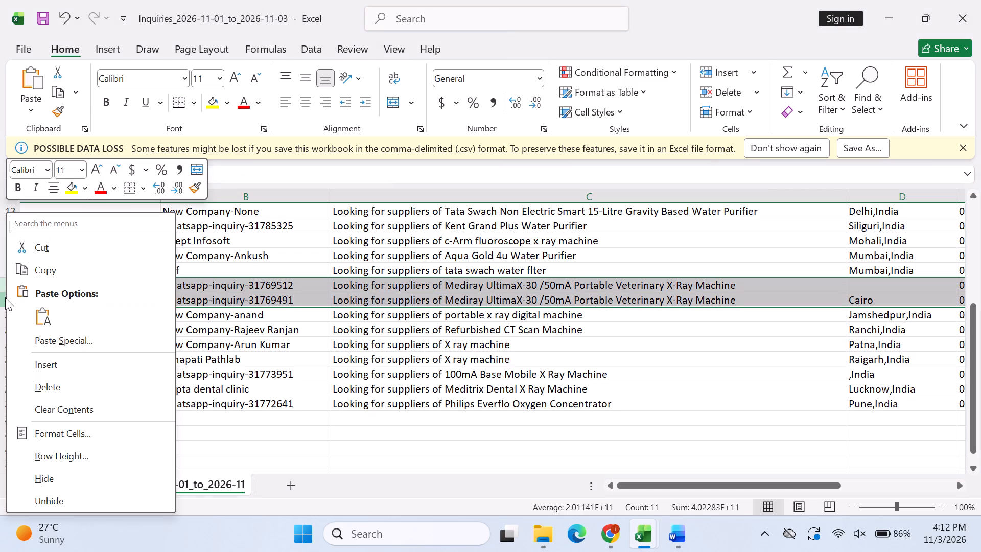
{"action": "left_click", "coordinate": [42, 384]}
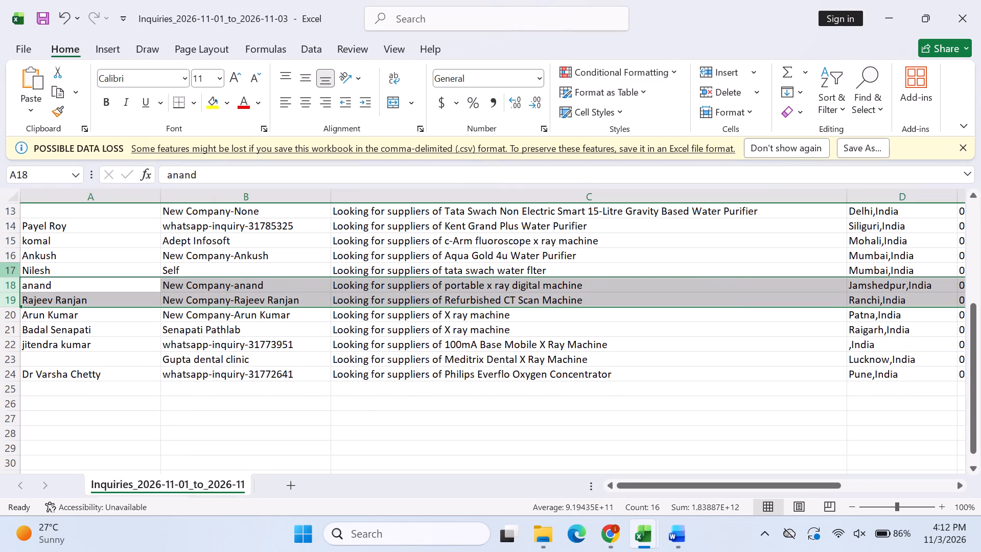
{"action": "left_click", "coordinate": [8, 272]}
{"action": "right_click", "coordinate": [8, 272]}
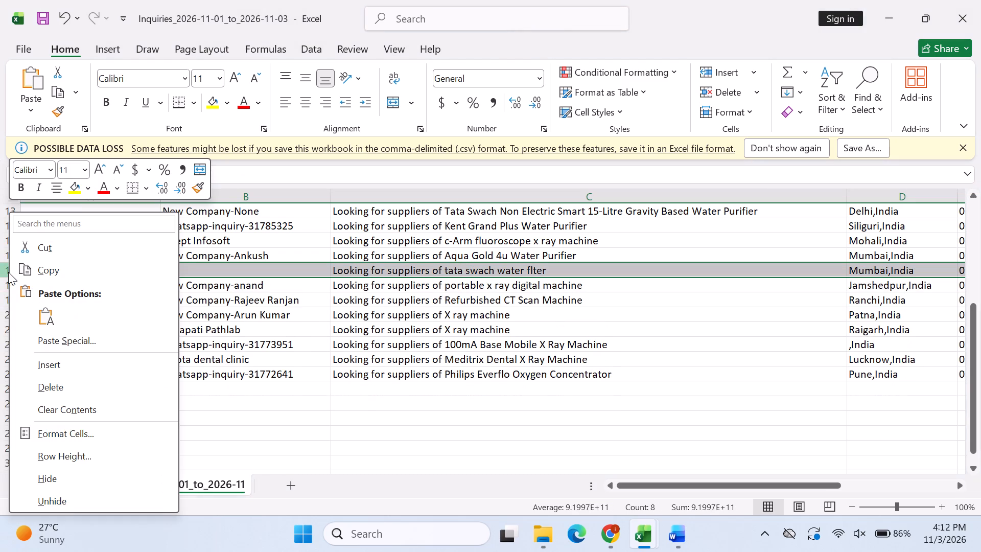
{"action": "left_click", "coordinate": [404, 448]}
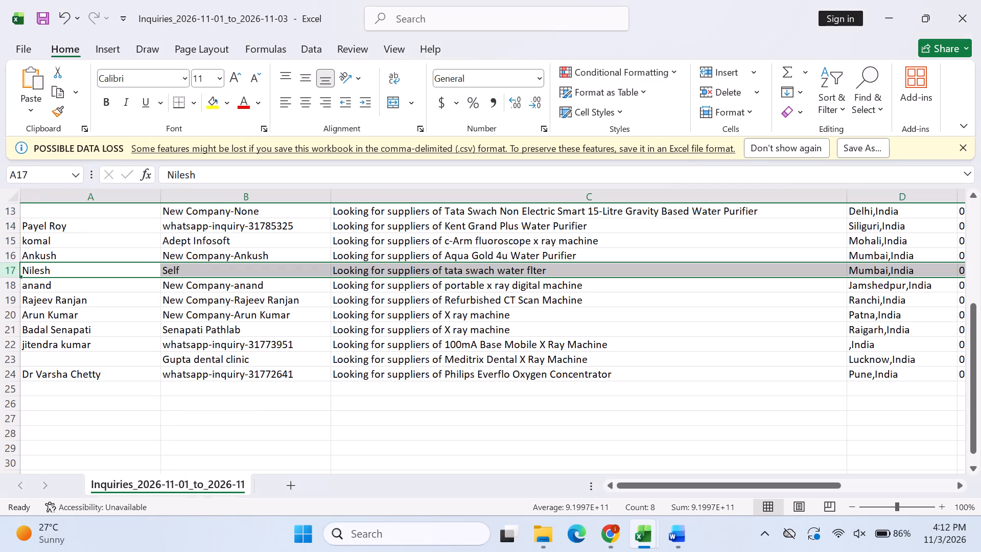
Delete rows 16 and 17 with the Mumbai inquiries for the Aqua Gold 4u and Tata Swach water filters.
{"action": "scroll", "coordinate": [430, 429], "scroll_direction": "up", "scroll_amount": 1}
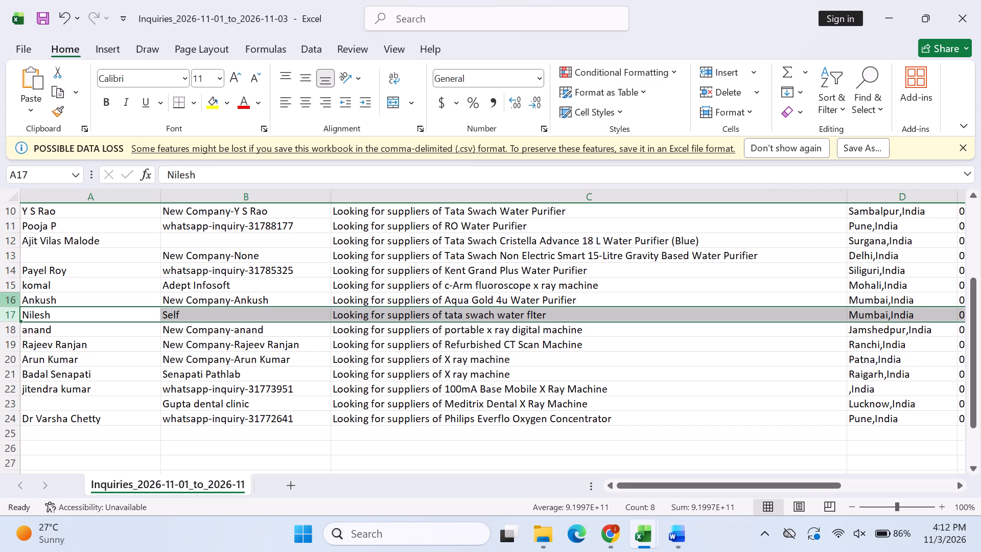
{"action": "left_click", "coordinate": [8, 299]}
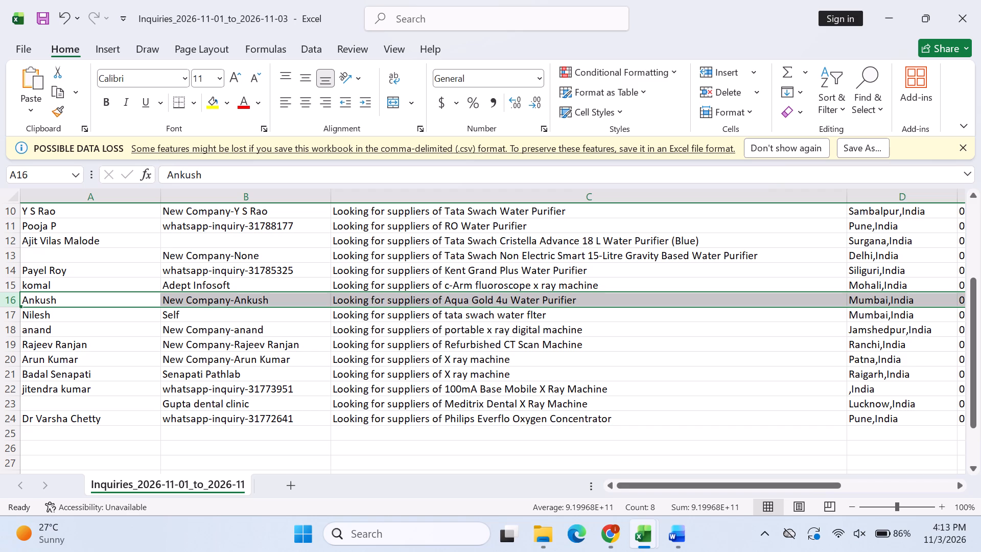
{"action": "left_click", "coordinate": [445, 361]}
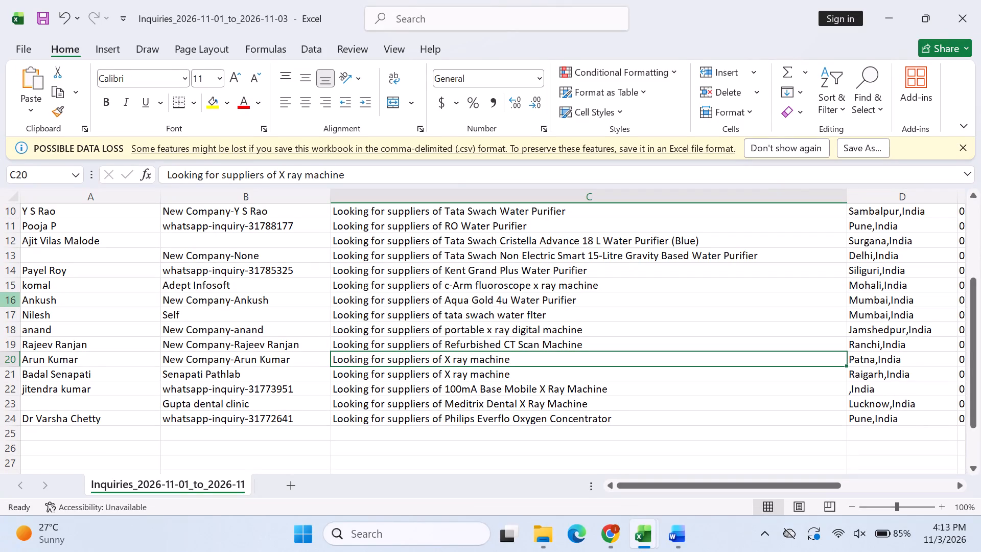
{"action": "left_click_drag", "start_coordinate": [9, 297], "coordinate": [10, 314]}
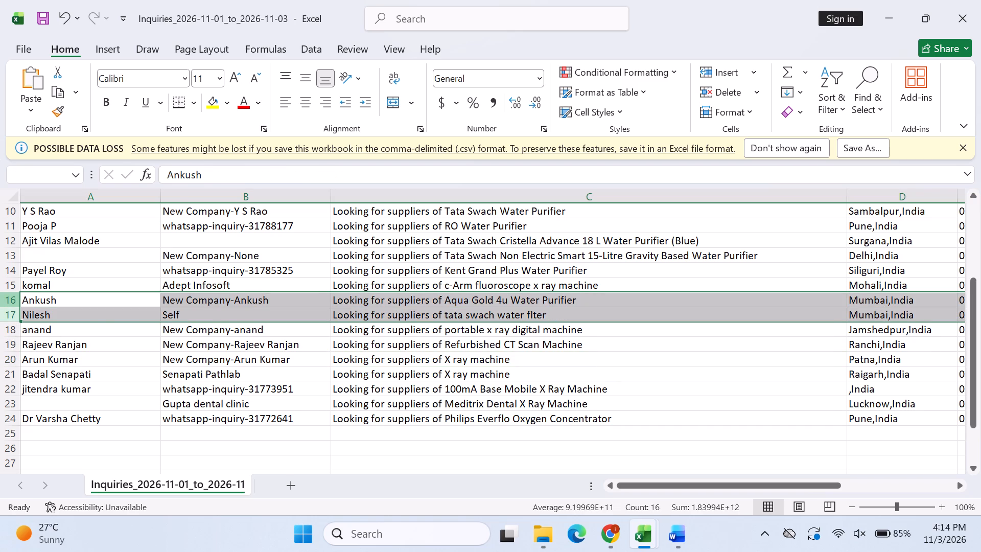
{"action": "right_click", "coordinate": [10, 314]}
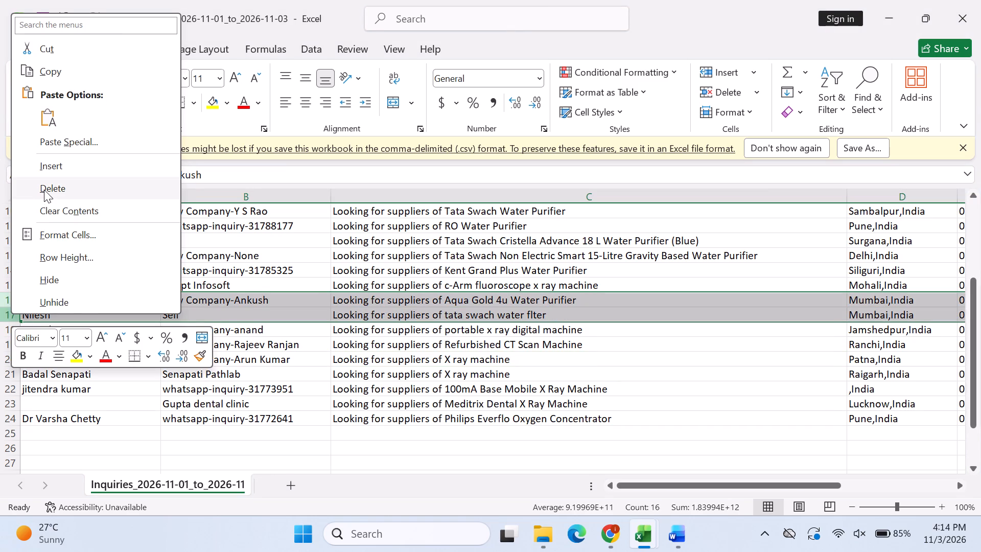
{"action": "left_click", "coordinate": [48, 187]}
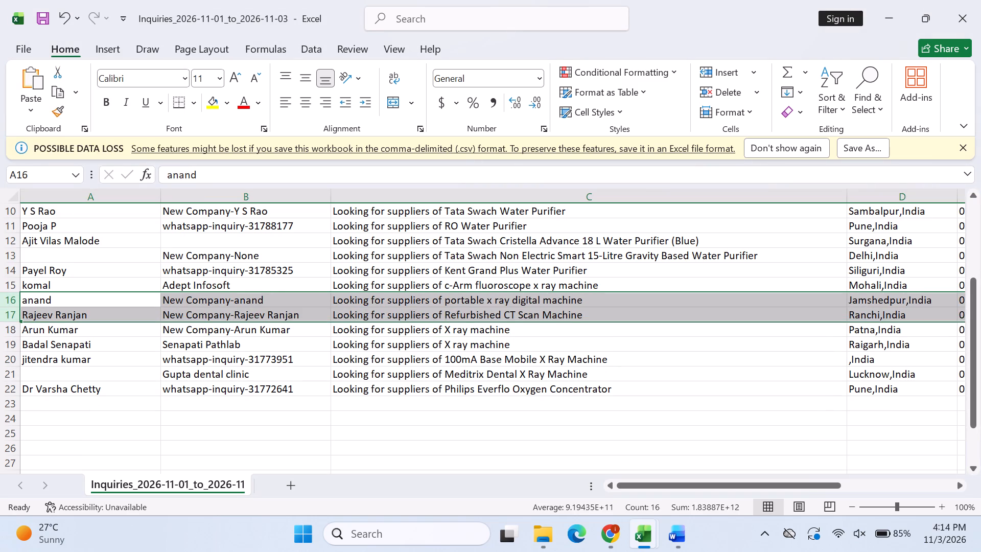
{"action": "left_click", "coordinate": [391, 418]}
Delete row 14 with the Siliguri inquiry for the Kent Grand Plus Water Purifier.
{"action": "scroll", "coordinate": [464, 359], "scroll_direction": "up", "scroll_amount": 1}
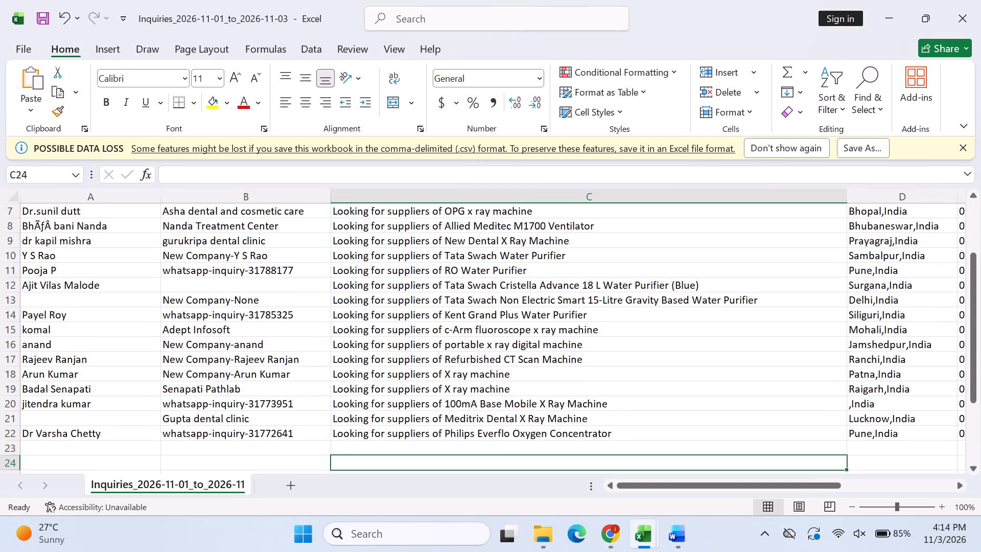
{"action": "left_click", "coordinate": [7, 317]}
{"action": "right_click", "coordinate": [8, 317]}
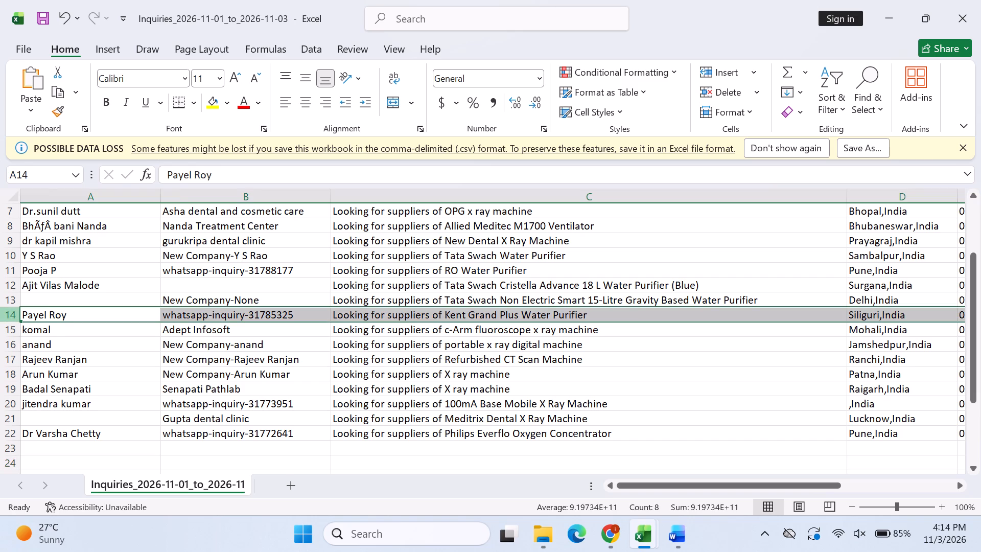
{"action": "left_click", "coordinate": [51, 191]}
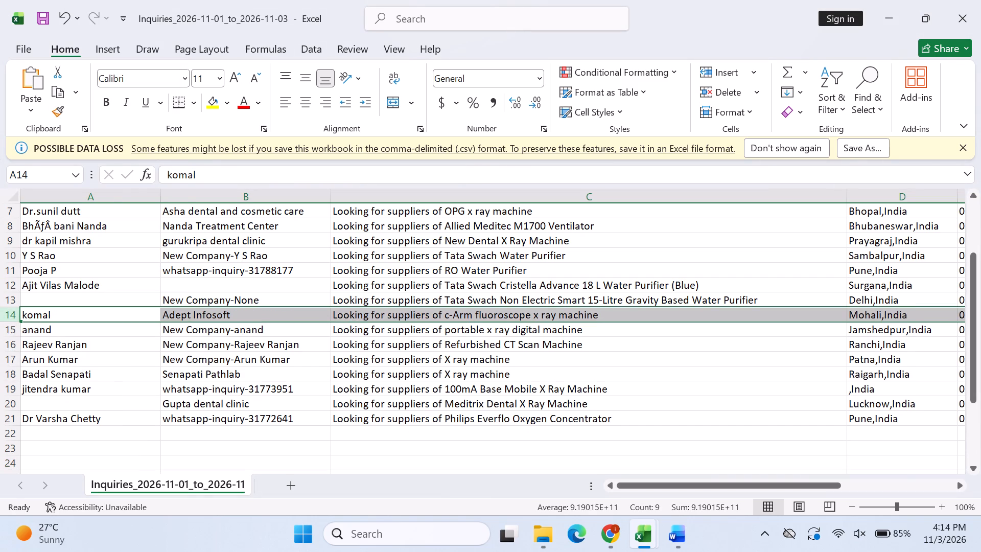
Delete rows 11 to 13 with the RO Water Purifier, Tata Swach Cristella Advance and Tata Swach Non Electric Smart inquiries.
{"action": "left_click_drag", "start_coordinate": [6, 270], "coordinate": [3, 294]}
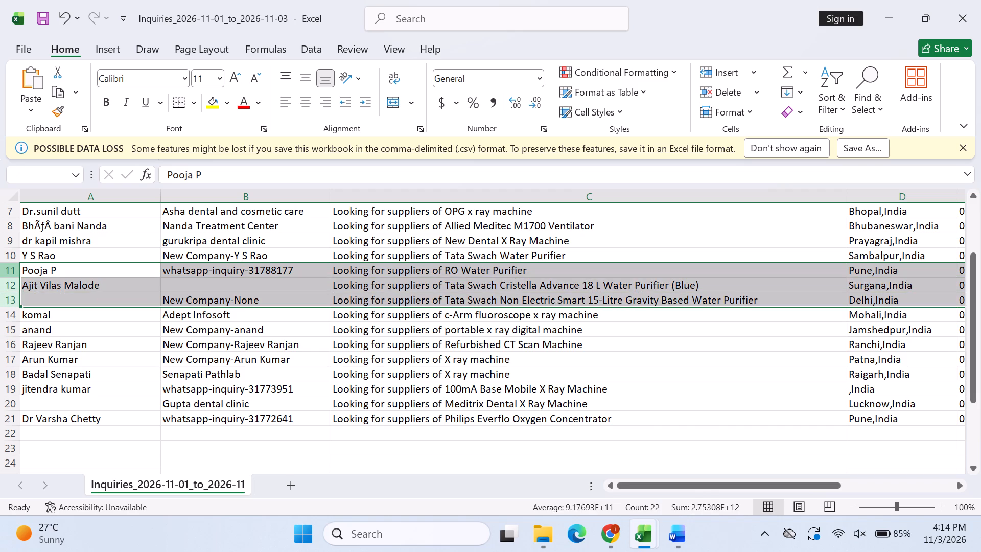
{"action": "right_click", "coordinate": [3, 294]}
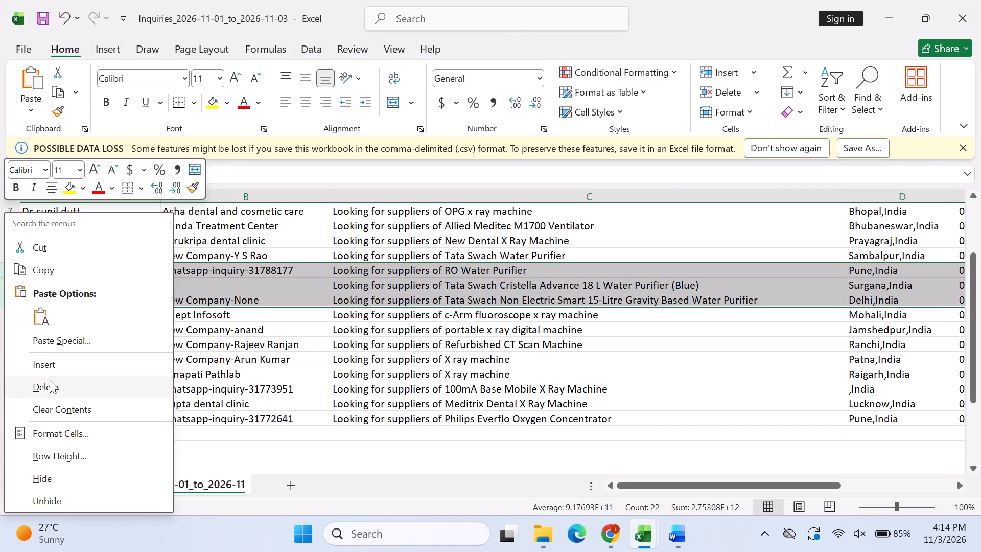
{"action": "left_click", "coordinate": [48, 385]}
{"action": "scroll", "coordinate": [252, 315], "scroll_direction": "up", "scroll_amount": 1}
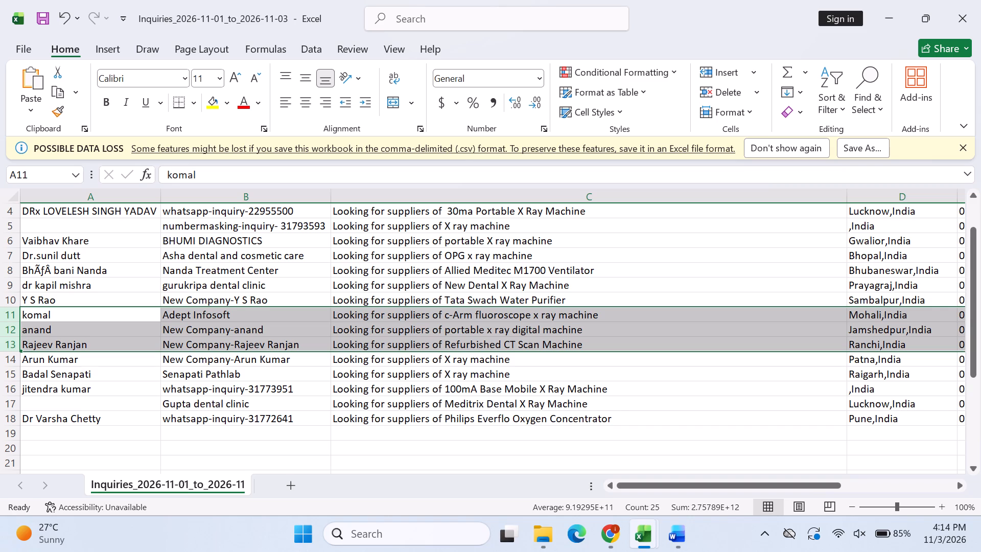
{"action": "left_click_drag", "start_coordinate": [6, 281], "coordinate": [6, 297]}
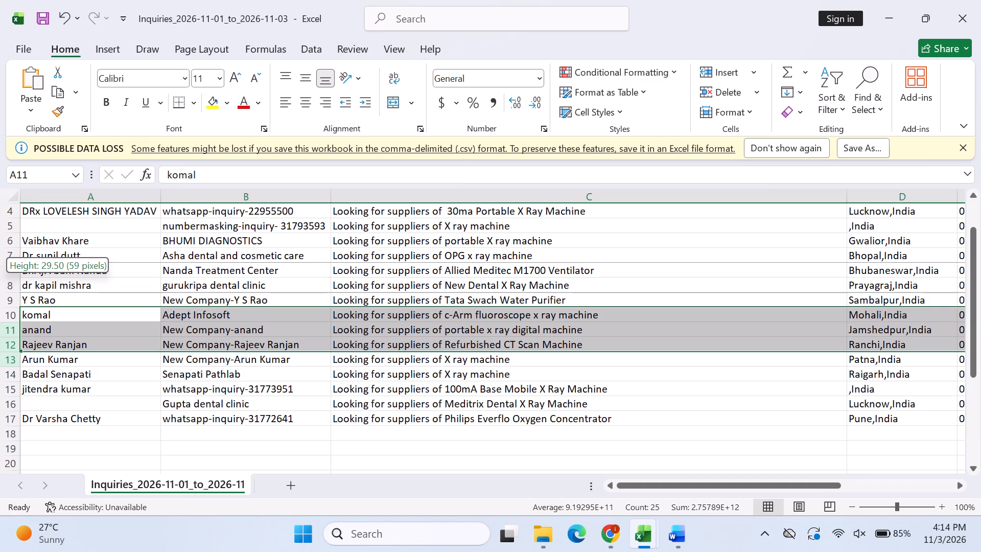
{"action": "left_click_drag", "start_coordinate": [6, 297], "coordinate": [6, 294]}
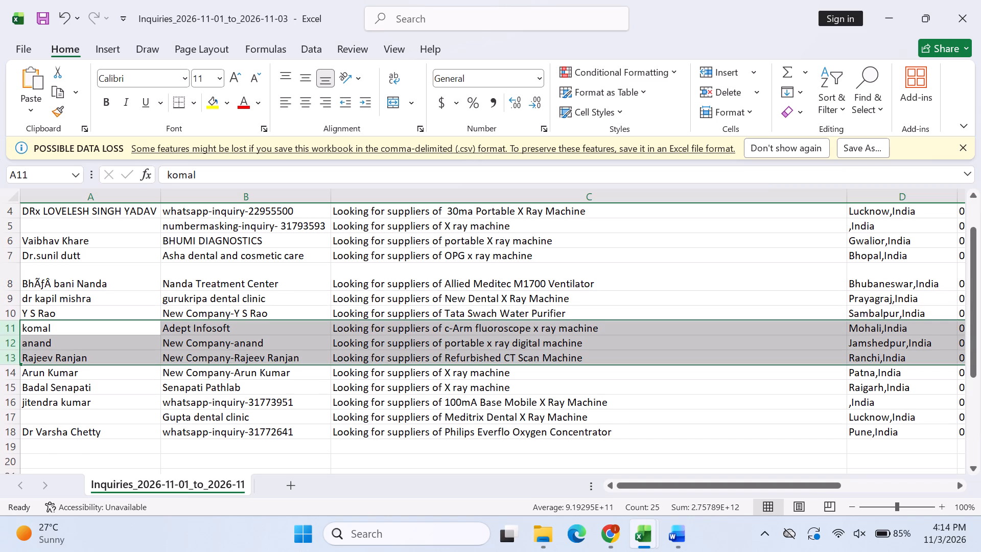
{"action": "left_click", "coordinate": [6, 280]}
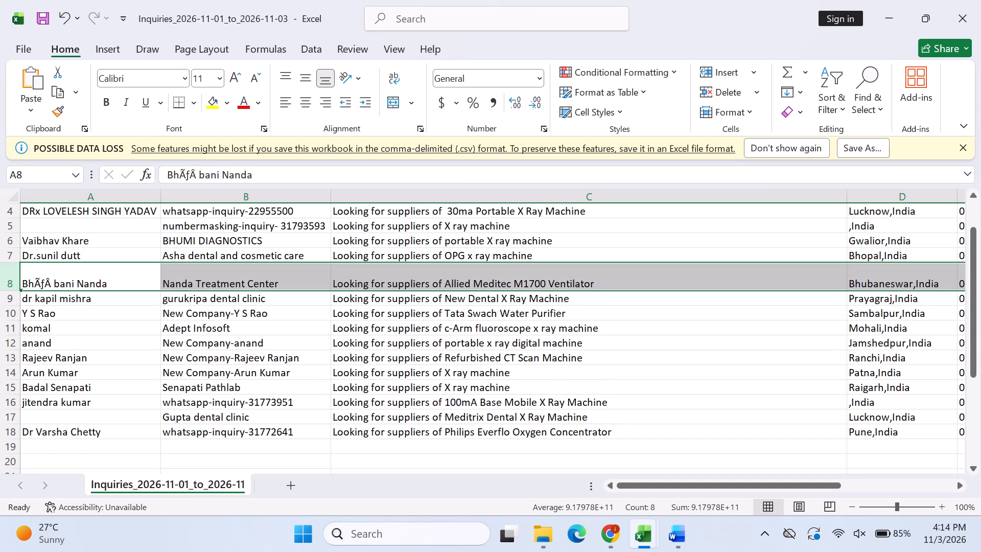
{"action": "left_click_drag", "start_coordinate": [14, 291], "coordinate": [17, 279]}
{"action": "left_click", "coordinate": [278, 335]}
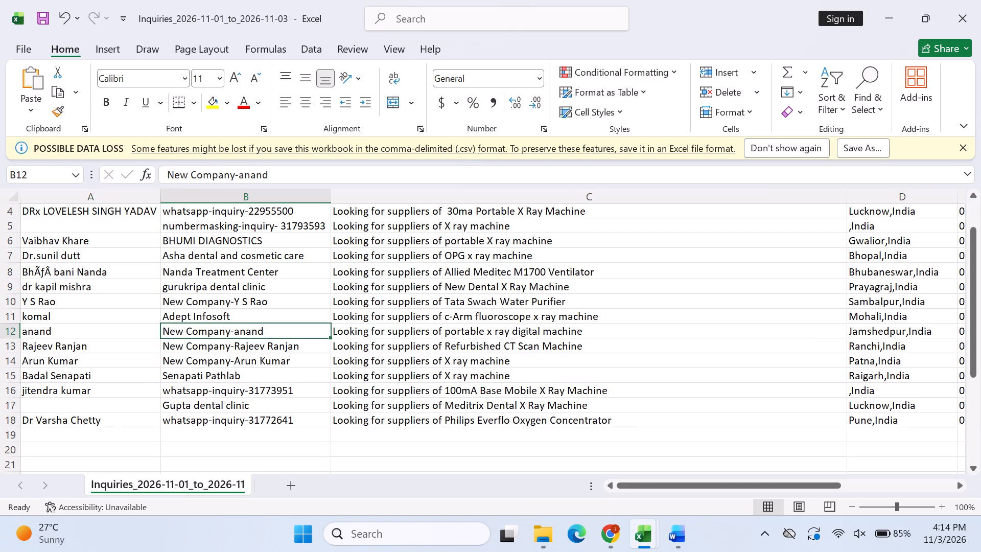
Delete rows 9 and 10 with the Prayagraj New Dental X Ray Machine and Sambalpur Tata Swach Water Purifier inquiries.
{"action": "left_click_drag", "start_coordinate": [9, 283], "coordinate": [7, 297]}
{"action": "right_click", "coordinate": [7, 297]}
{"action": "left_click", "coordinate": [45, 390]}
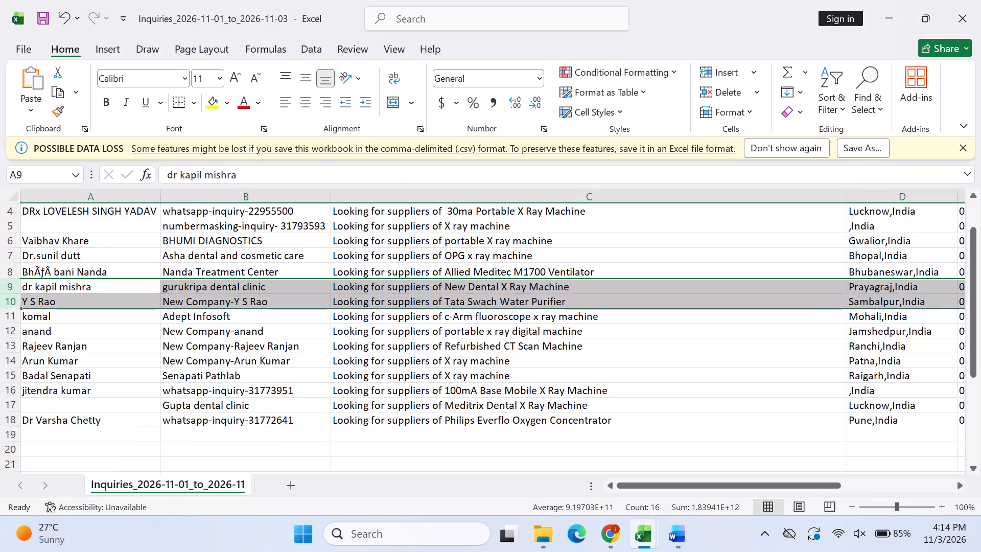
Delete row 7 with the Bhopal inquiry from Asha dental and cosmetic care for an OPG x ray machine.
{"action": "scroll", "coordinate": [278, 344], "scroll_direction": "up", "scroll_amount": 1}
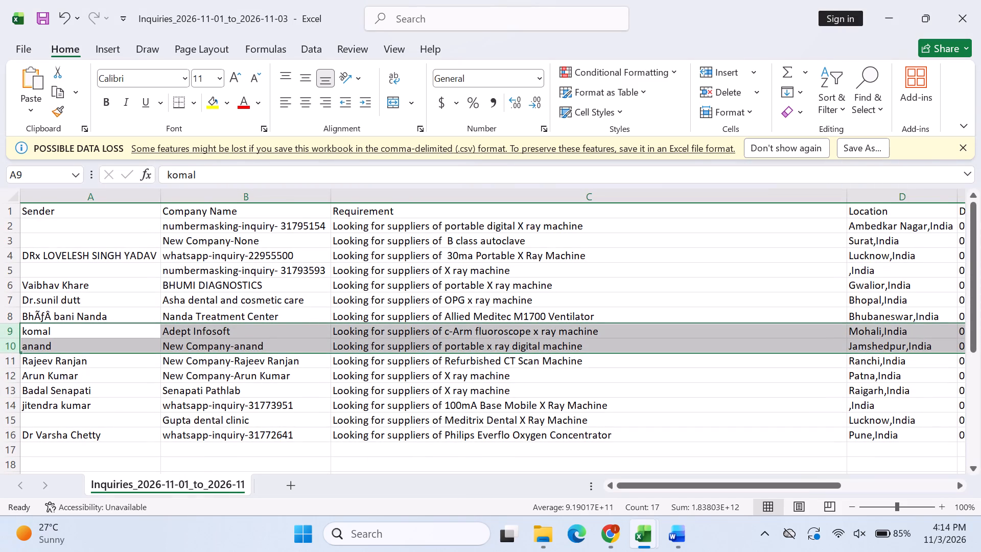
{"action": "left_click", "coordinate": [7, 300]}
{"action": "right_click", "coordinate": [7, 300]}
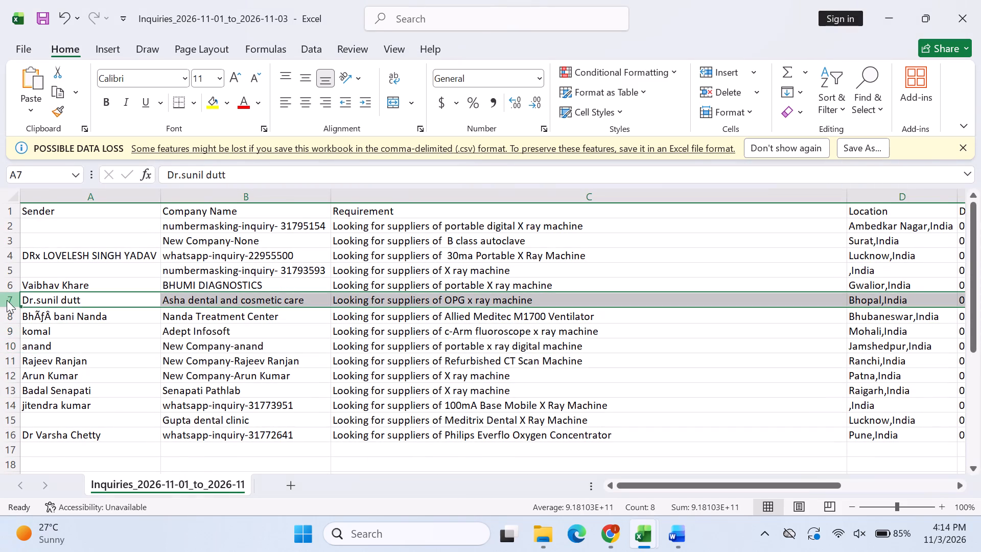
{"action": "left_click", "coordinate": [44, 383]}
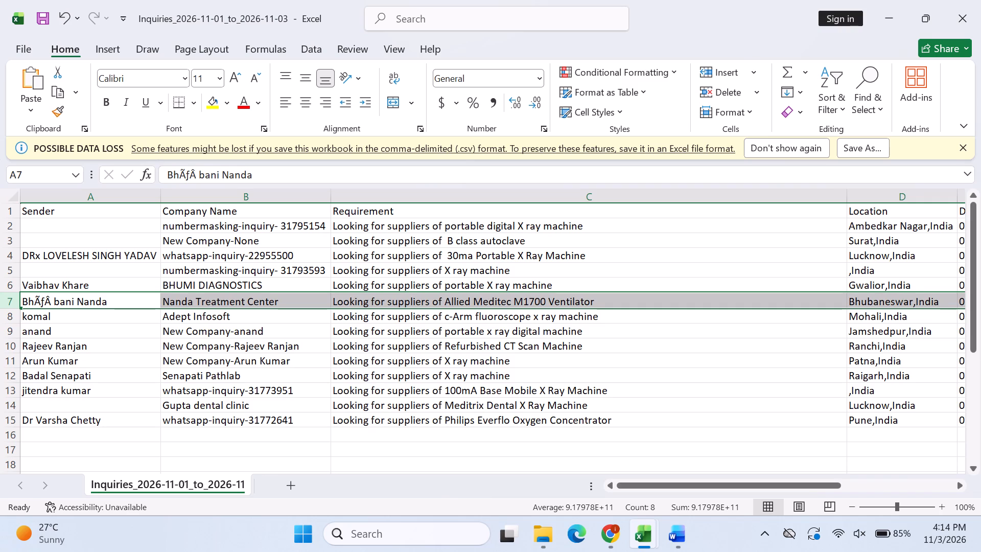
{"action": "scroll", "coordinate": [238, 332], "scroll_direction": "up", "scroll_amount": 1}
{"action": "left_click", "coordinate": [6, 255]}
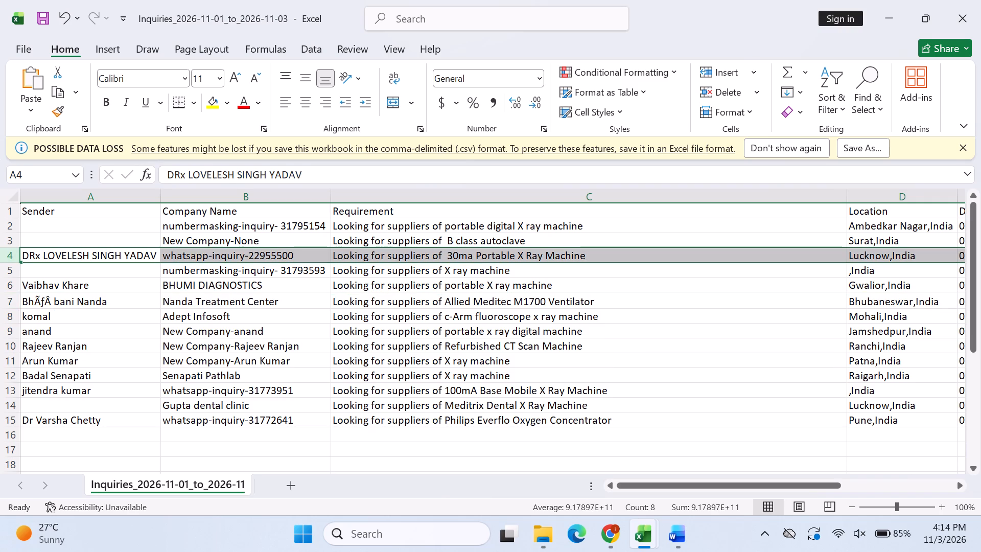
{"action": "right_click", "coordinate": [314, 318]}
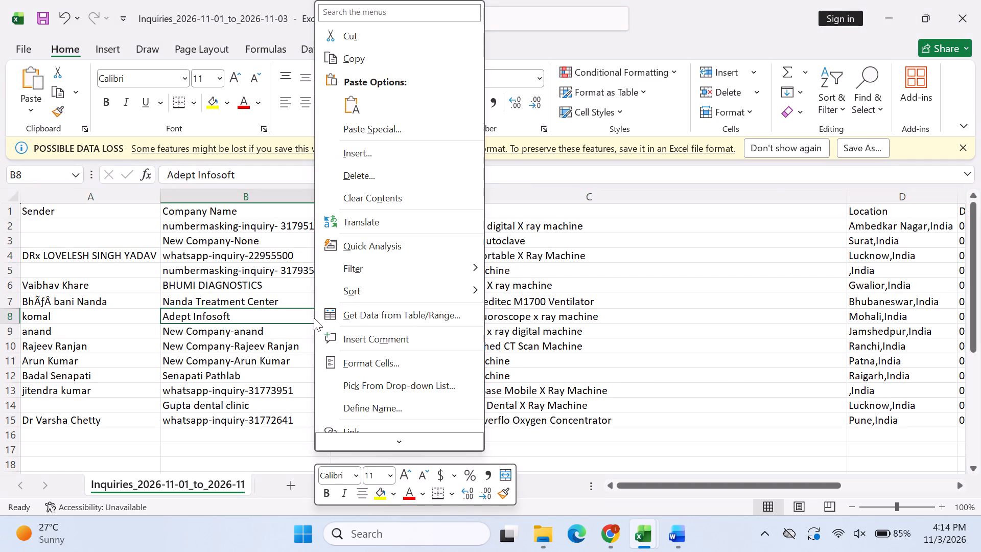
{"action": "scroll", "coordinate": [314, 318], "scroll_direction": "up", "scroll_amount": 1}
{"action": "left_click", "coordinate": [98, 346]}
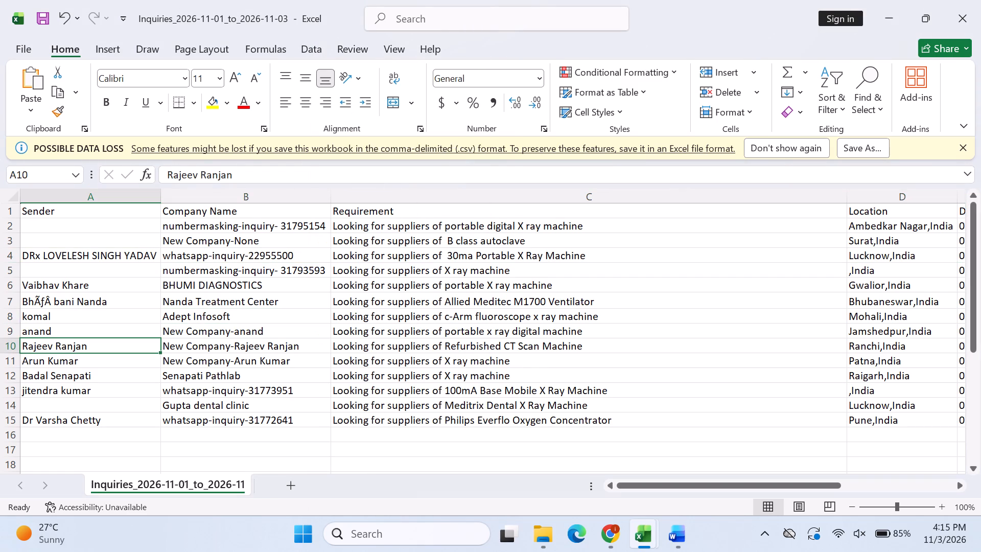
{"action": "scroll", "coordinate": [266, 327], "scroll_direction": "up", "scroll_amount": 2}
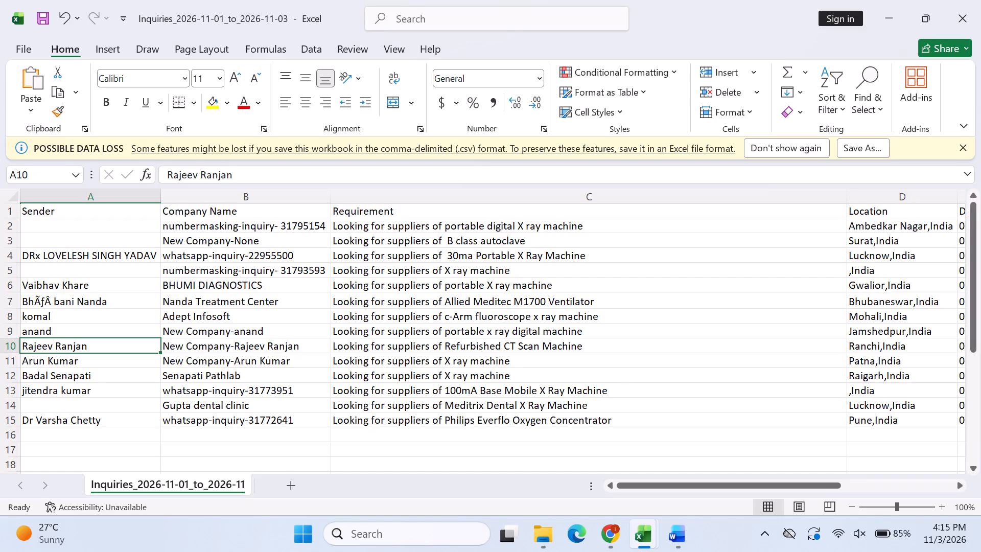
Narrow the Requirement column to about the length of its longest entry.
{"action": "left_click", "coordinate": [776, 181]}
{"action": "left_click", "coordinate": [768, 195]}
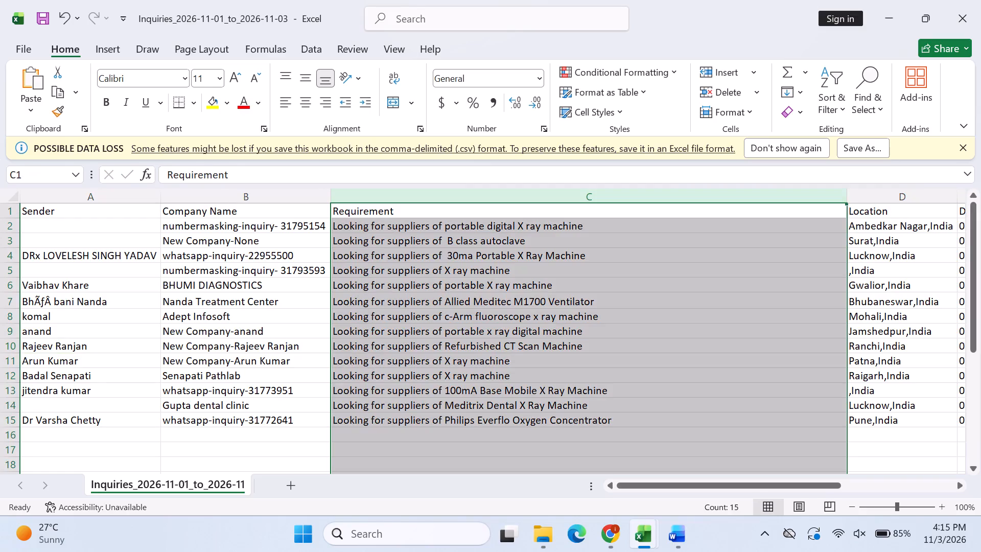
{"action": "left_click_drag", "start_coordinate": [849, 196], "coordinate": [620, 236]}
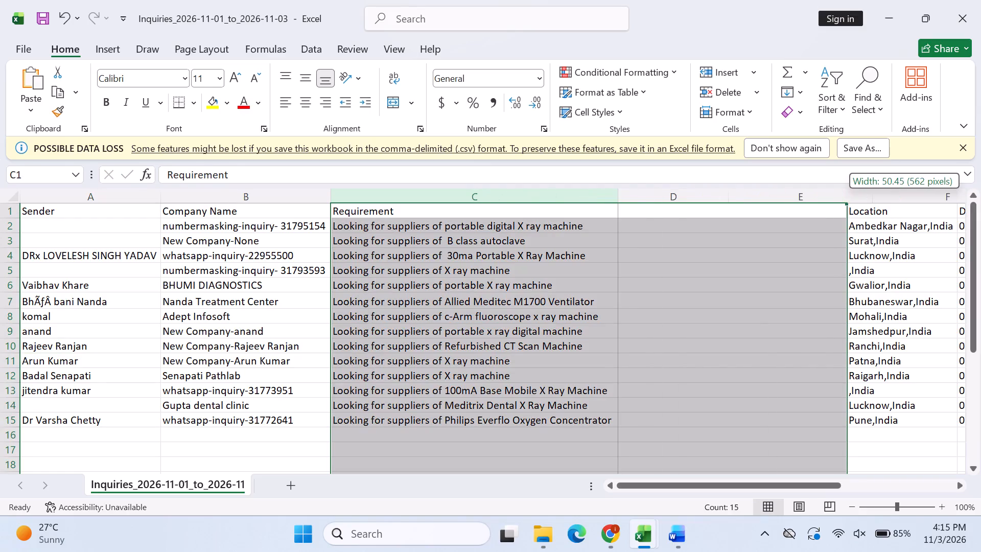
{"action": "left_click_drag", "start_coordinate": [620, 236], "coordinate": [614, 239]}
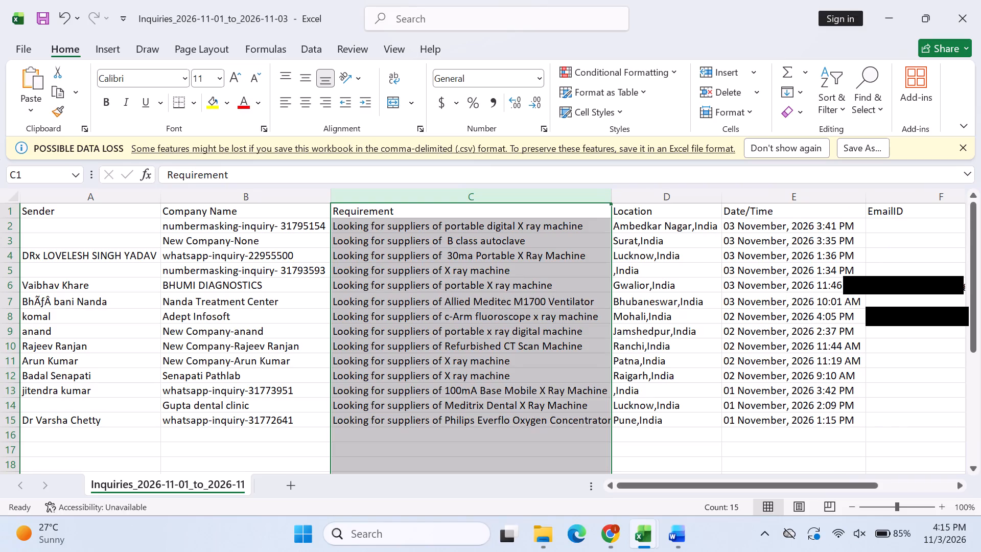
{"action": "left_click", "coordinate": [281, 458]}
Copy rows 1 to 15 of the inquiries file and paste them over rows 1 to 30 of the TradeIndia sheet in lead_contacts.
{"action": "scroll", "coordinate": [237, 423], "scroll_direction": "up", "scroll_amount": 1}
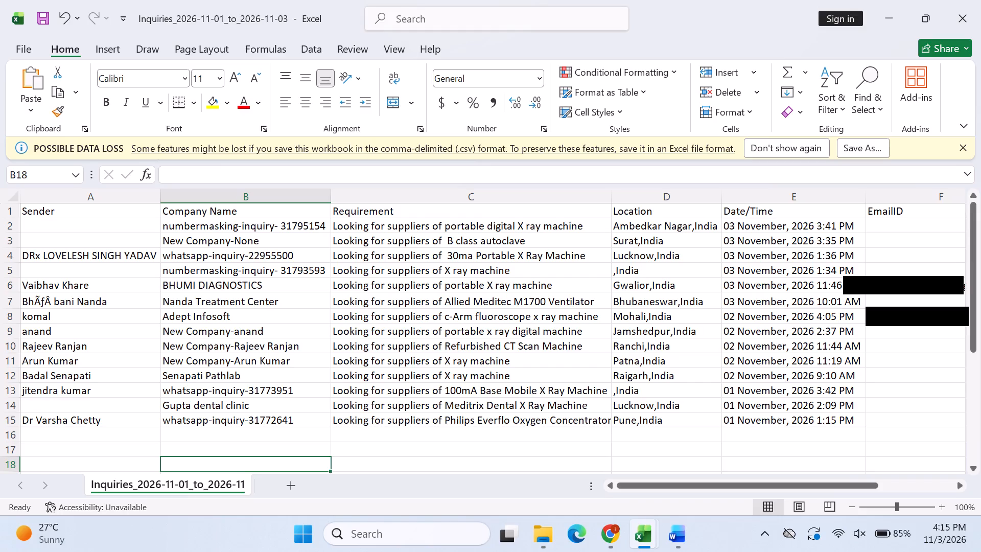
{"action": "left_click_drag", "start_coordinate": [9, 213], "coordinate": [7, 243]}
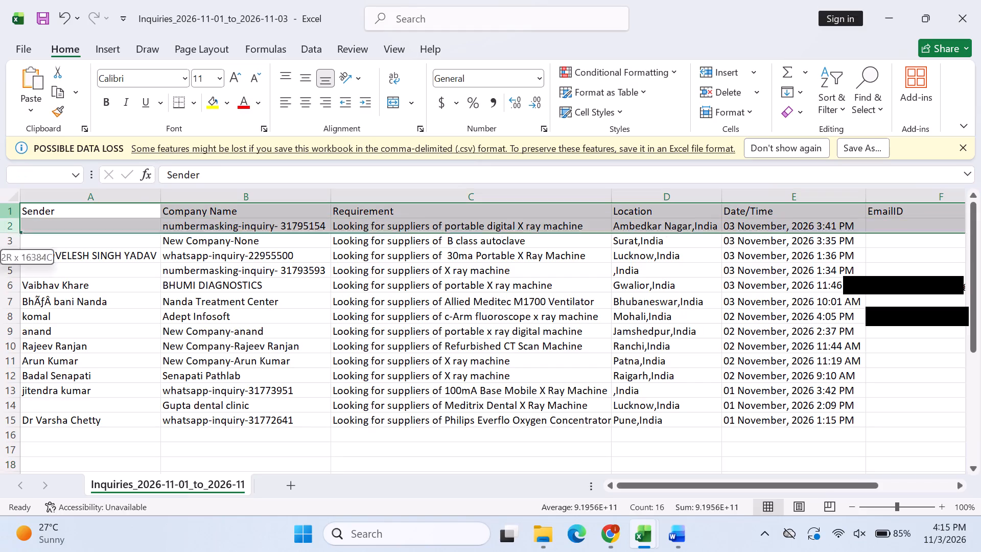
{"action": "left_click_drag", "start_coordinate": [7, 243], "coordinate": [2, 422]}
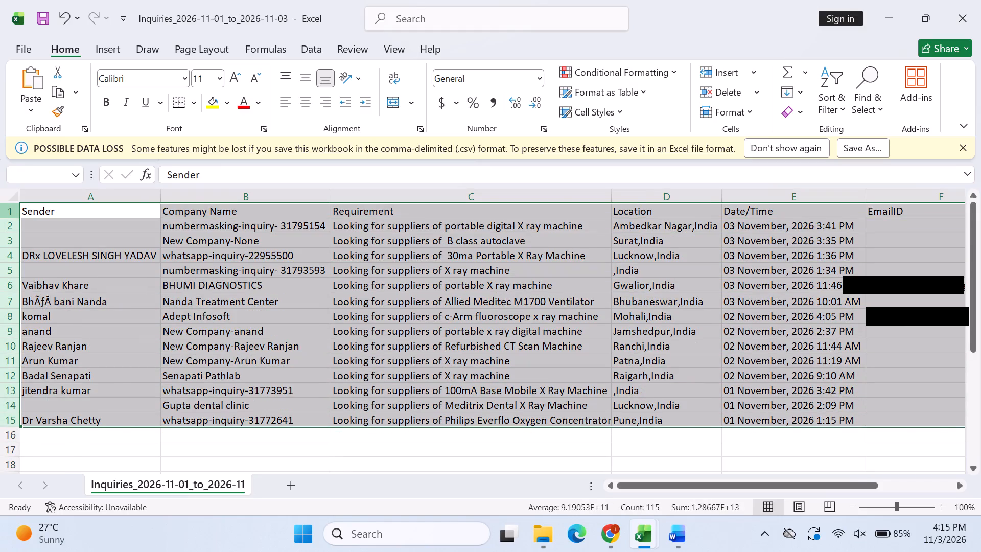
{"action": "key", "text": "ctrl+c"}
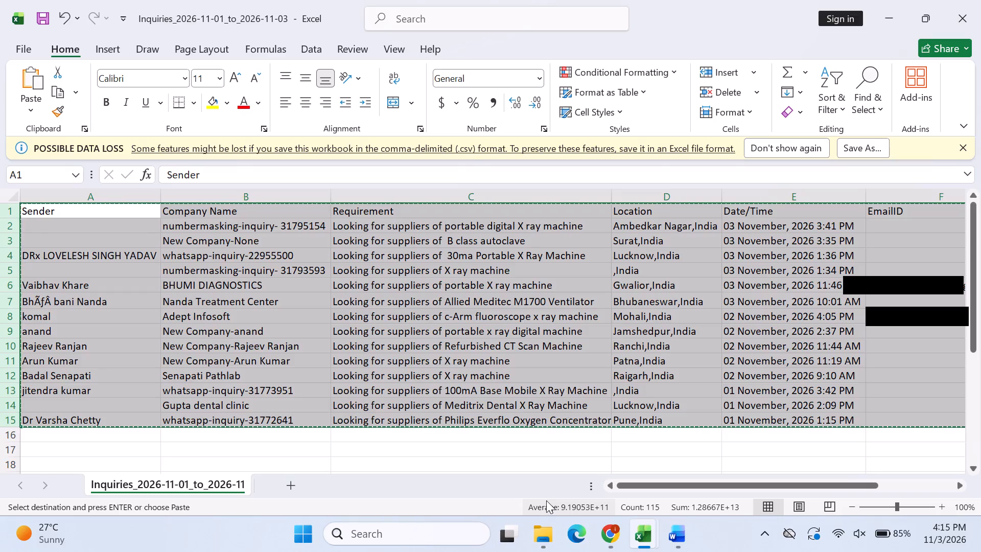
{"action": "key", "text": "ctrl+c"}
{"action": "scroll", "coordinate": [323, 341], "scroll_direction": "up", "scroll_amount": 2}
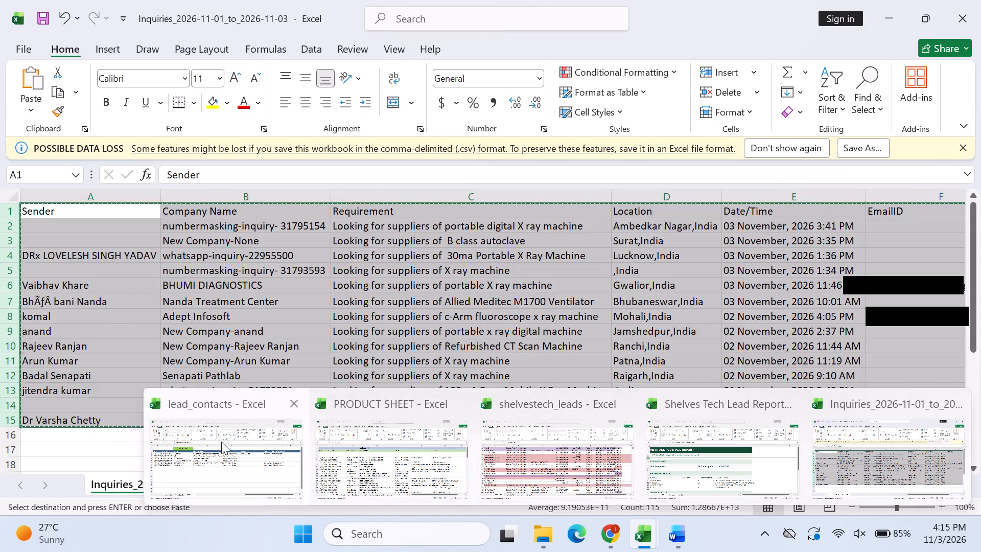
{"action": "left_click", "coordinate": [200, 472]}
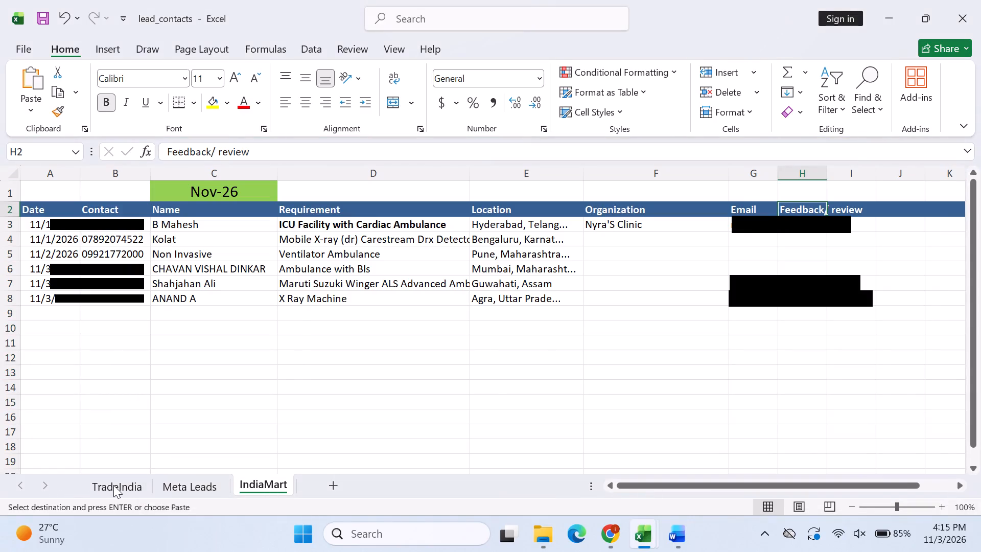
{"action": "left_click", "coordinate": [113, 485]}
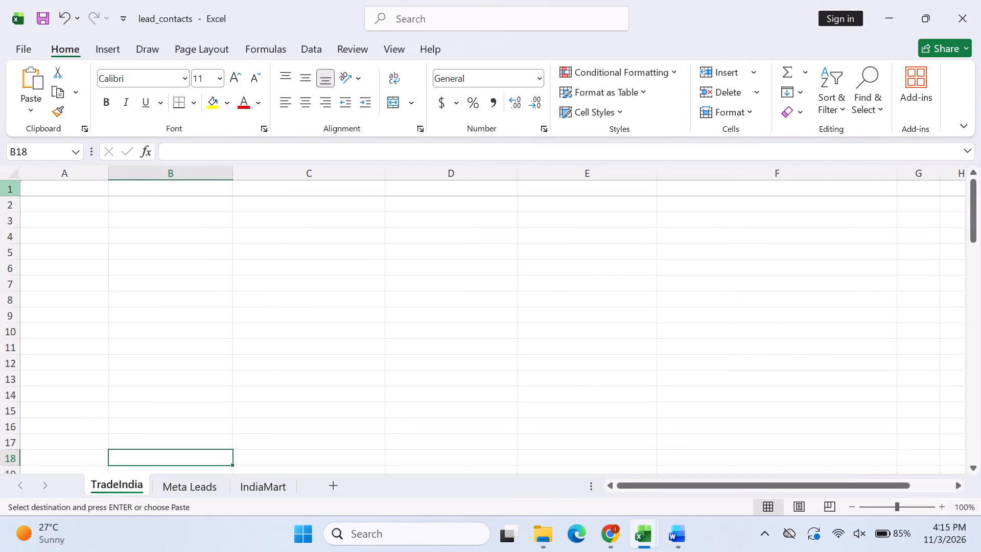
{"action": "left_click_drag", "start_coordinate": [11, 187], "coordinate": [0, 436]}
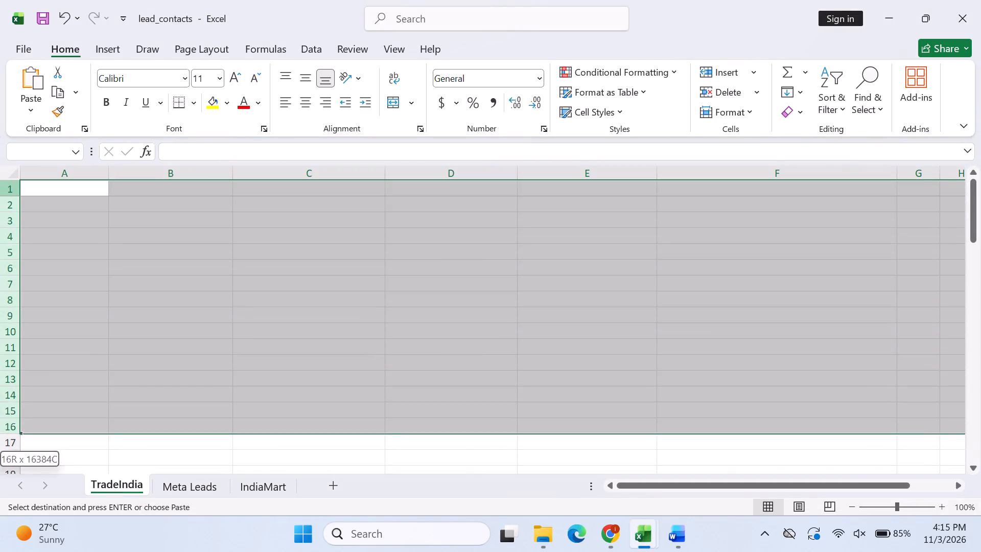
{"action": "left_click_drag", "start_coordinate": [0, 436], "coordinate": [1, 409]}
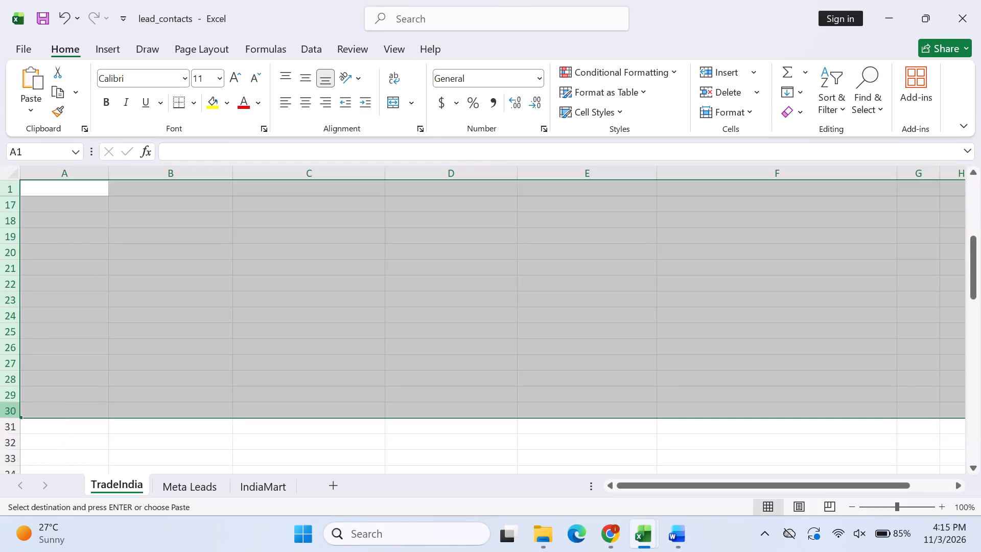
{"action": "key", "text": "ctrl+v"}
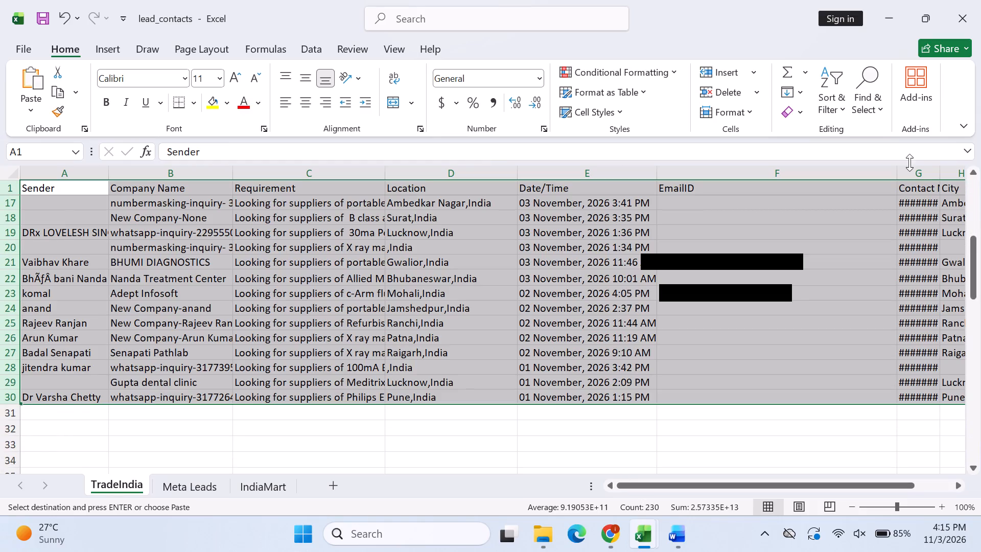
Narrow the EmailID column in the TradeIndia sheet, bringing the Contact No, City and State columns closer.
{"action": "left_click", "coordinate": [915, 177]}
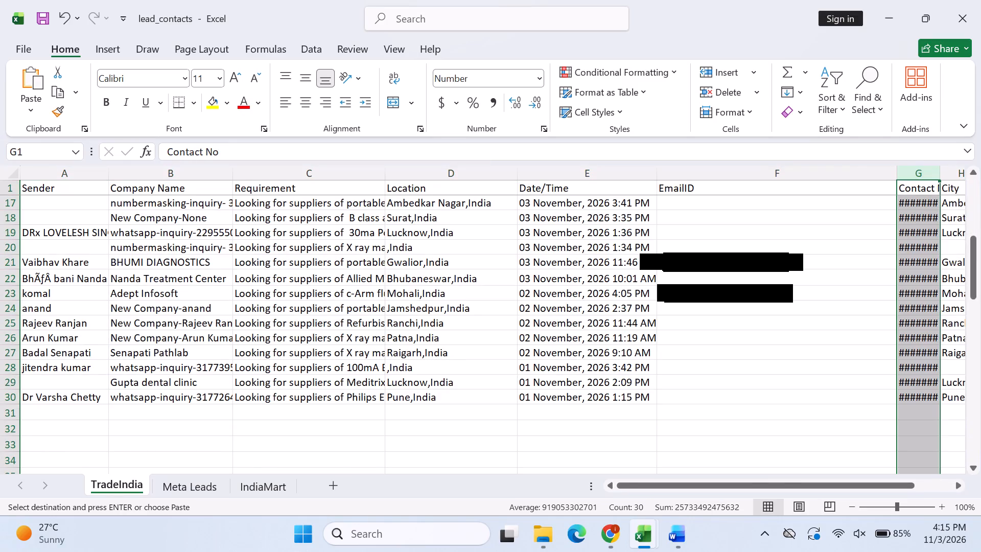
{"action": "left_click_drag", "start_coordinate": [897, 172], "coordinate": [836, 175]}
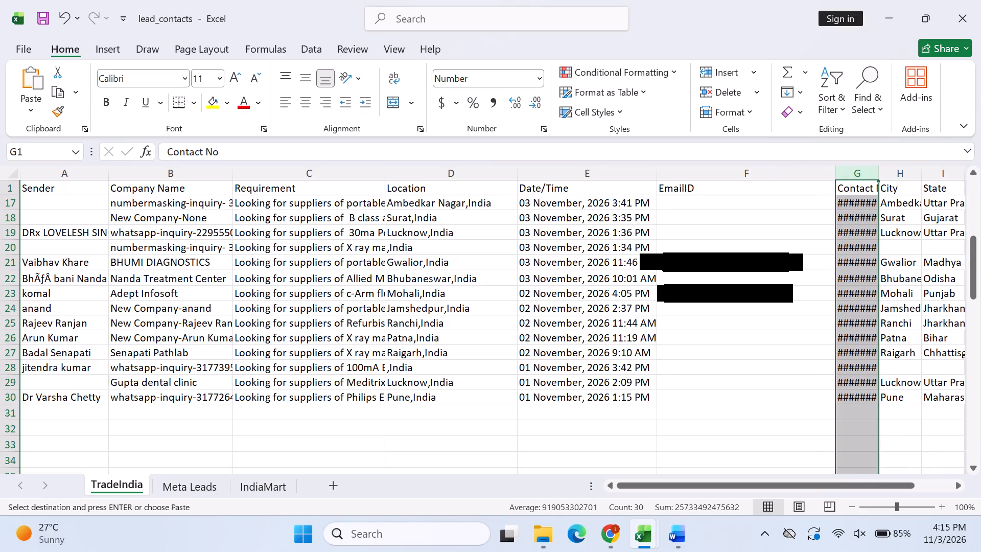
{"action": "left_click_drag", "start_coordinate": [835, 172], "coordinate": [802, 175]}
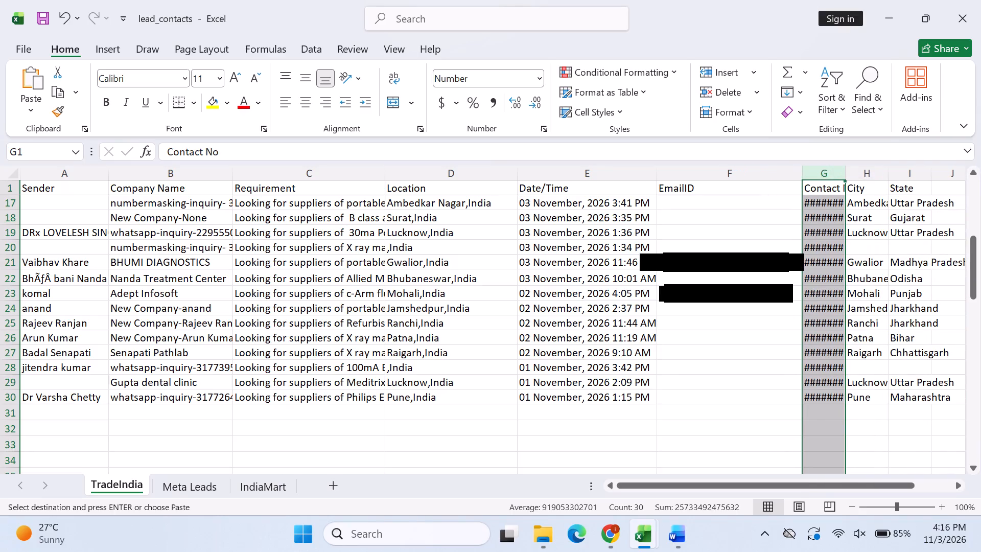
Widen the Contact No column in the TradeIndia sheet enough to fit the full numbers.
{"action": "left_click_drag", "start_coordinate": [843, 169], "coordinate": [880, 169]}
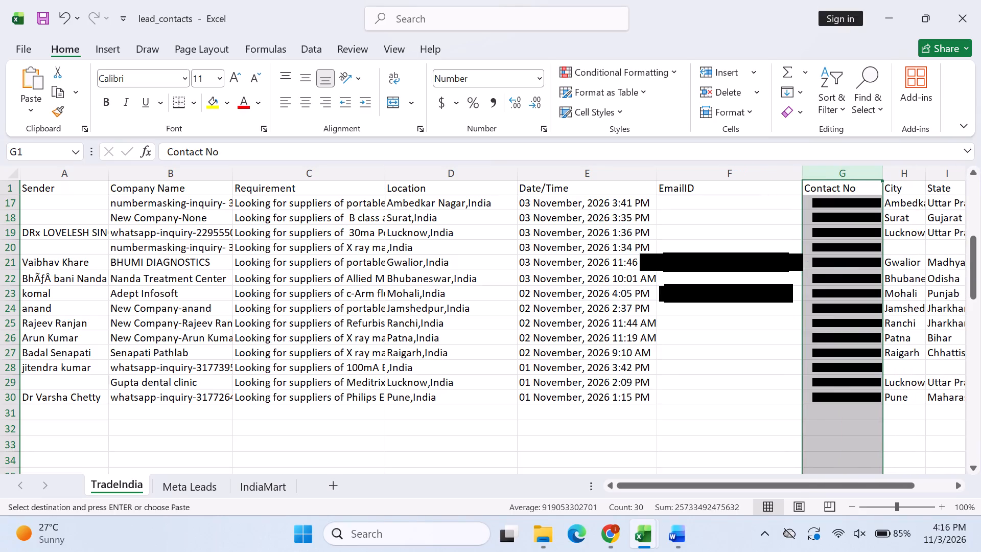
Delete rows 16 to 30 of the TradeIndia sheet, the duplicate header row and repeated inquiries.
{"action": "scroll", "coordinate": [725, 365], "scroll_direction": "up", "scroll_amount": 3}
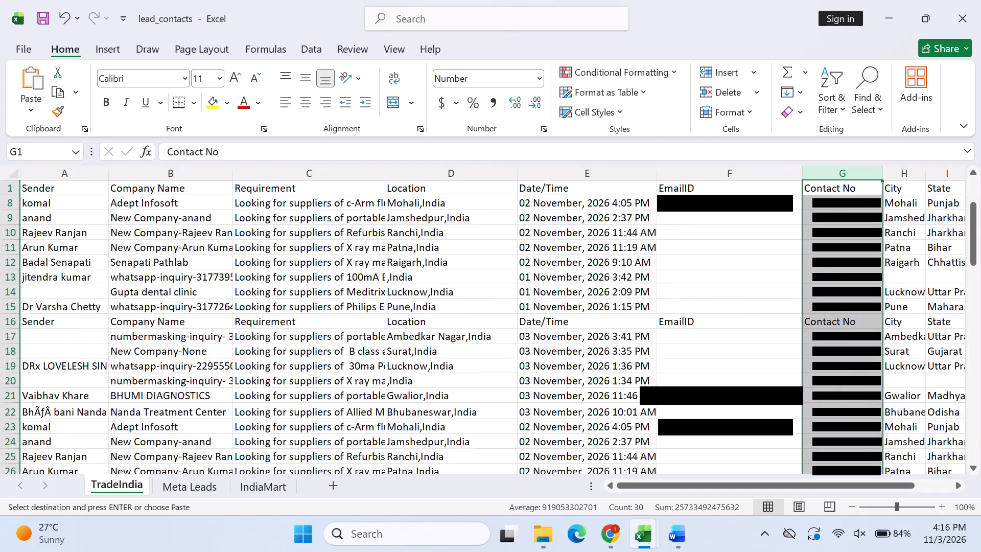
{"action": "scroll", "coordinate": [725, 365], "scroll_direction": "up", "scroll_amount": 1}
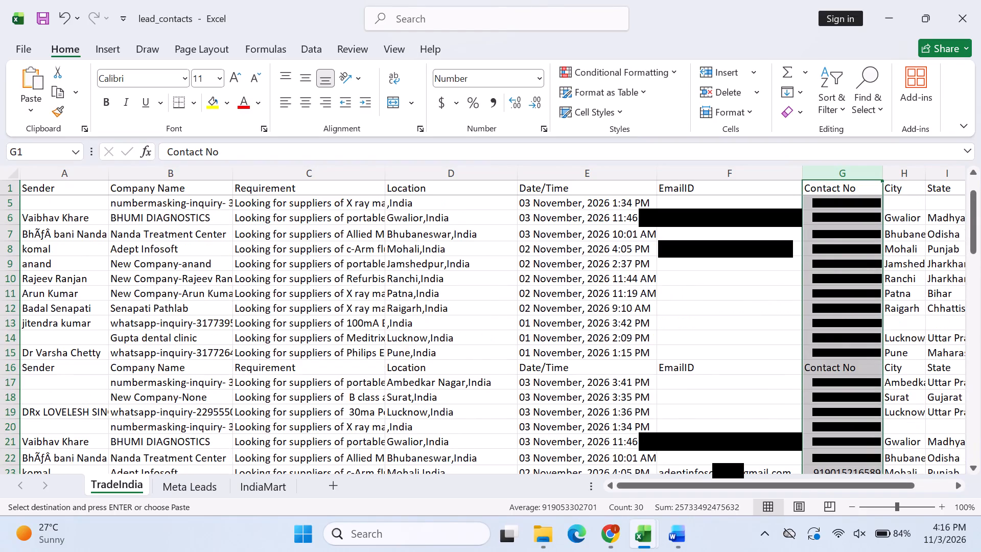
{"action": "scroll", "coordinate": [725, 365], "scroll_direction": "up", "scroll_amount": 1}
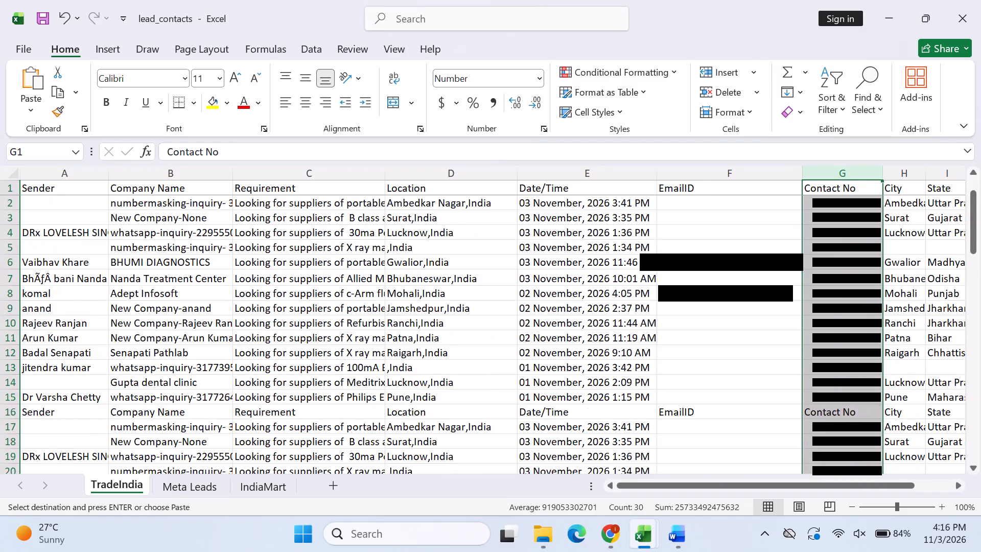
{"action": "scroll", "coordinate": [725, 365], "scroll_direction": "up", "scroll_amount": 5}
{"action": "scroll", "coordinate": [296, 357], "scroll_direction": "down", "scroll_amount": 2}
{"action": "scroll", "coordinate": [353, 353], "scroll_direction": "down", "scroll_amount": 1}
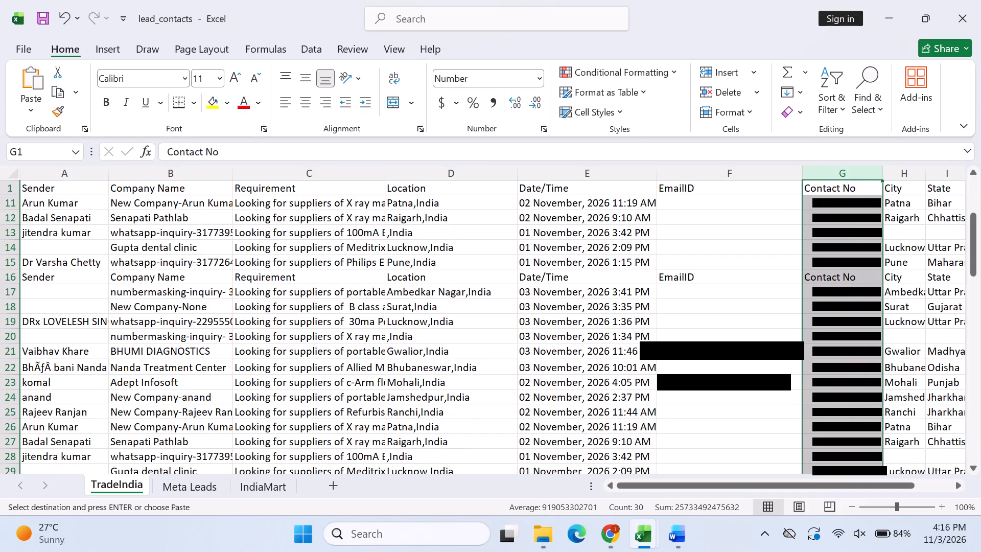
{"action": "scroll", "coordinate": [369, 338], "scroll_direction": "down", "scroll_amount": 1}
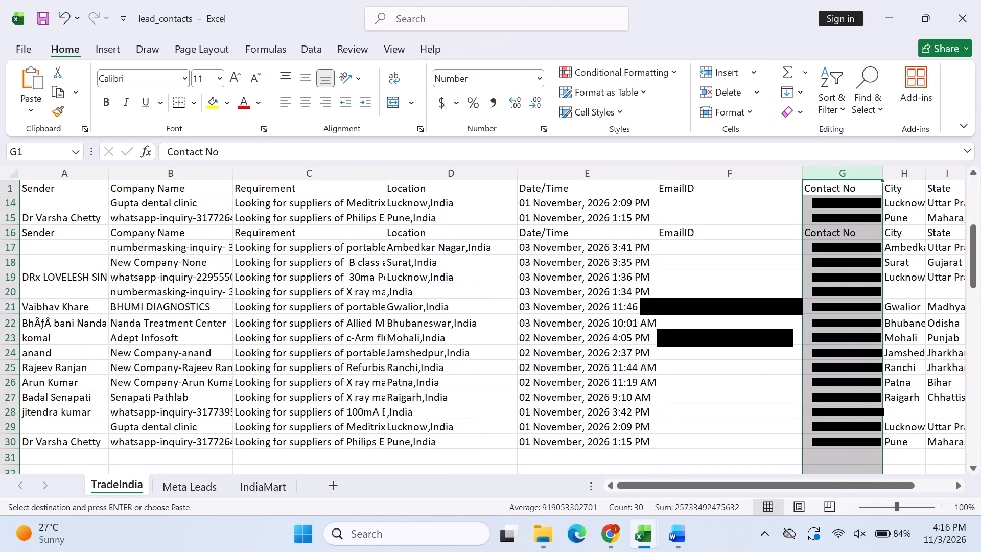
{"action": "left_click", "coordinate": [8, 231]}
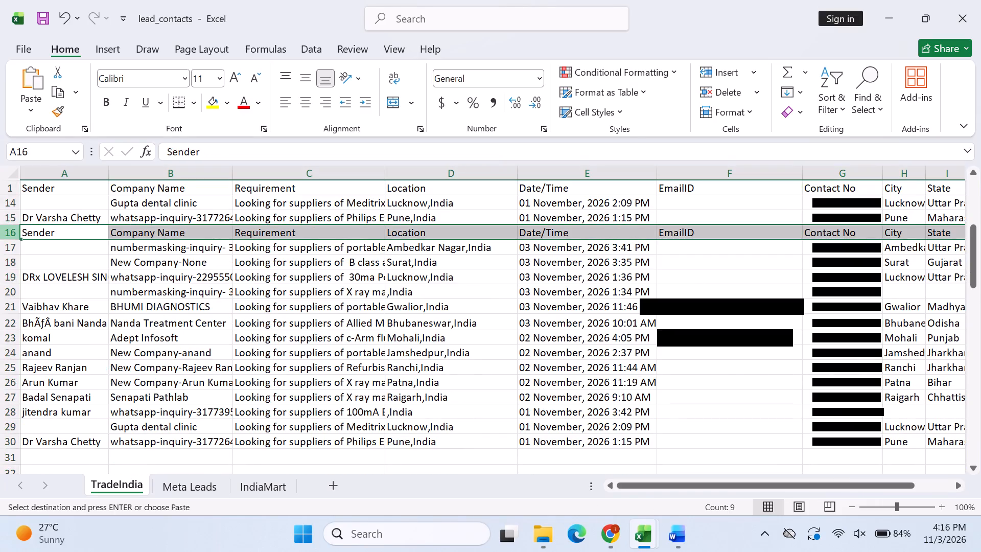
{"action": "left_click_drag", "start_coordinate": [12, 229], "coordinate": [0, 438]}
{"action": "right_click", "coordinate": [0, 438]}
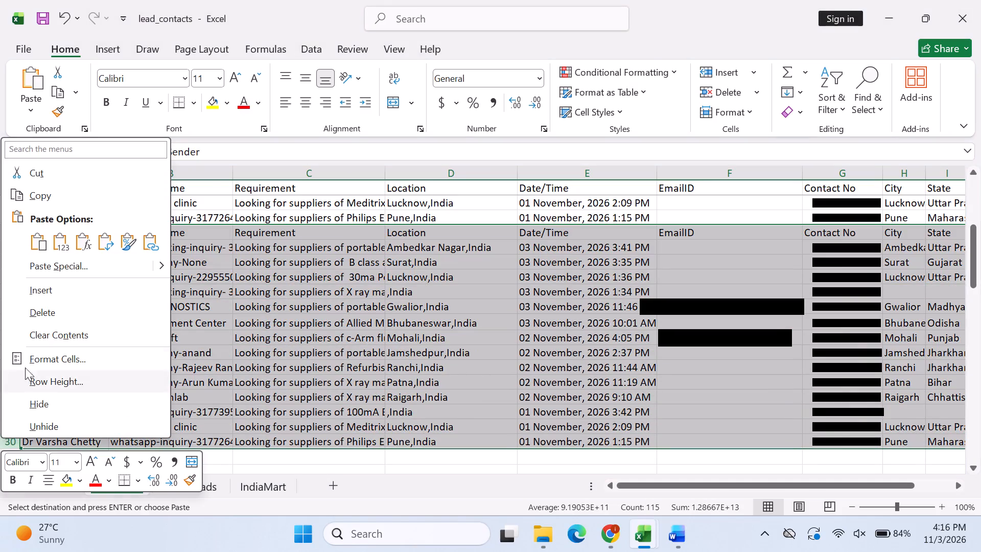
{"action": "left_click", "coordinate": [33, 311]}
{"action": "left_click", "coordinate": [383, 337]}
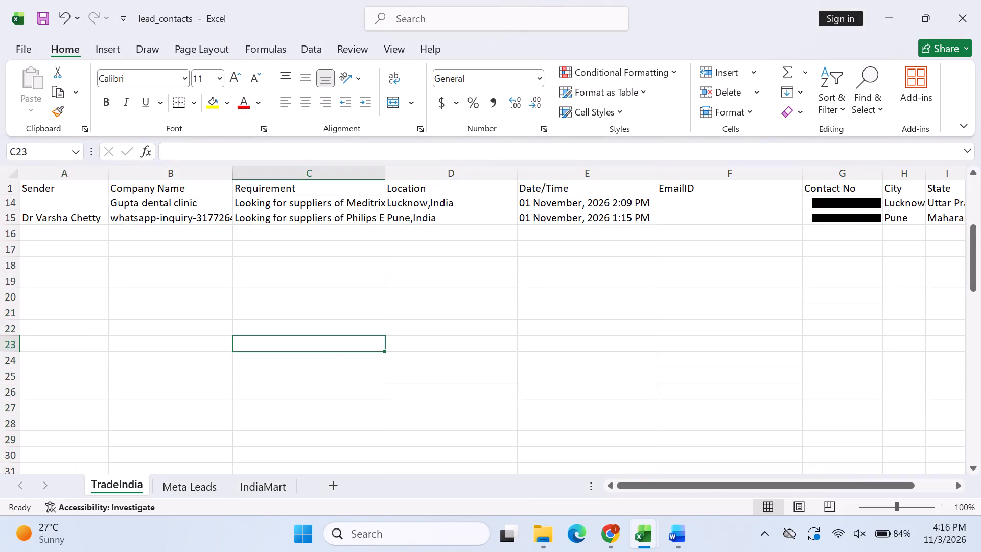
Narrow the Location column to about its longest entry and widen the Requirement column to fit more of each requirement text.
{"action": "scroll", "coordinate": [477, 372], "scroll_direction": "up", "scroll_amount": 3}
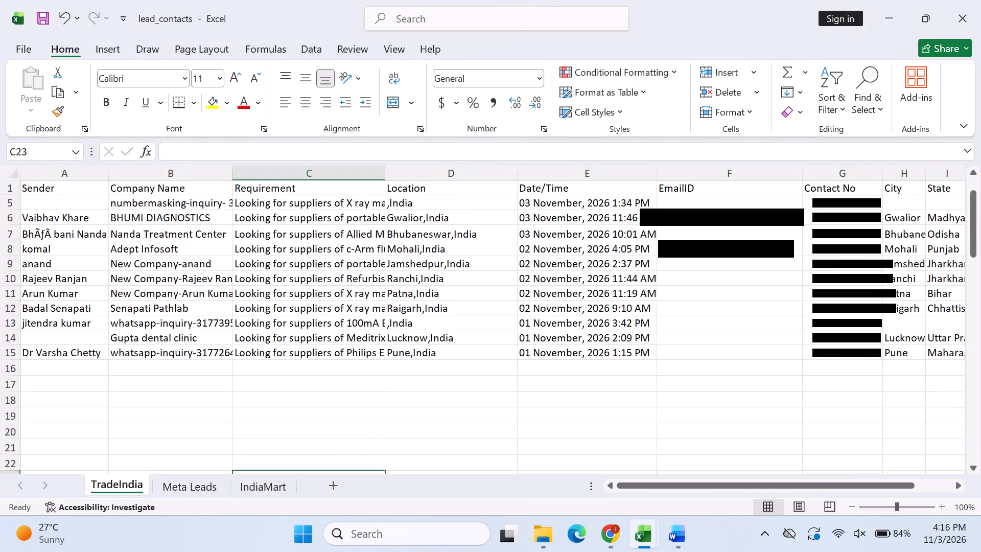
{"action": "scroll", "coordinate": [477, 372], "scroll_direction": "up", "scroll_amount": 3}
{"action": "scroll", "coordinate": [477, 372], "scroll_direction": "down", "scroll_amount": 2}
{"action": "scroll", "coordinate": [477, 372], "scroll_direction": "up", "scroll_amount": 2}
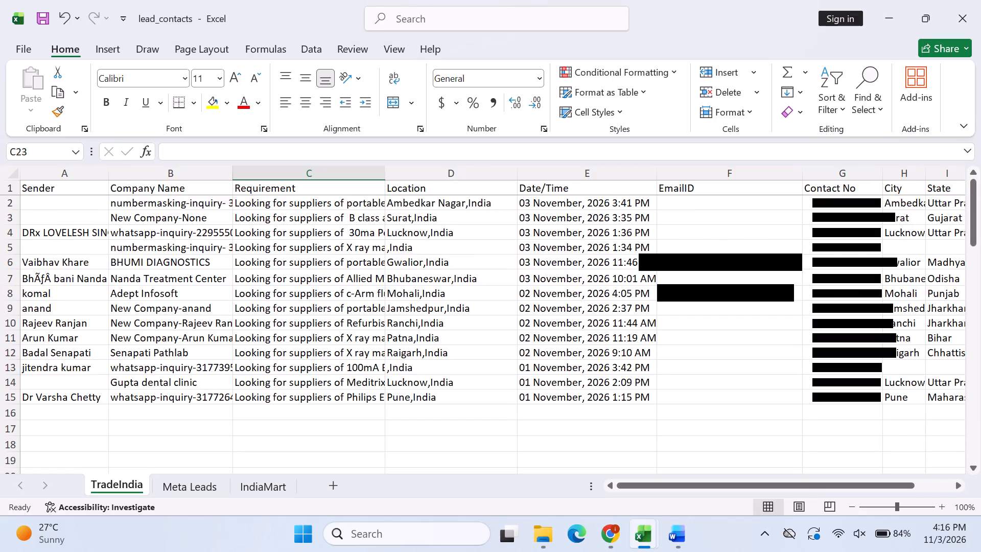
{"action": "scroll", "coordinate": [477, 372], "scroll_direction": "up", "scroll_amount": 5}
{"action": "left_click", "coordinate": [486, 170]}
{"action": "left_click_drag", "start_coordinate": [384, 169], "coordinate": [404, 171]}
{"action": "left_click_drag", "start_coordinate": [535, 175], "coordinate": [511, 172]}
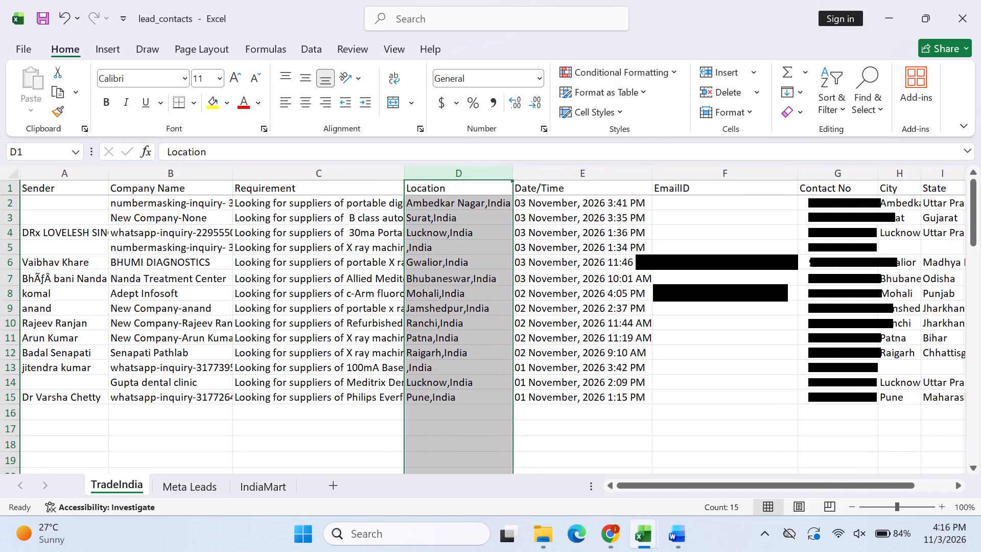
{"action": "left_click", "coordinate": [358, 176]}
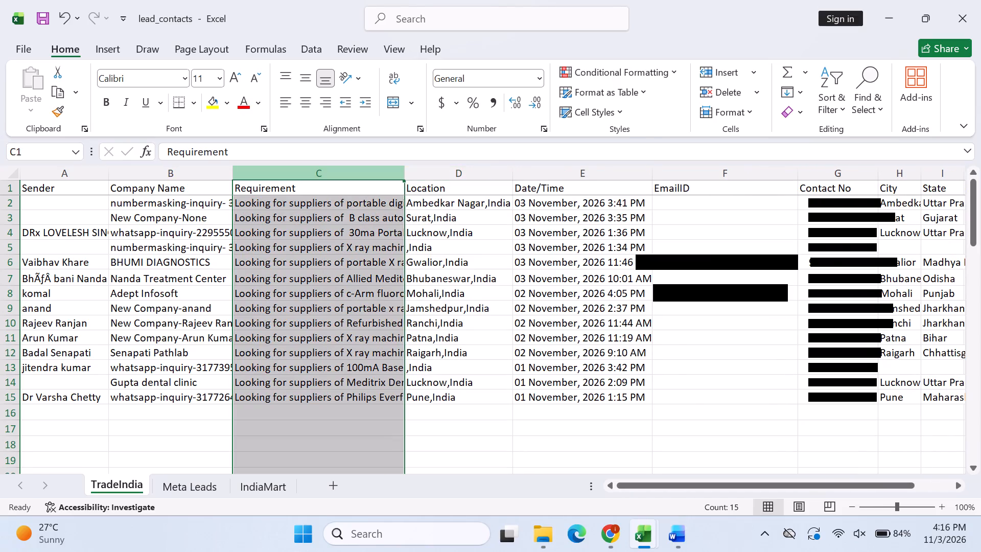
{"action": "left_click_drag", "start_coordinate": [404, 172], "coordinate": [406, 172]}
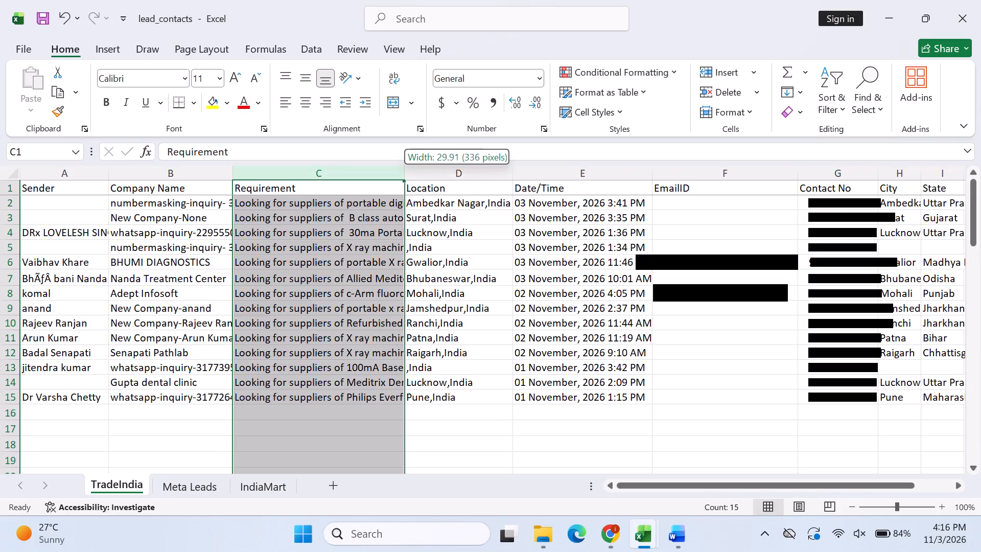
{"action": "left_click_drag", "start_coordinate": [406, 172], "coordinate": [460, 175]}
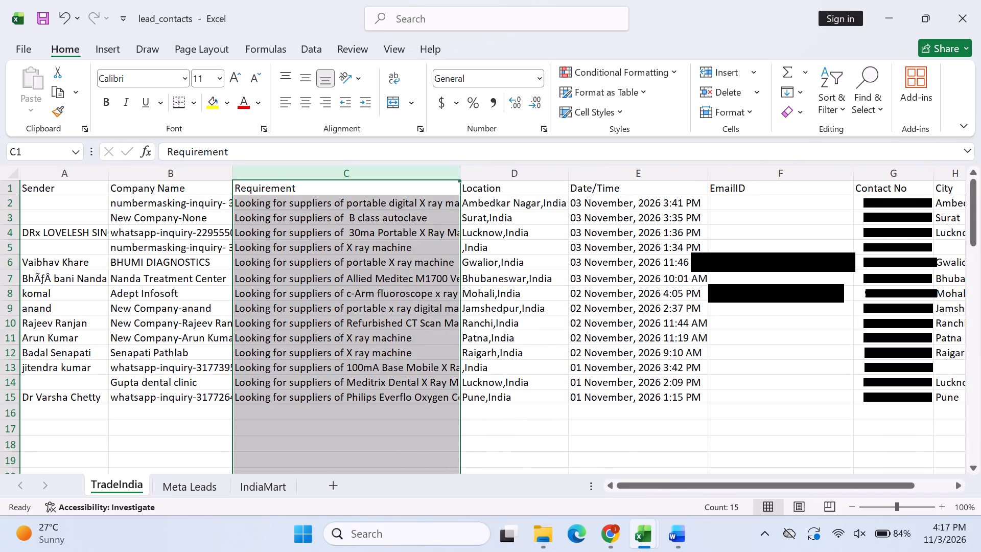
{"action": "left_click", "coordinate": [623, 419]}
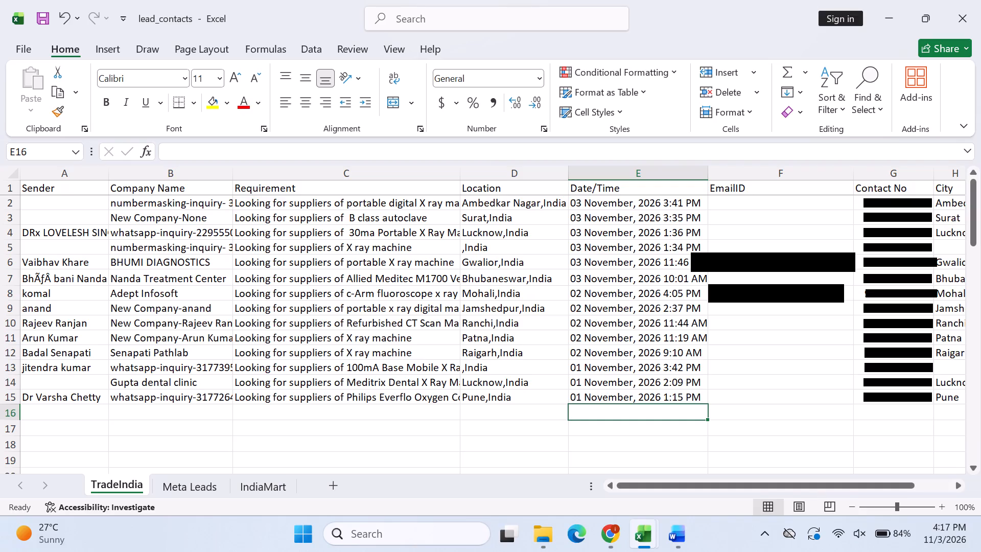
Delete row 14 with the Lucknow inquiry from Gupta dental clinic for a Meditrix Dental X Ray Machine.
{"action": "left_click", "coordinate": [318, 375]}
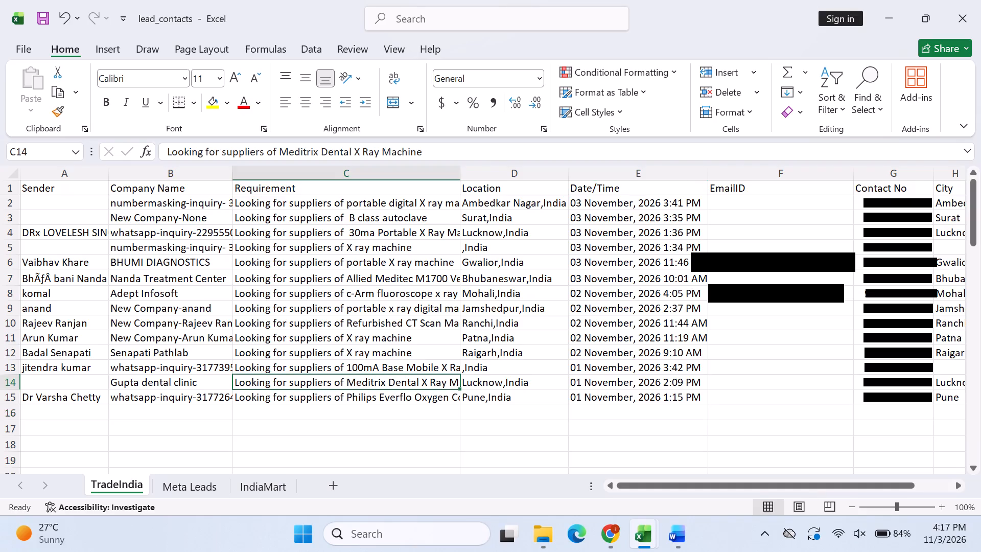
{"action": "left_click", "coordinate": [10, 382]}
{"action": "right_click", "coordinate": [10, 382]}
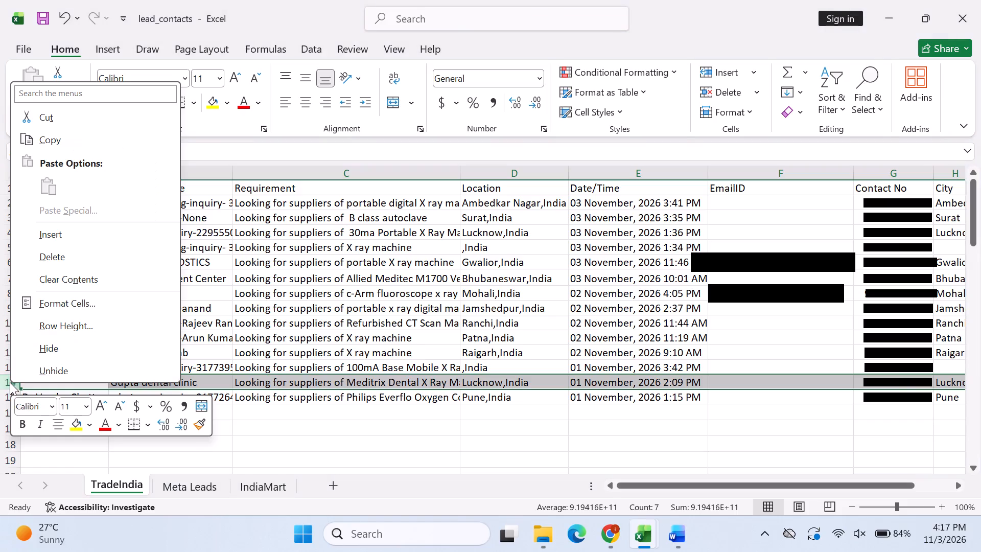
{"action": "left_click", "coordinate": [54, 257]}
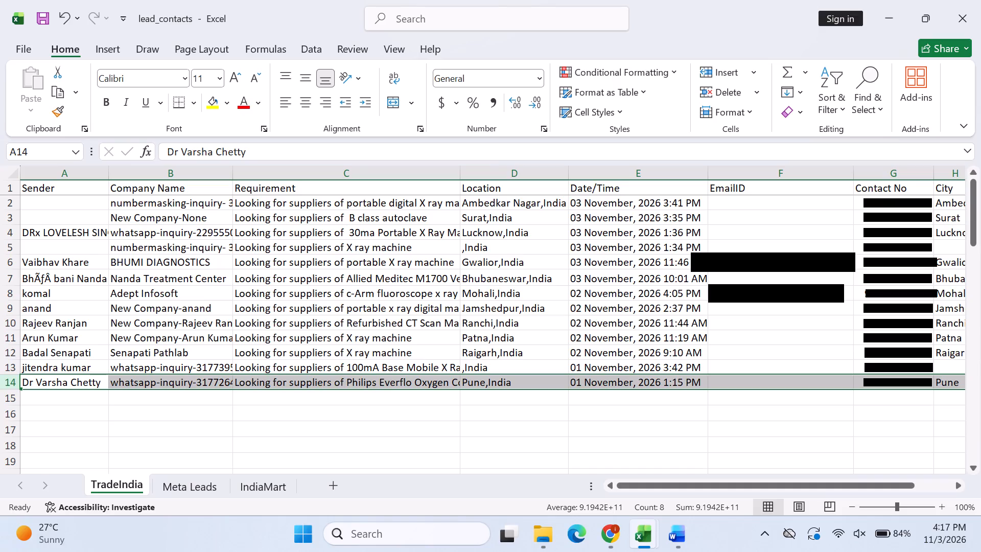
{"action": "left_click", "coordinate": [403, 405]}
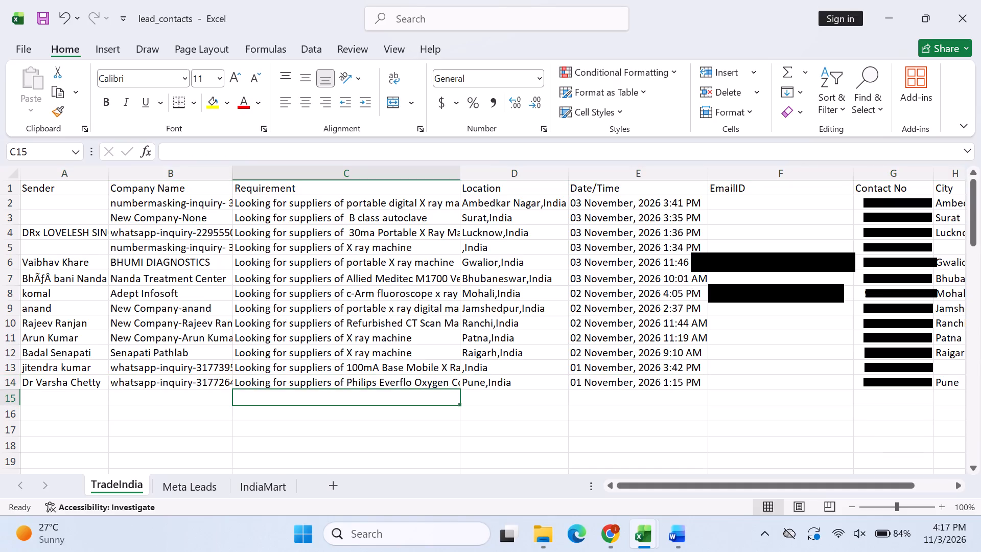
Format the TradeIndia sheet's header row with a dark blue fill and bold white text.
{"action": "scroll", "coordinate": [375, 283], "scroll_direction": "up", "scroll_amount": 1}
{"action": "left_click", "coordinate": [410, 338]}
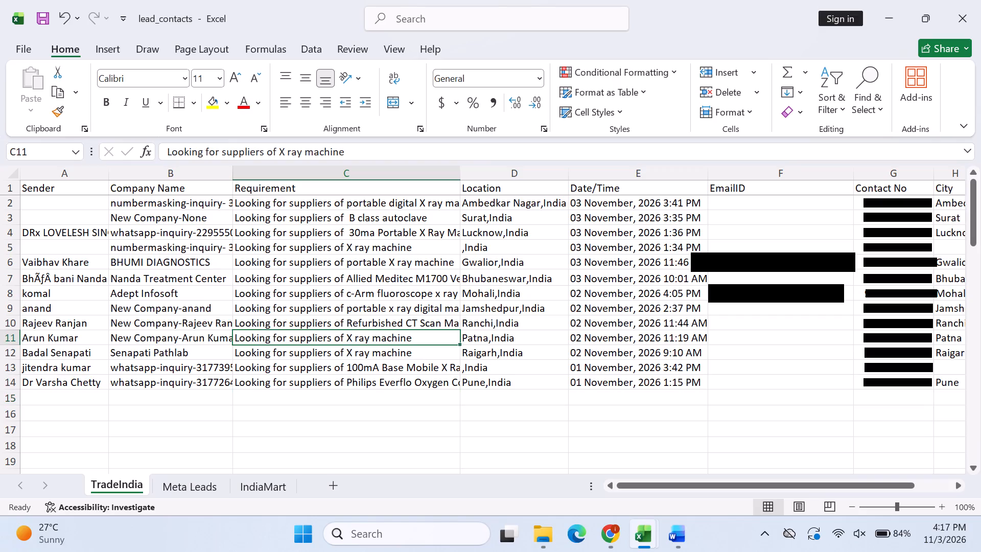
{"action": "left_click", "coordinate": [11, 191]}
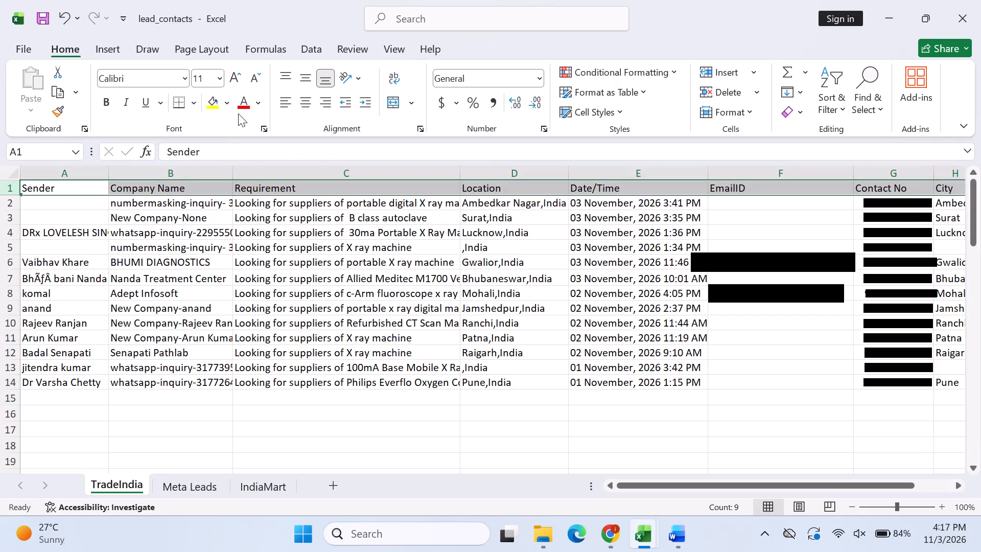
{"action": "left_click", "coordinate": [228, 107]}
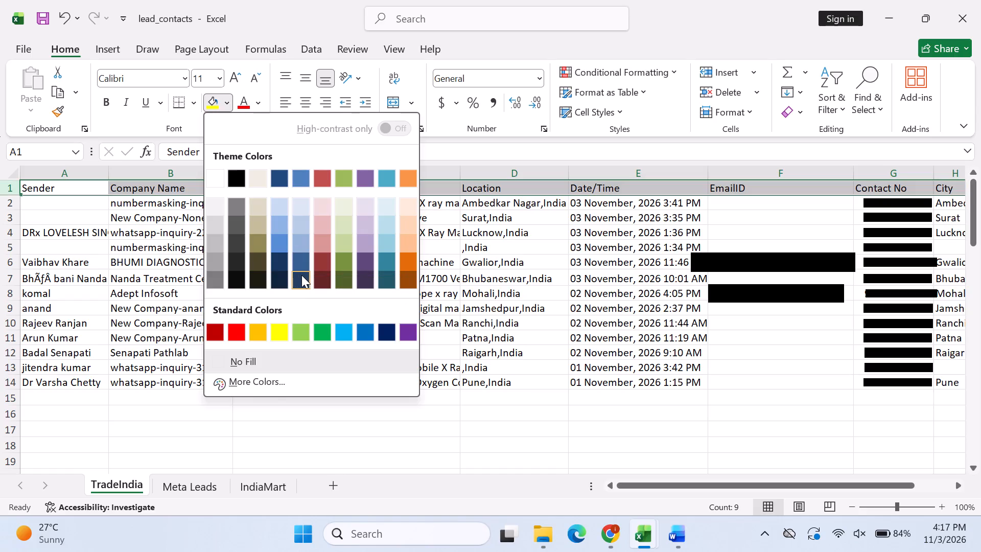
{"action": "left_click", "coordinate": [301, 275]}
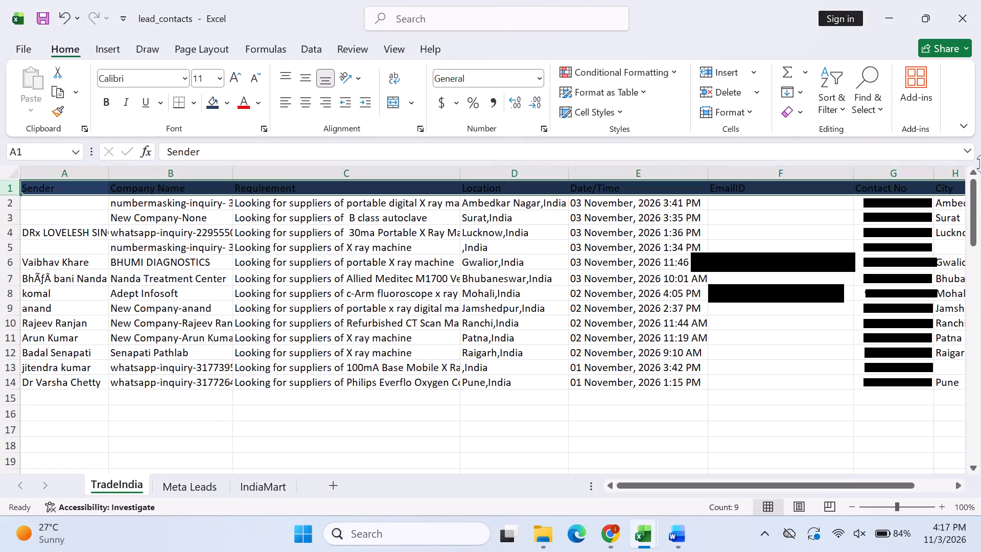
{"action": "left_click", "coordinate": [259, 102]}
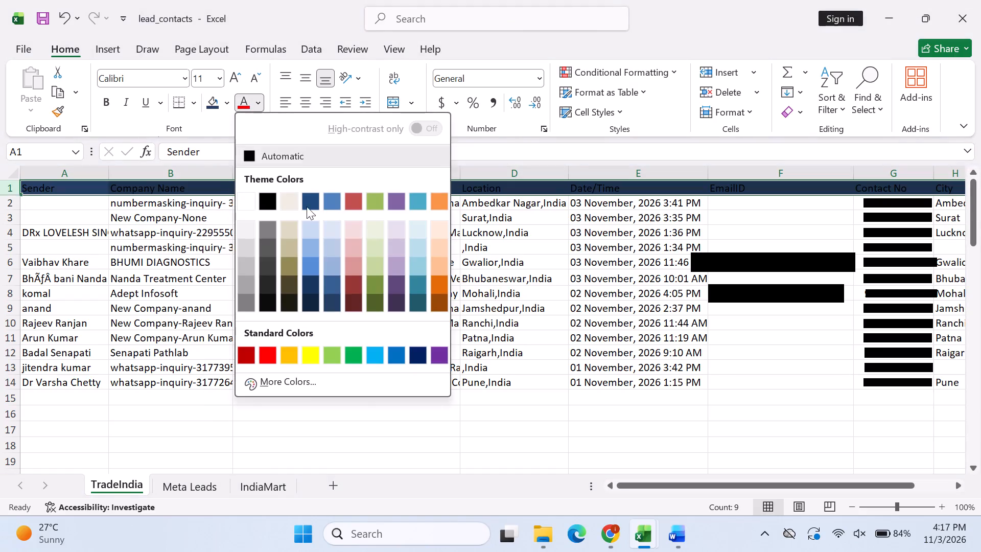
{"action": "left_click", "coordinate": [244, 202]}
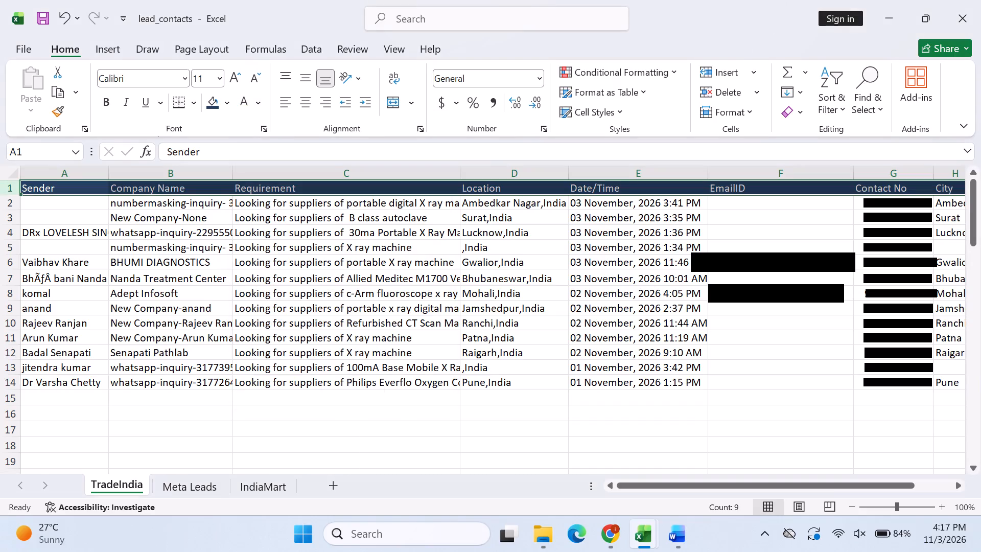
{"action": "left_click", "coordinate": [9, 187]}
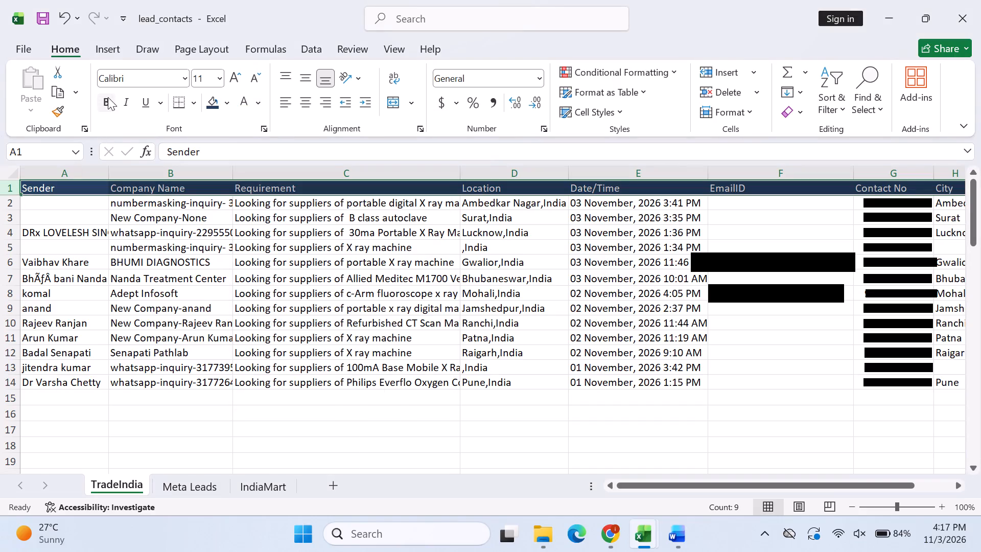
{"action": "left_click", "coordinate": [104, 102]}
{"action": "left_click", "coordinate": [201, 295]}
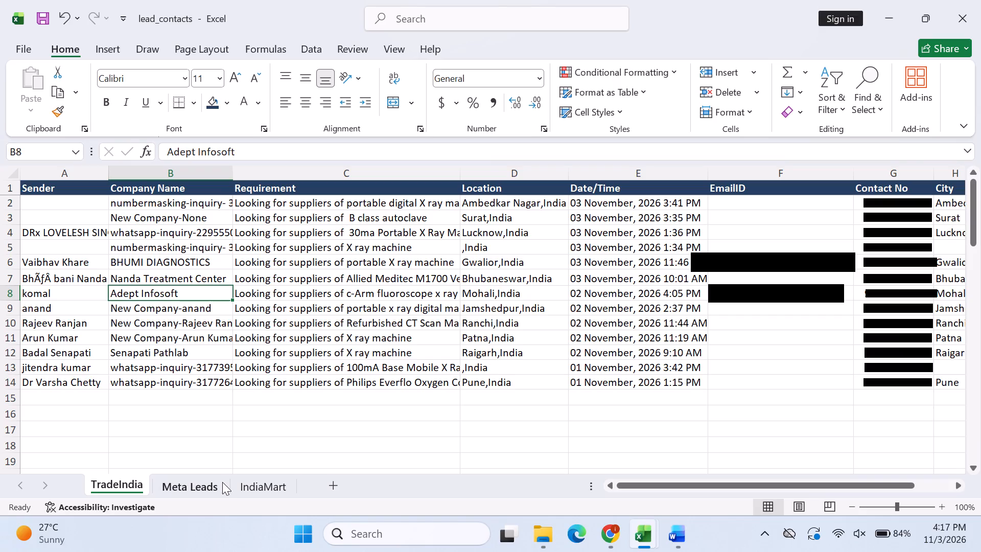
Narrow the EmailID column to roughly three quarters of its width, bringing the Contact No, City and State columns closer.
{"action": "left_click", "coordinate": [829, 172]}
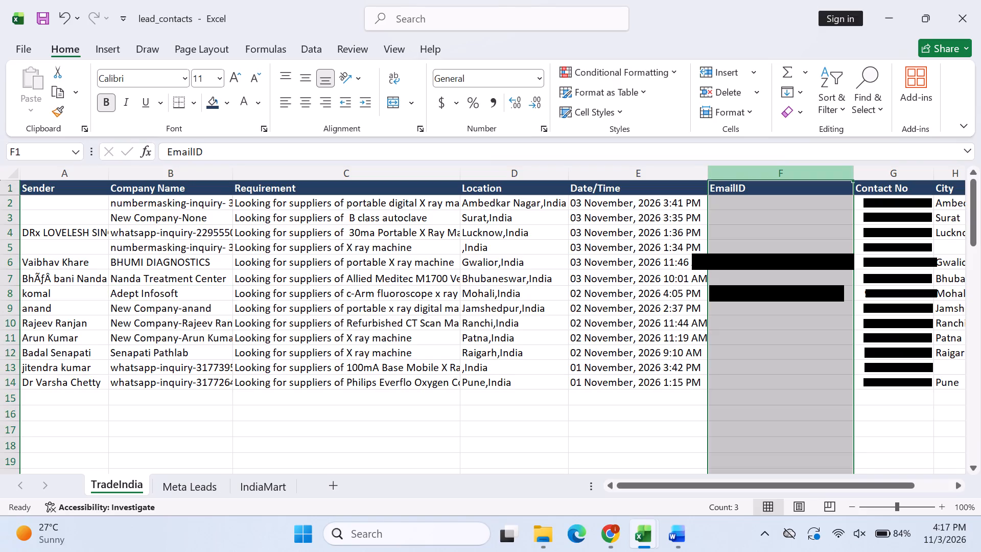
{"action": "left_click_drag", "start_coordinate": [853, 170], "coordinate": [789, 178]}
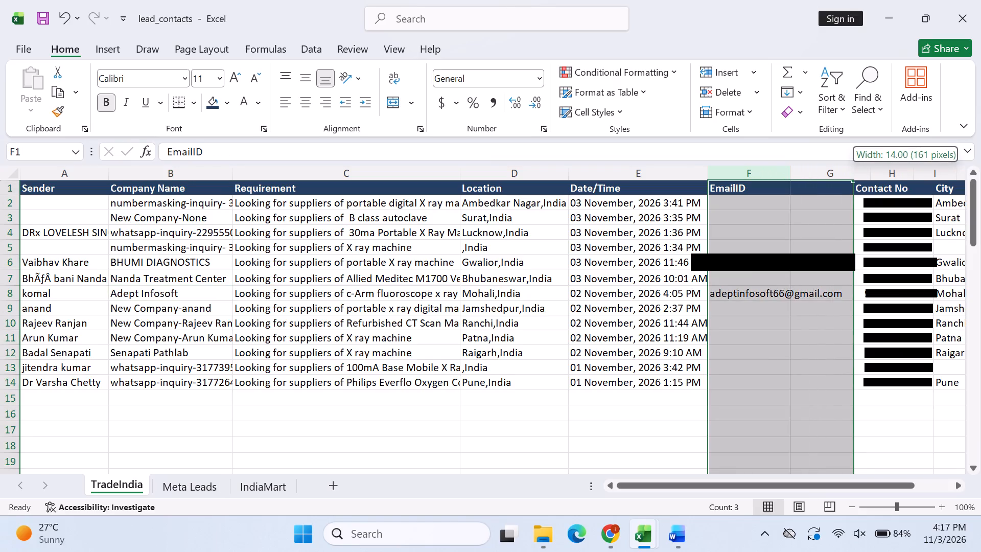
{"action": "left_click_drag", "start_coordinate": [789, 178], "coordinate": [817, 179]}
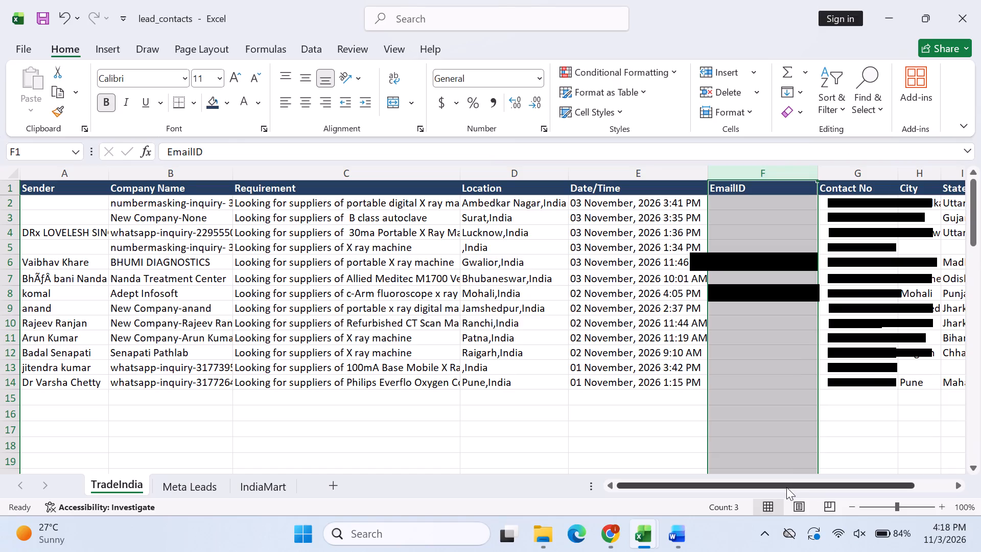
{"action": "left_click_drag", "start_coordinate": [786, 481], "coordinate": [831, 478]}
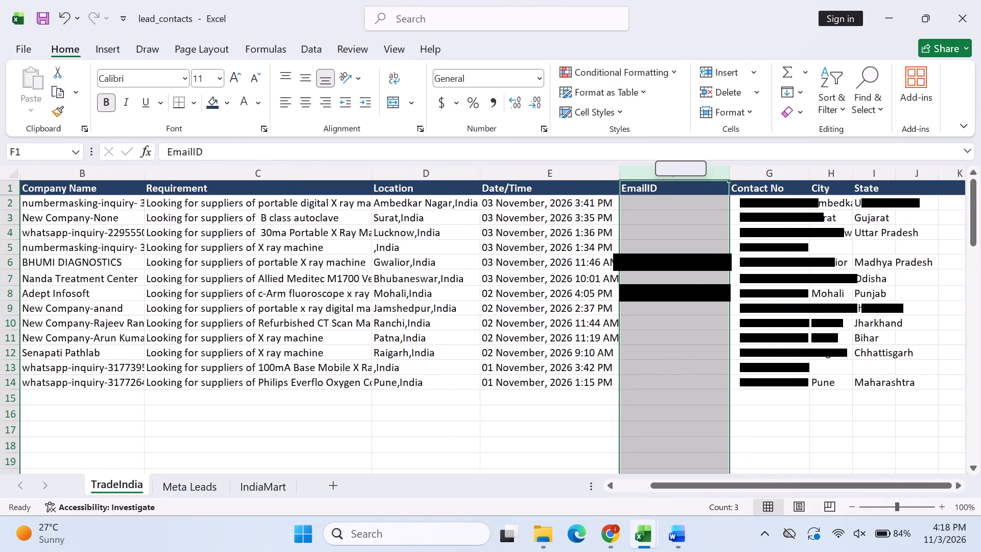
Narrow the Date/Time column to about a quarter of its width, slightly narrower than its heading text.
{"action": "left_click", "coordinate": [583, 178]}
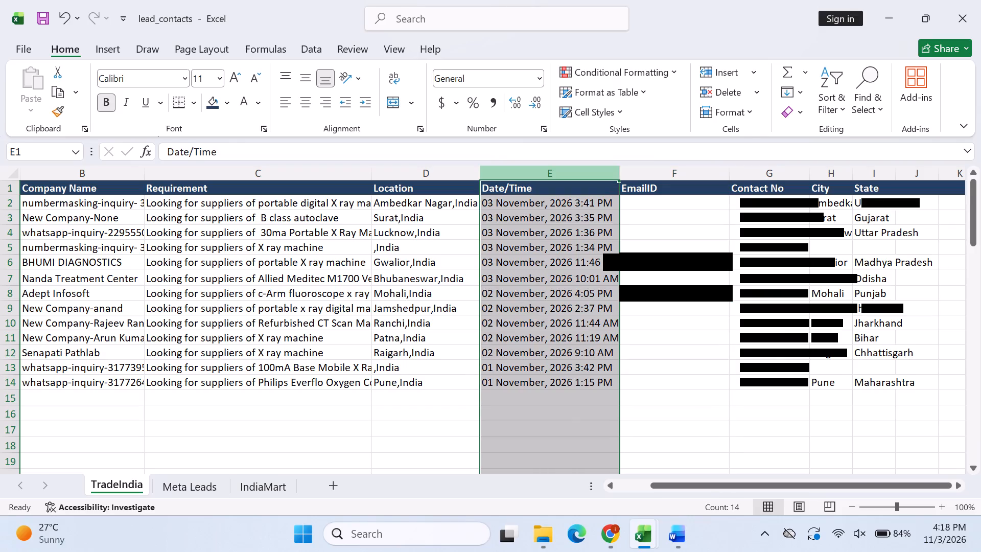
{"action": "left_click_drag", "start_coordinate": [619, 173], "coordinate": [538, 173]}
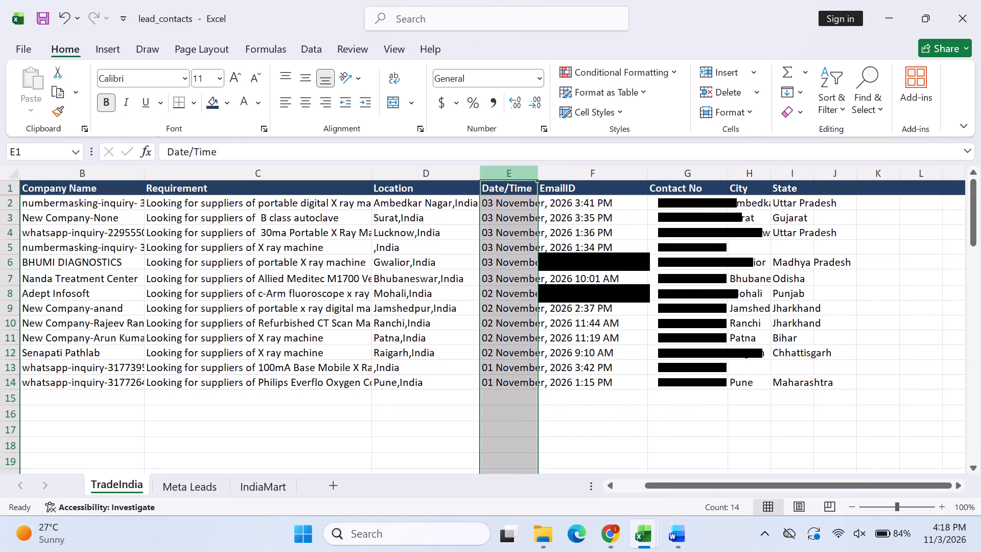
{"action": "left_click_drag", "start_coordinate": [539, 166], "coordinate": [520, 170]}
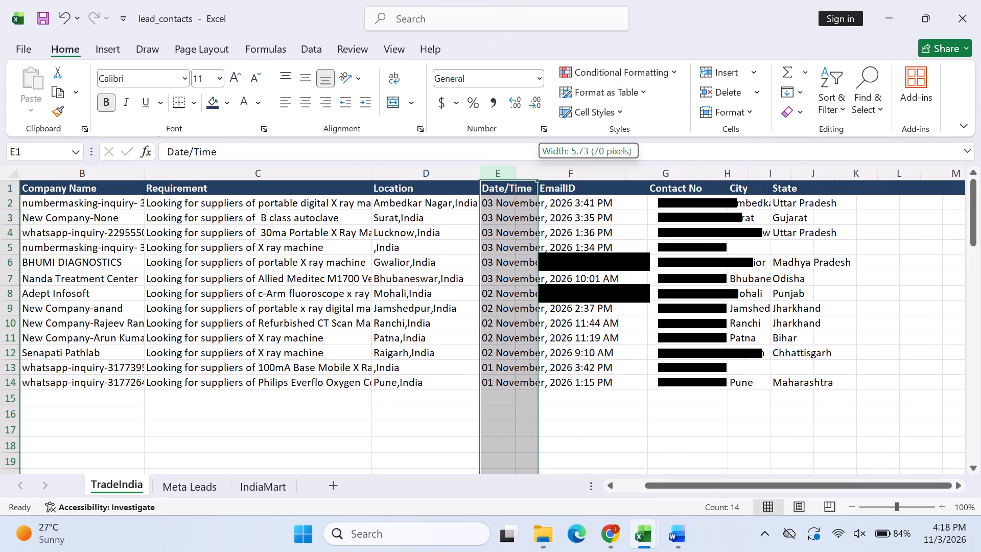
{"action": "left_click_drag", "start_coordinate": [520, 170], "coordinate": [520, 170]}
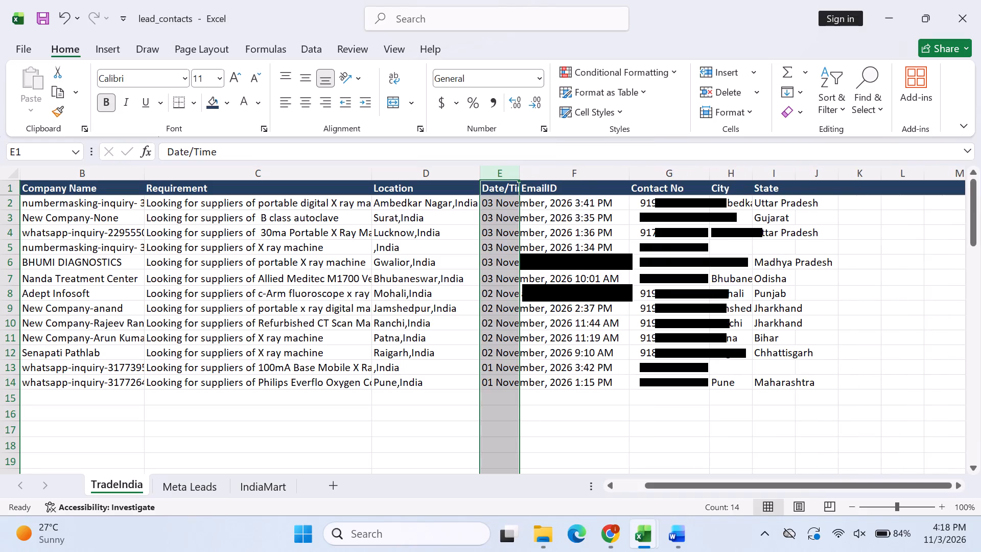
{"action": "left_click", "coordinate": [648, 445]}
Insert a blank row above the header row of the TradeIndia sheet.
{"action": "left_click_drag", "start_coordinate": [692, 482], "coordinate": [650, 487]}
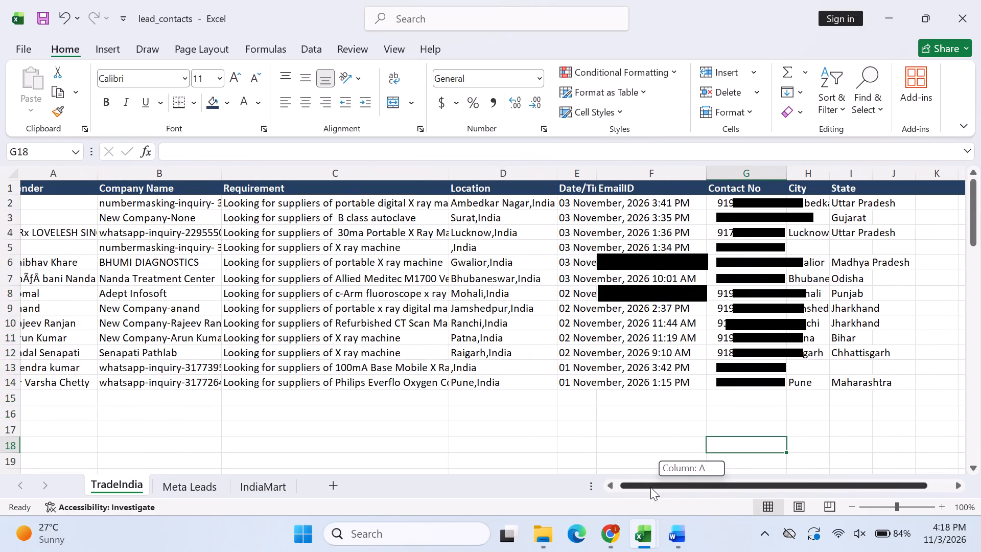
{"action": "left_click_drag", "start_coordinate": [650, 487], "coordinate": [650, 488]}
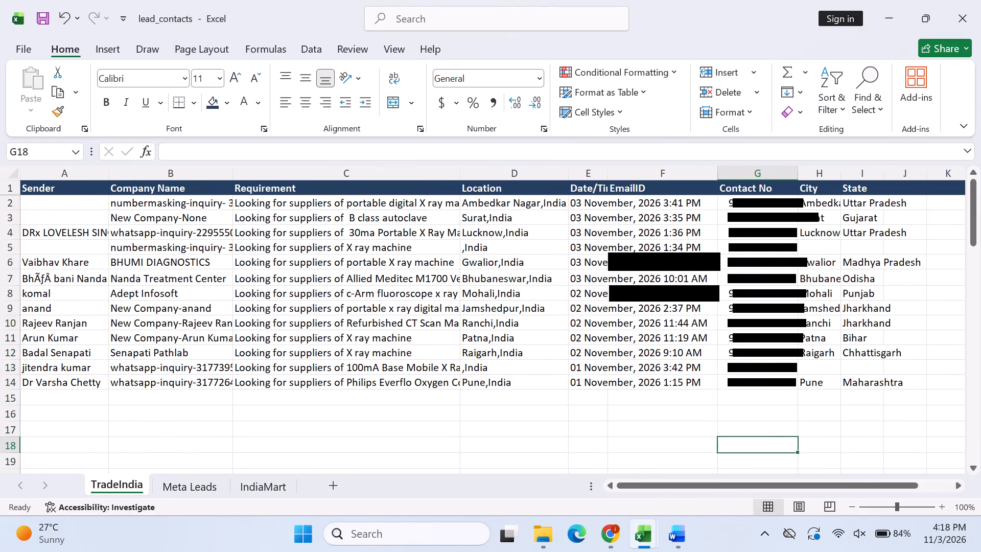
{"action": "left_click", "coordinate": [7, 190]}
{"action": "right_click", "coordinate": [7, 190]}
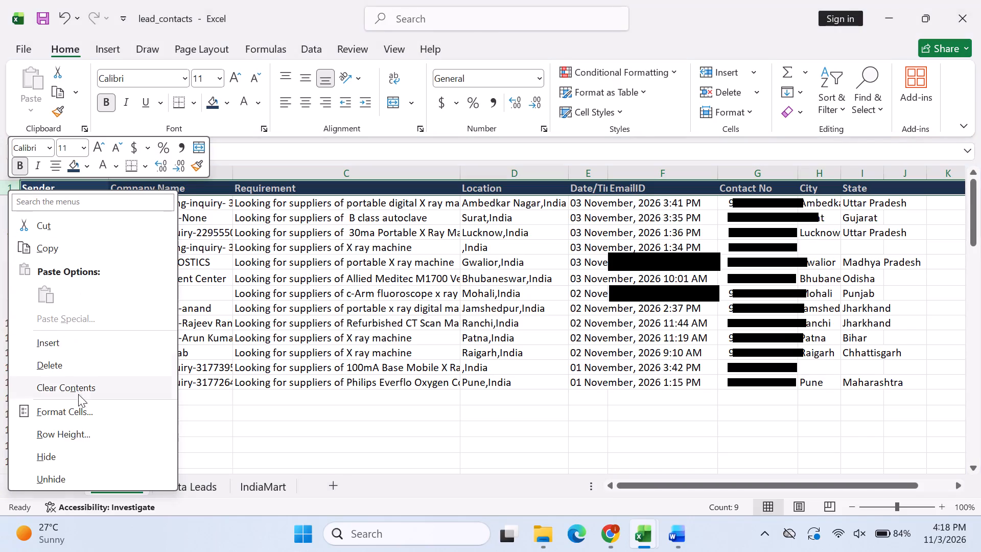
{"action": "left_click", "coordinate": [53, 341]}
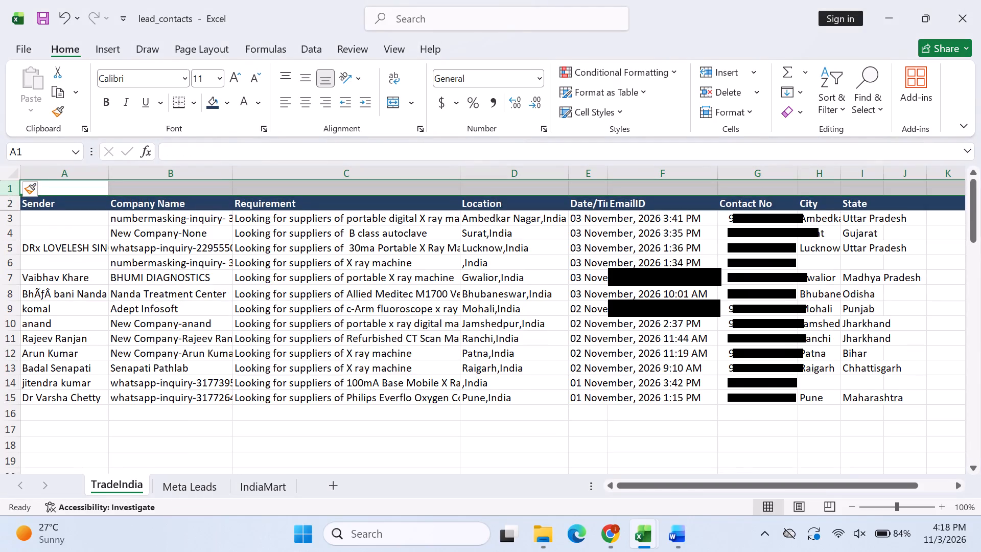
Enter NOVEMBER 2026 in cell C1, above the Requirement heading.
{"action": "left_click", "coordinate": [318, 185]}
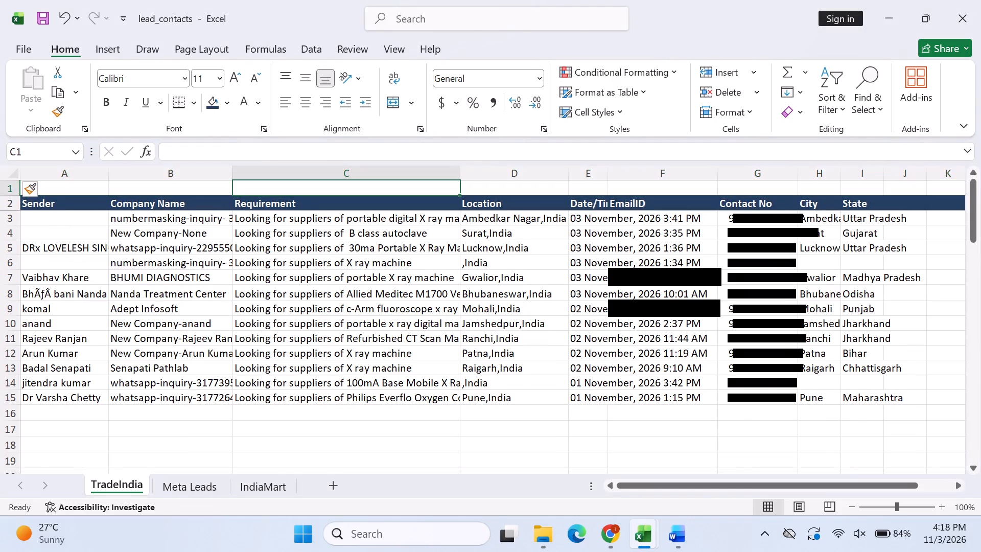
{"action": "key", "text": "n"}
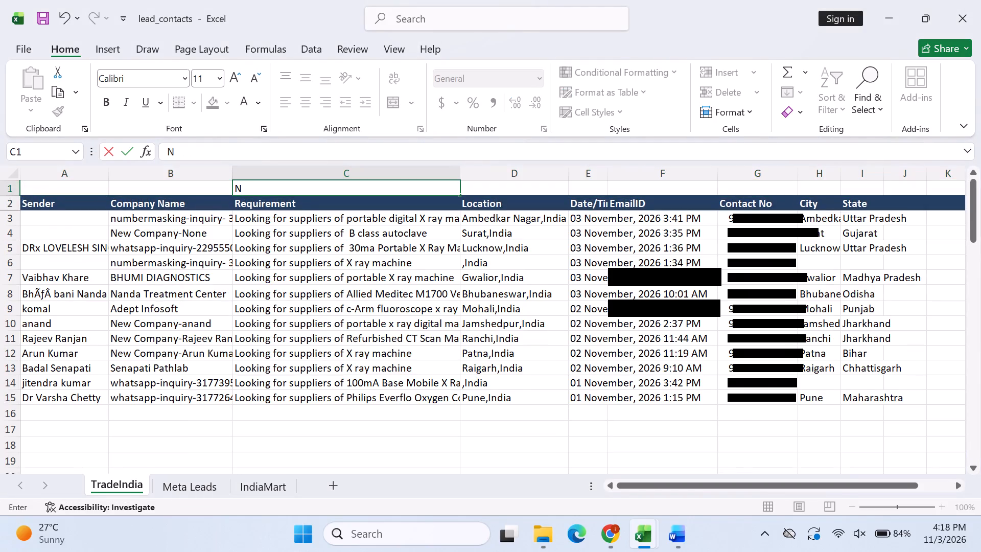
{"action": "key", "text": "o"}
{"action": "key", "text": "v"}
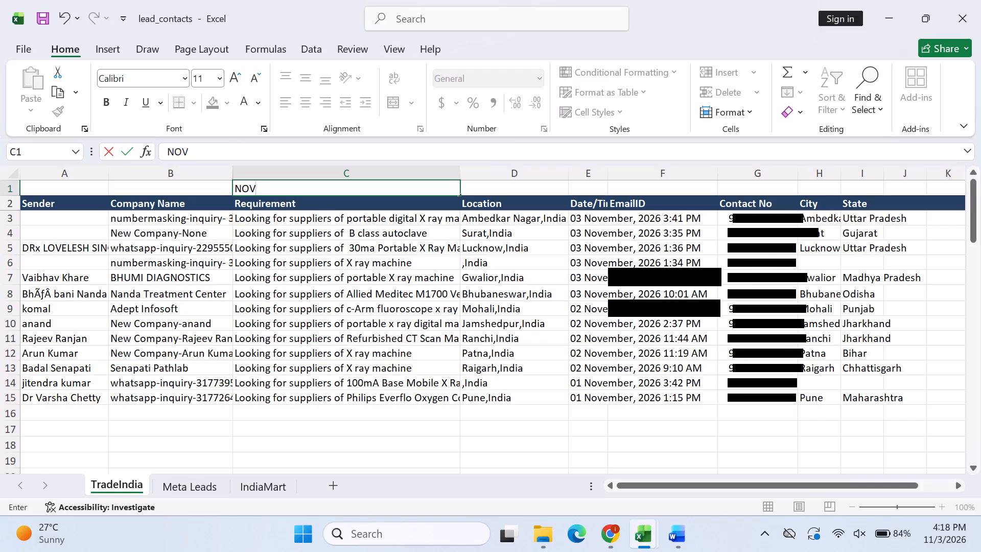
{"action": "type", "text": "EMBE"}
{"action": "key", "text": "r"}
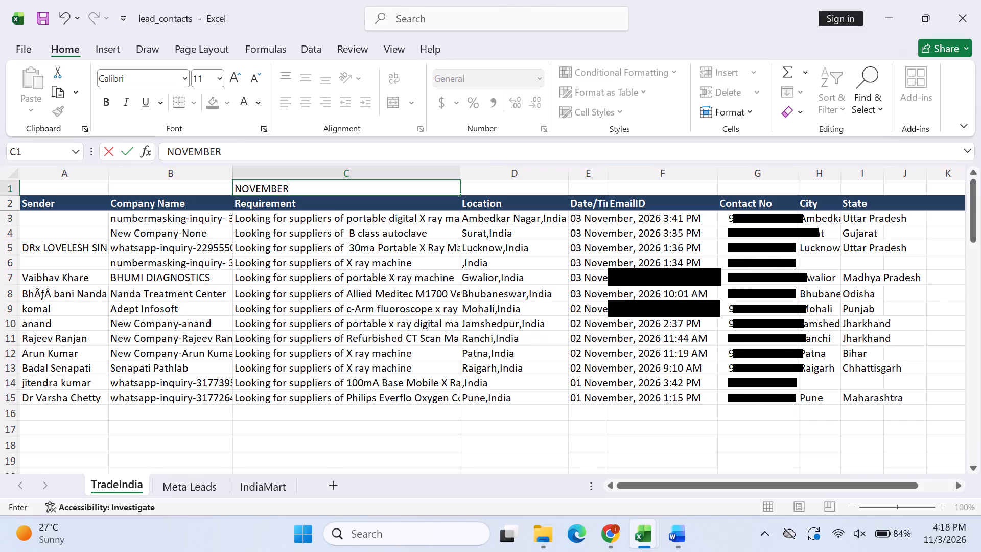
{"action": "key", "text": "space"}
{"action": "type", "text": "2026"}
{"action": "key", "text": "Return"}
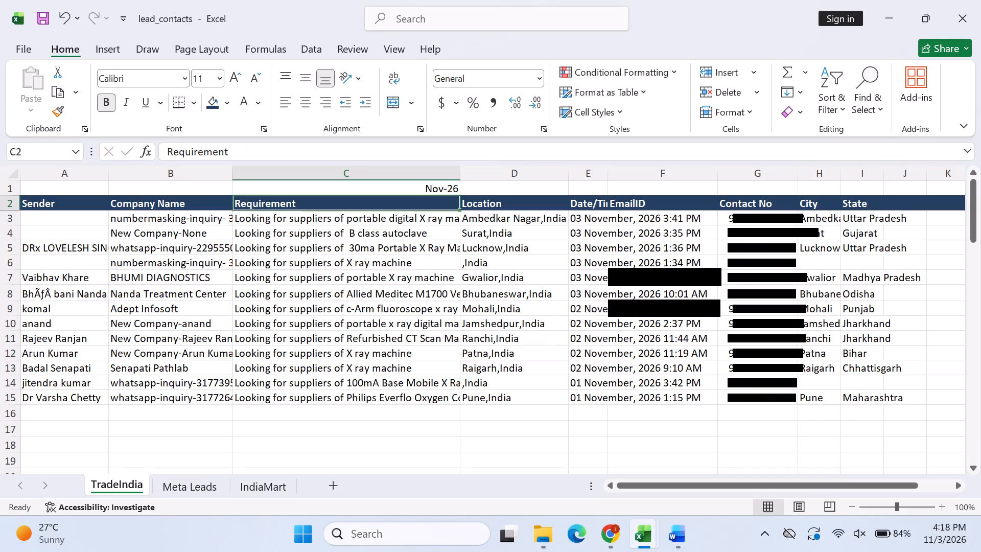
Format the month heading in C1 with a green fill, centred alignment and font size 20.
{"action": "left_click", "coordinate": [318, 185]}
{"action": "left_click", "coordinate": [225, 99]}
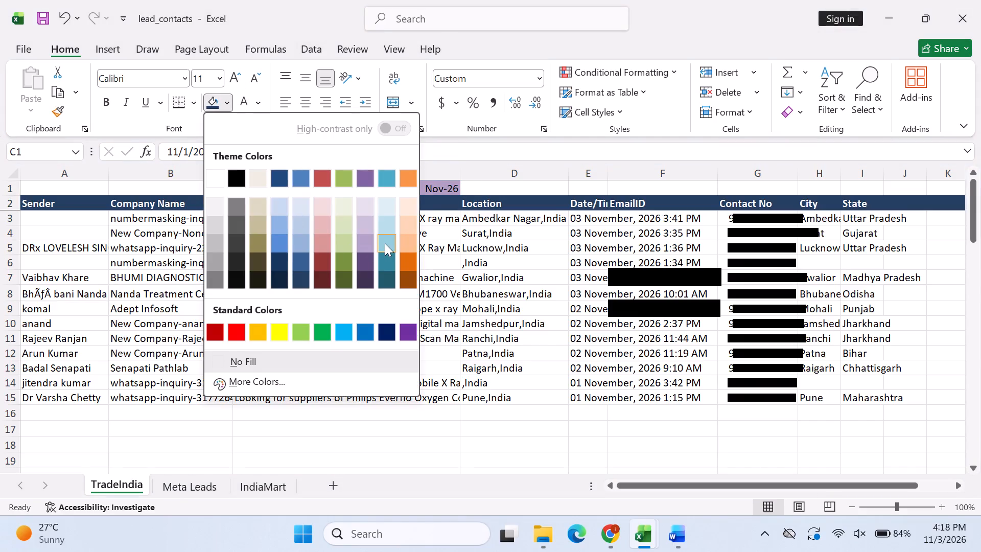
{"action": "left_click", "coordinate": [324, 333]}
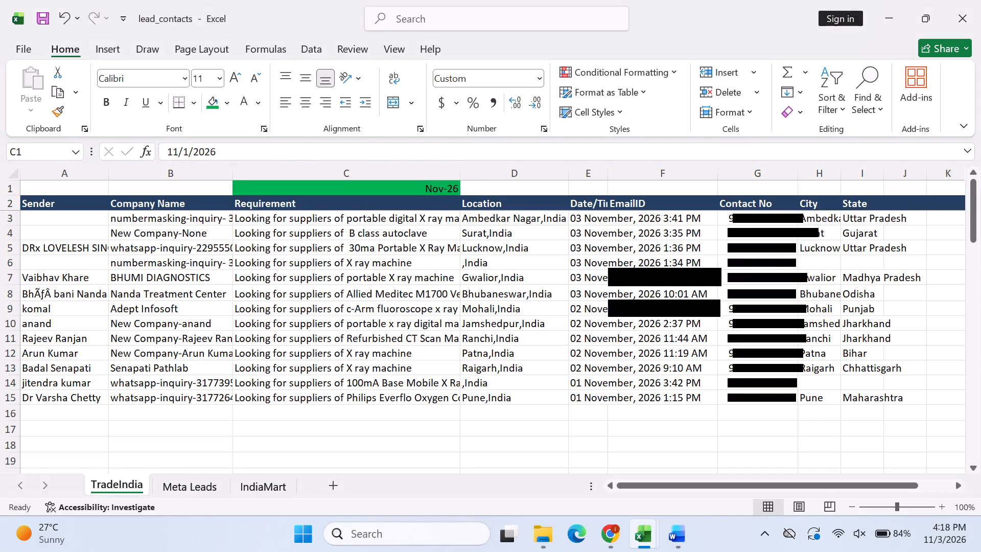
{"action": "left_click", "coordinate": [298, 105]}
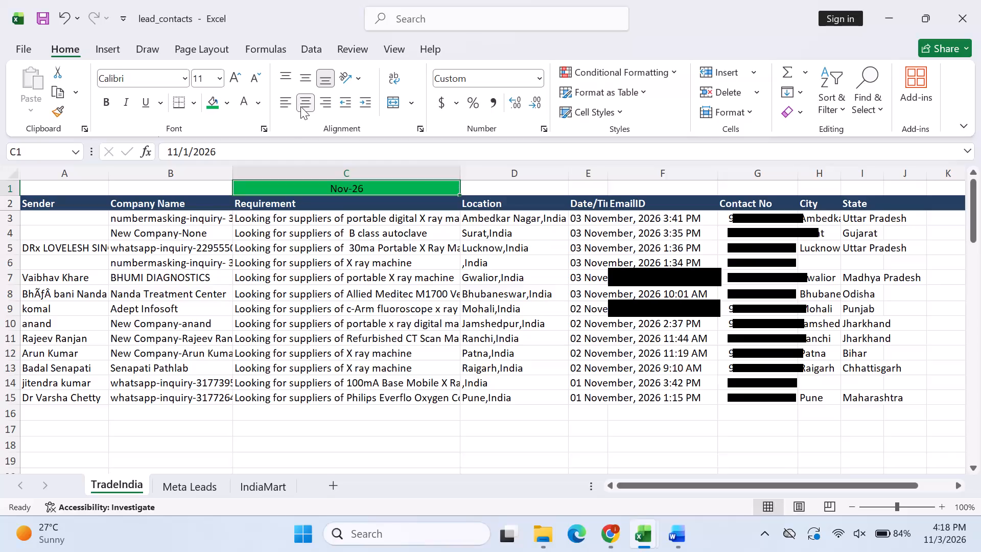
{"action": "left_click", "coordinate": [334, 185]}
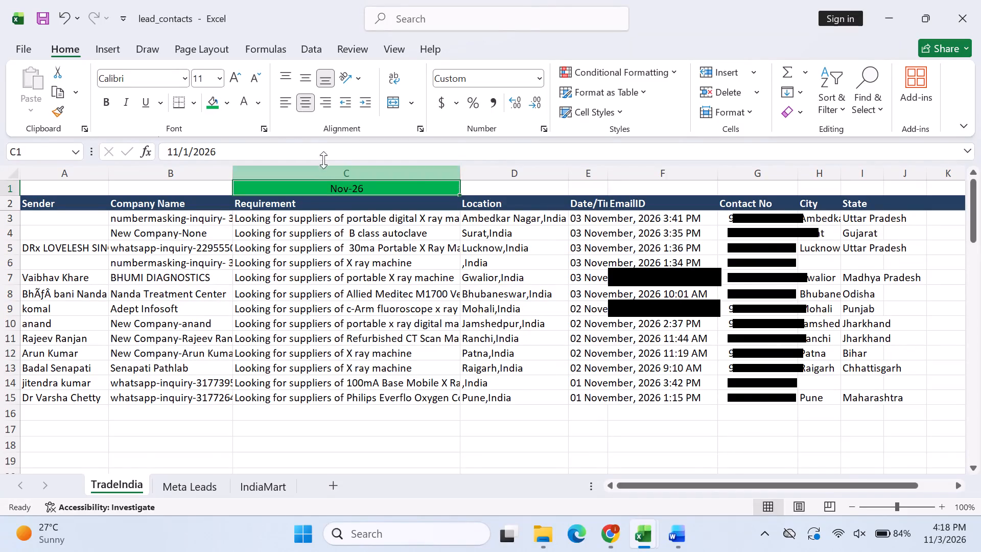
{"action": "left_click", "coordinate": [218, 80]}
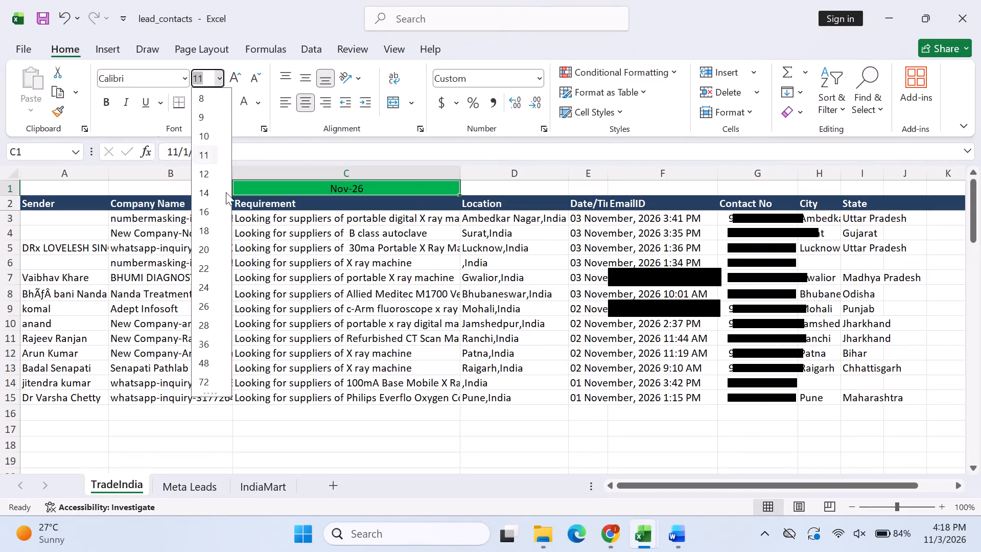
{"action": "left_click", "coordinate": [203, 251]}
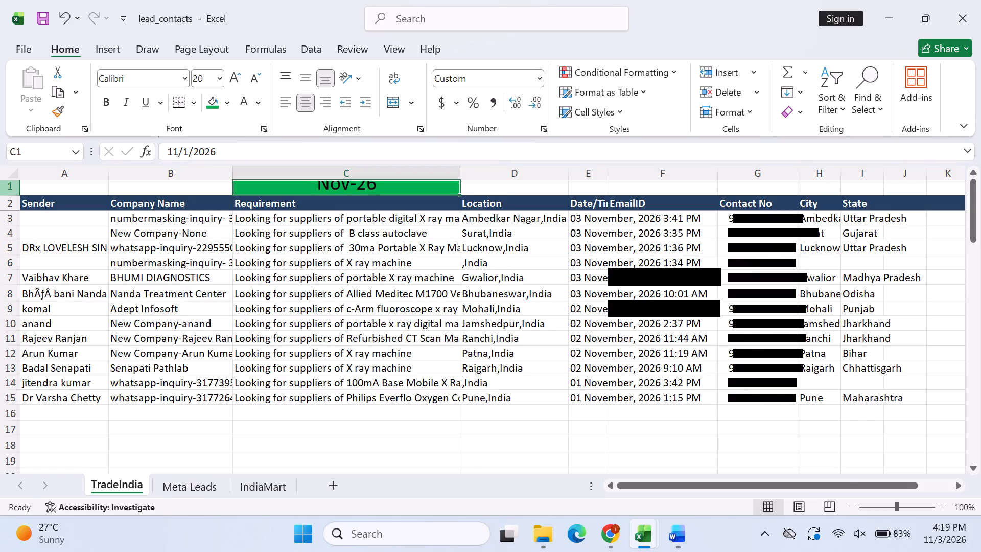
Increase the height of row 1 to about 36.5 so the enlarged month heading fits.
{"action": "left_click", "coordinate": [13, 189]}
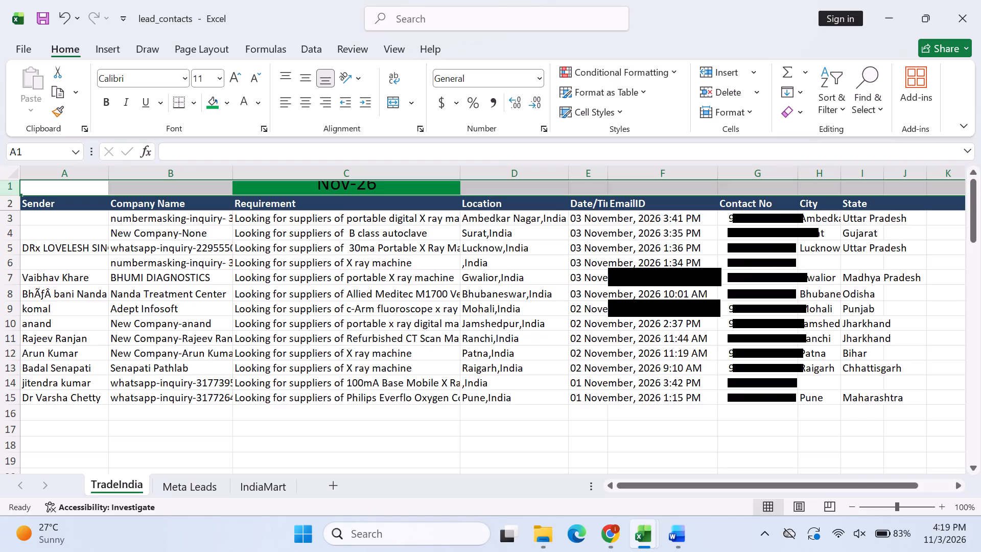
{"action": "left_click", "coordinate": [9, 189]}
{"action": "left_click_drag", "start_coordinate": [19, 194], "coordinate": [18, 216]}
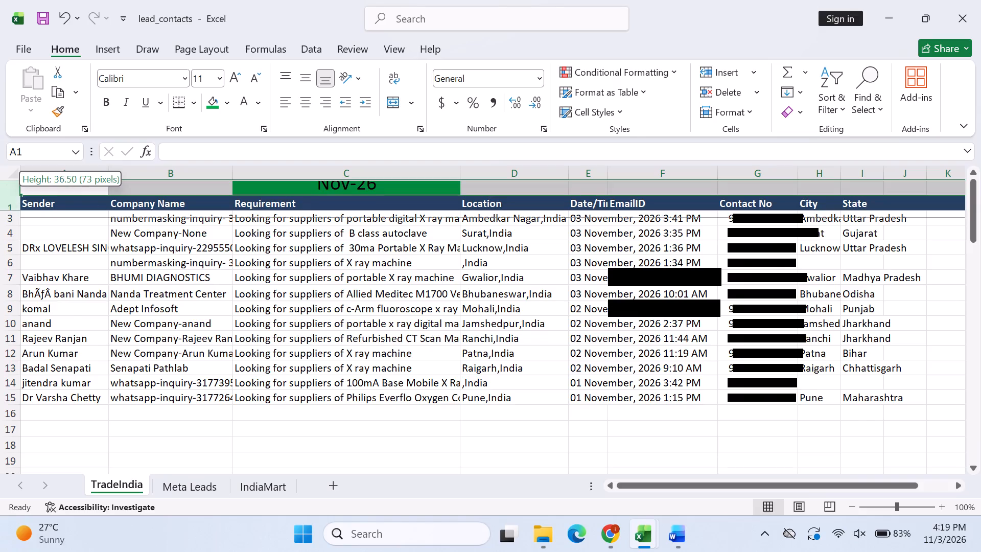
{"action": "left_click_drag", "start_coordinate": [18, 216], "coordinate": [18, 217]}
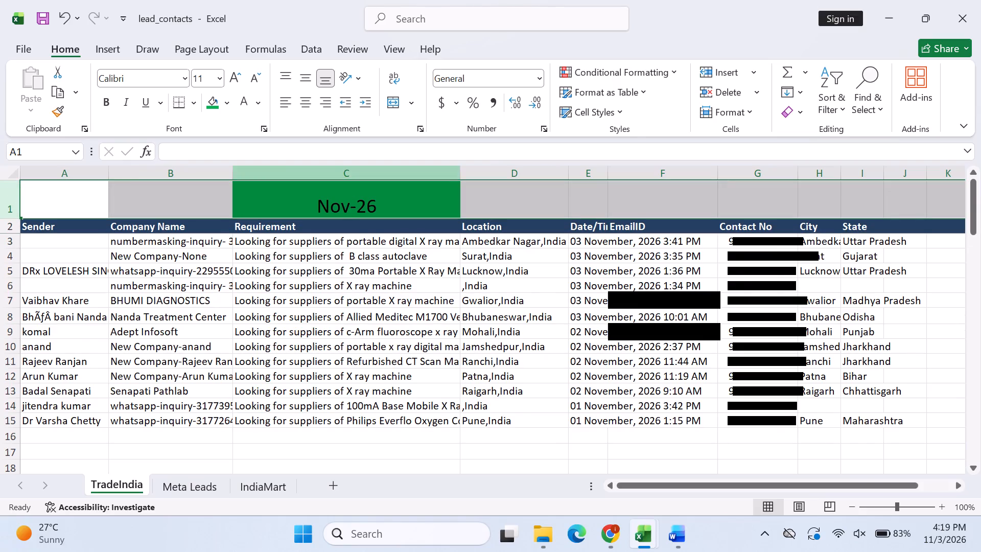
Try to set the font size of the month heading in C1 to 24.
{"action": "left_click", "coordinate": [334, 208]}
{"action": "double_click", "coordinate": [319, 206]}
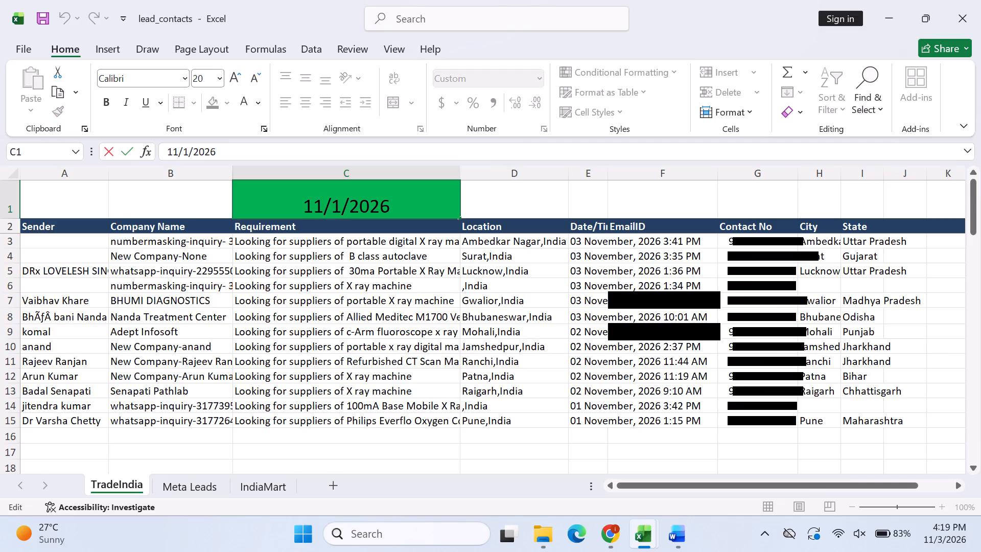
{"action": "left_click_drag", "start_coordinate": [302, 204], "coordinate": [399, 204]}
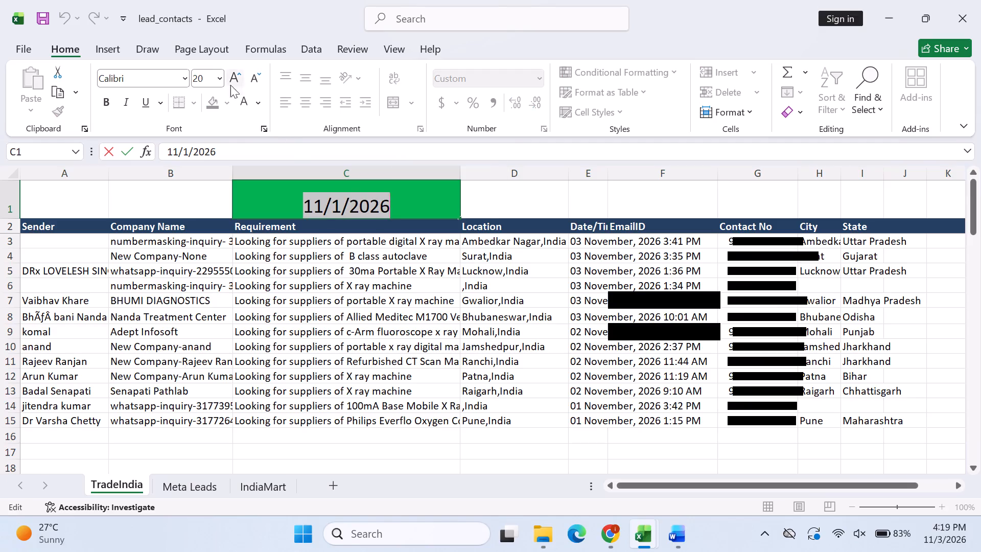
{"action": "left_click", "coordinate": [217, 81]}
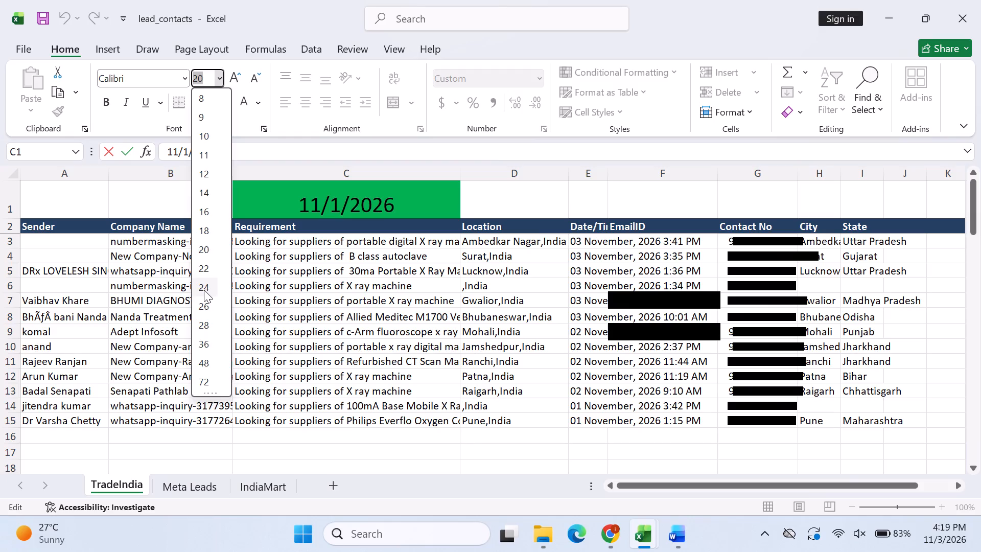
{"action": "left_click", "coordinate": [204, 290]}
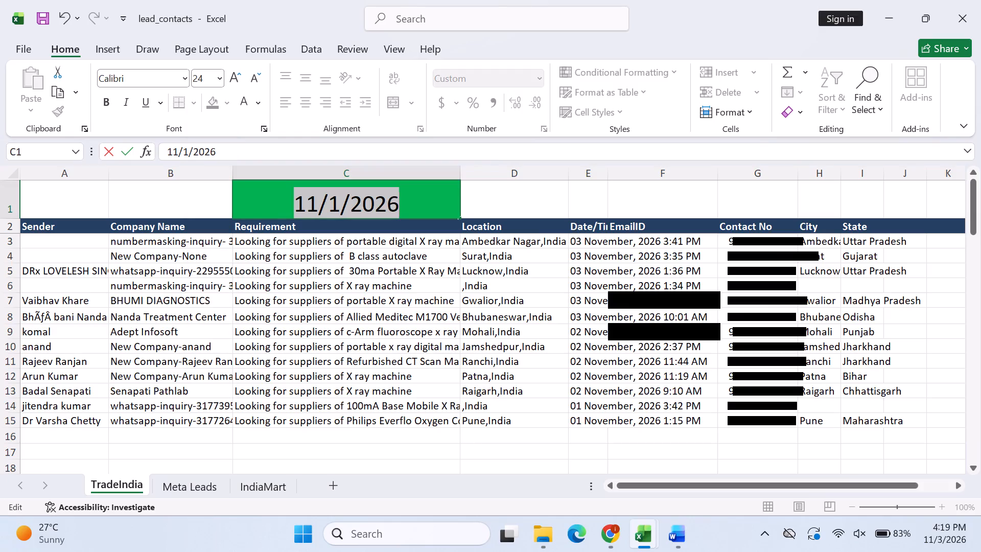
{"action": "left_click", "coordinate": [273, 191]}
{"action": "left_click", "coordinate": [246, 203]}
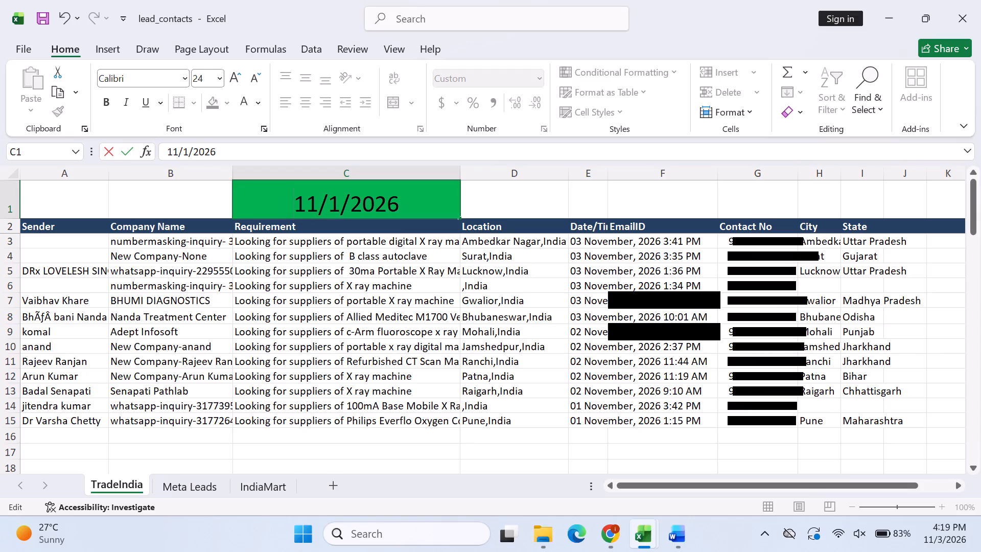
Adjust the height of row 1 to fit the month heading closely, about one and a half times the header row's height.
{"action": "left_click", "coordinate": [17, 213]}
{"action": "left_click_drag", "start_coordinate": [19, 217], "coordinate": [22, 206]}
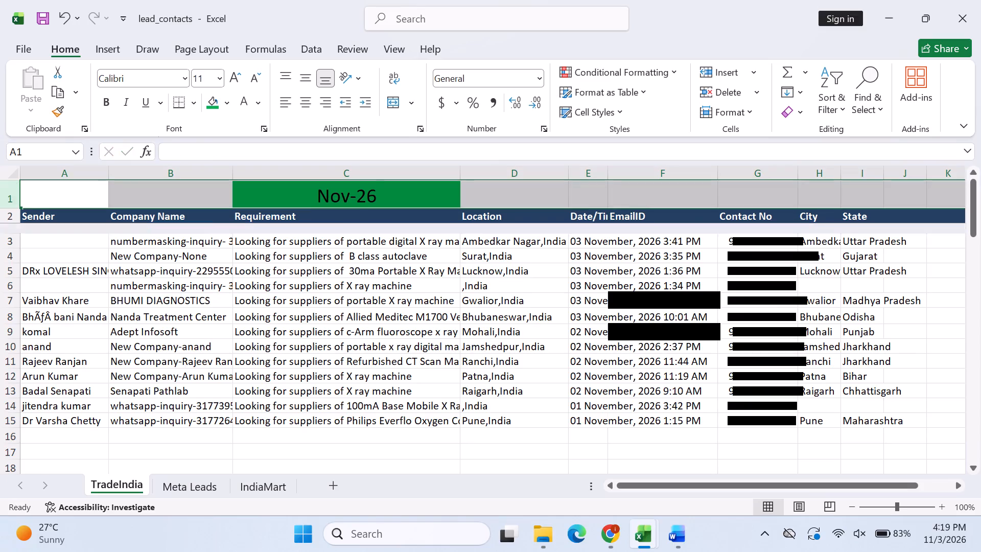
{"action": "left_click_drag", "start_coordinate": [17, 208], "coordinate": [18, 203]}
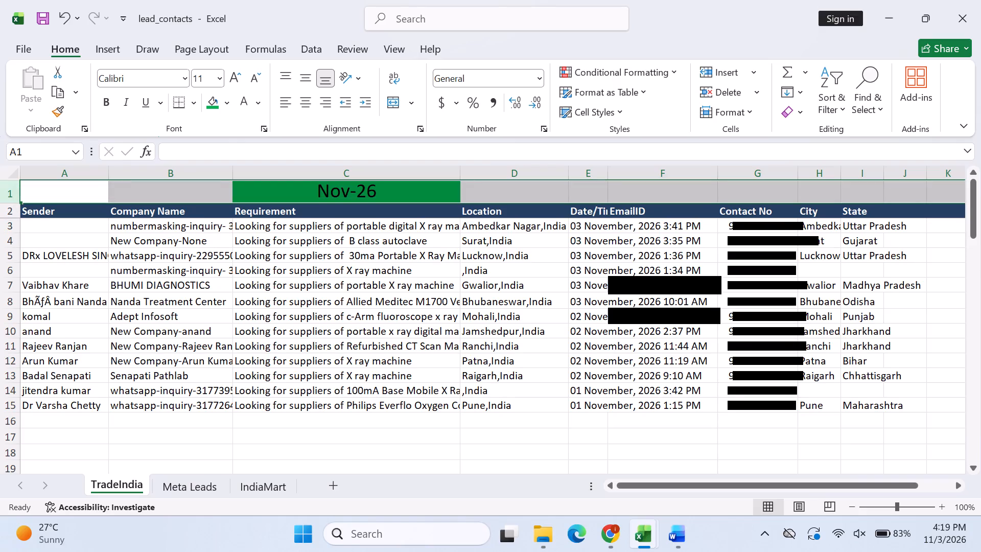
{"action": "left_click", "coordinate": [419, 436]}
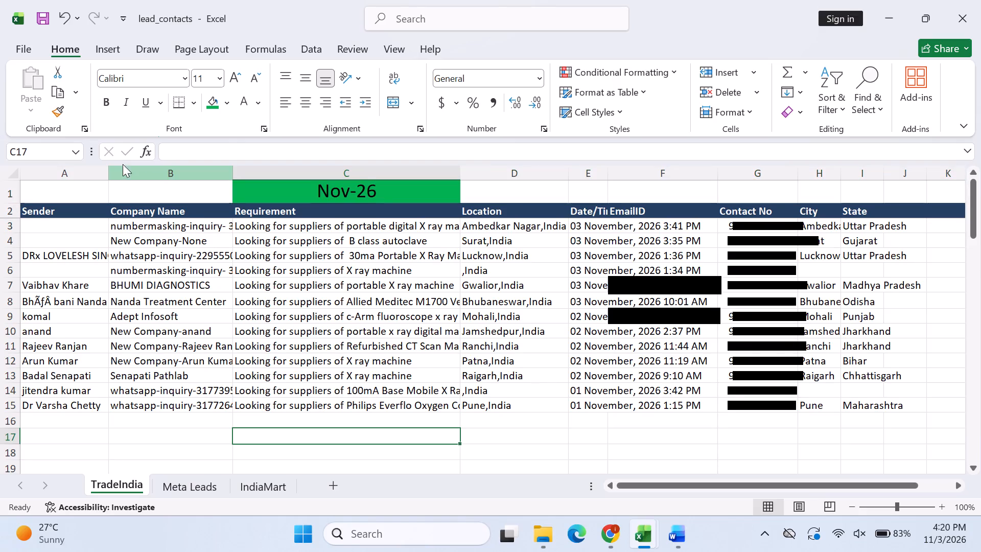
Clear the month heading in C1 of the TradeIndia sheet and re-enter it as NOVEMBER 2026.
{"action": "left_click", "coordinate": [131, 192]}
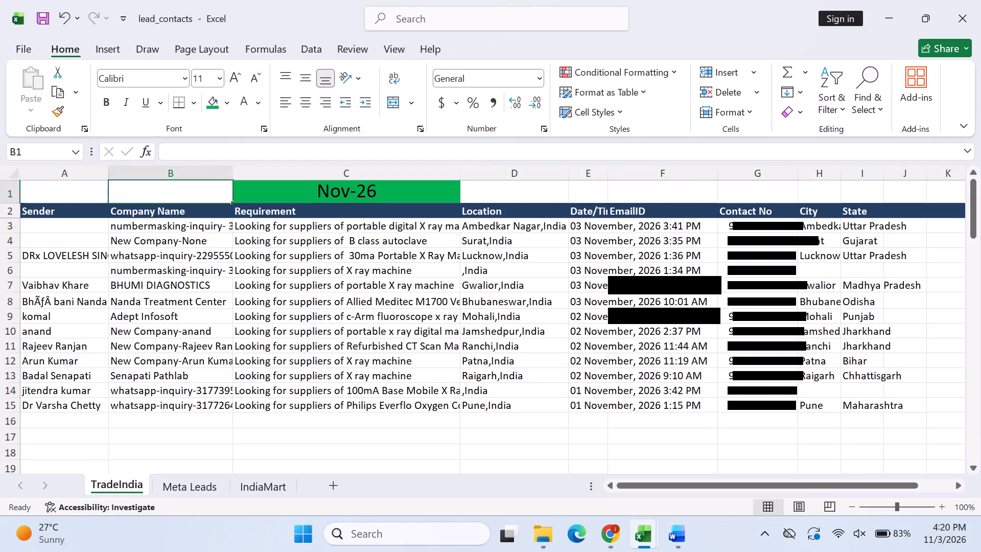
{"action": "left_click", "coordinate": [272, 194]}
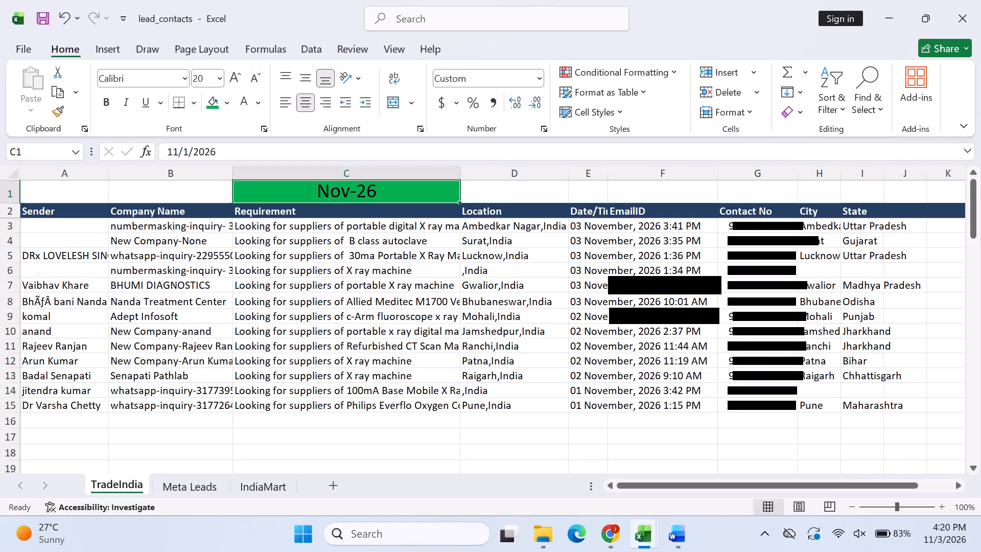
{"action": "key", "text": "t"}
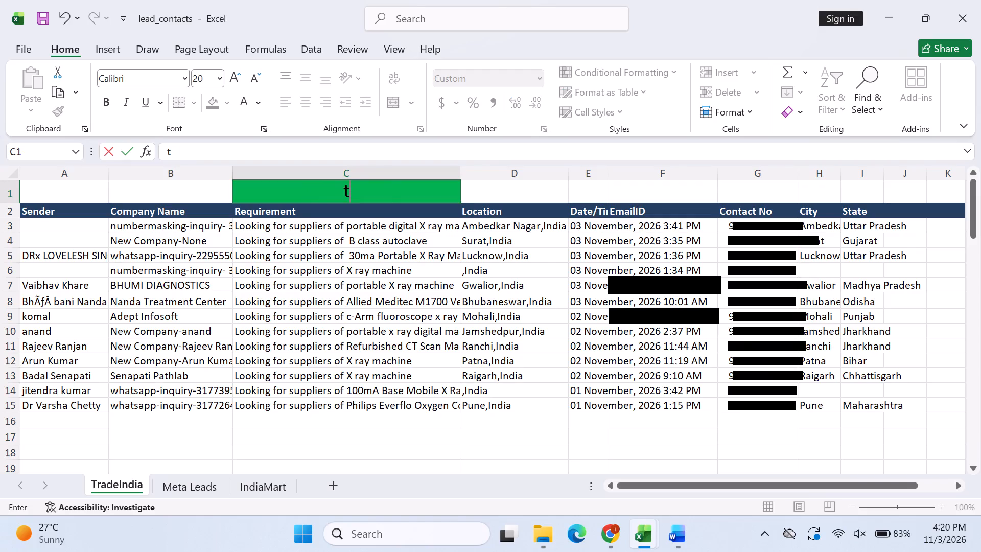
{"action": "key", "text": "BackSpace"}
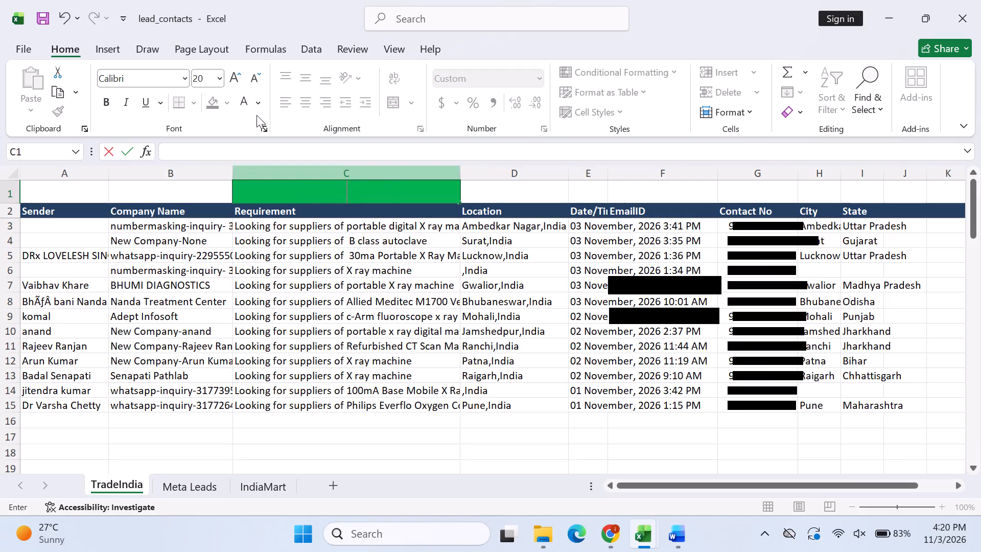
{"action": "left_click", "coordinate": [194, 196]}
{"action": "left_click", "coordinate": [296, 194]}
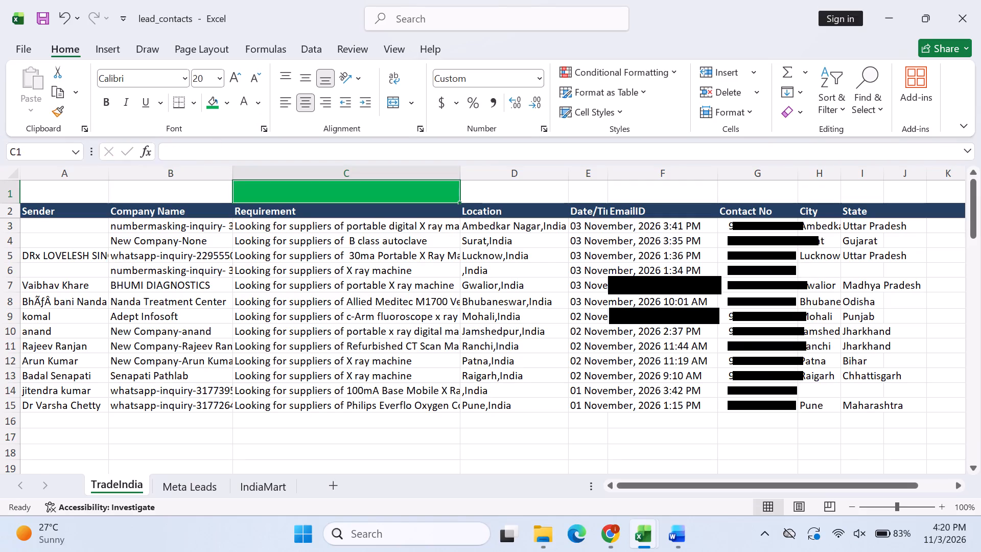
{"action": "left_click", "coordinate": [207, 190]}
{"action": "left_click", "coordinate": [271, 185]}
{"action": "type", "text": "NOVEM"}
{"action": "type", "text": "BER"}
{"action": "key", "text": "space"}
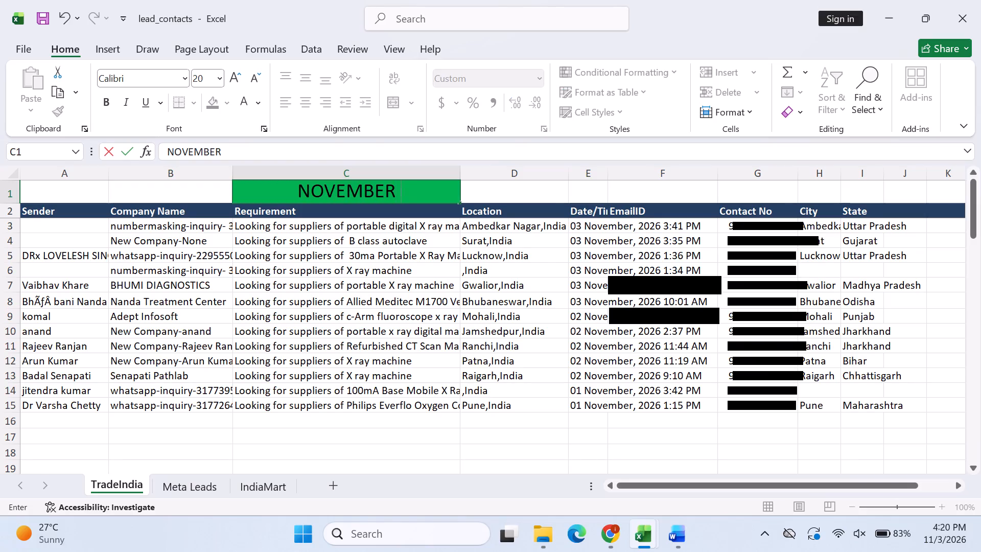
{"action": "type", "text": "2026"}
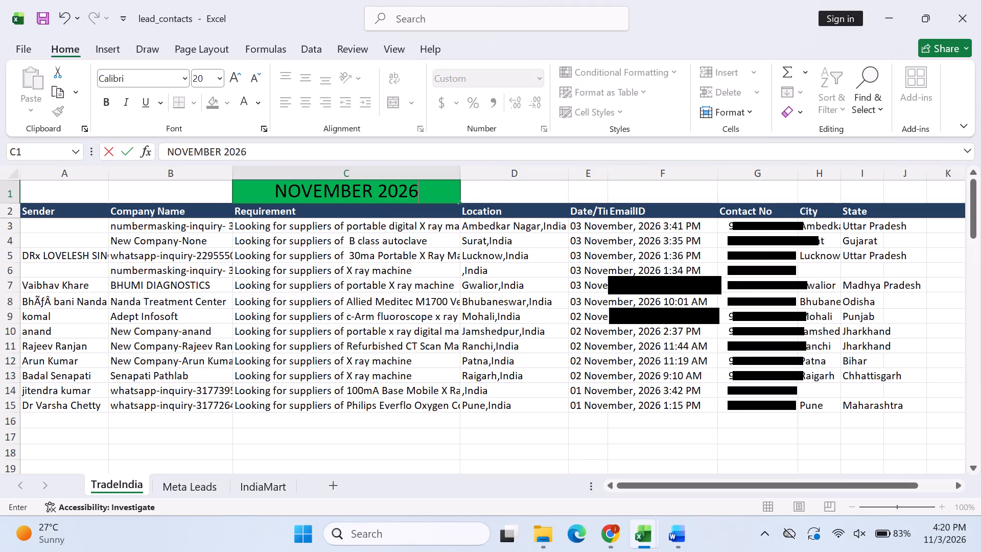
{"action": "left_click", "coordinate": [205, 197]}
Enter the label TradeIndia in B1, beside the month heading.
{"action": "left_click", "coordinate": [178, 194]}
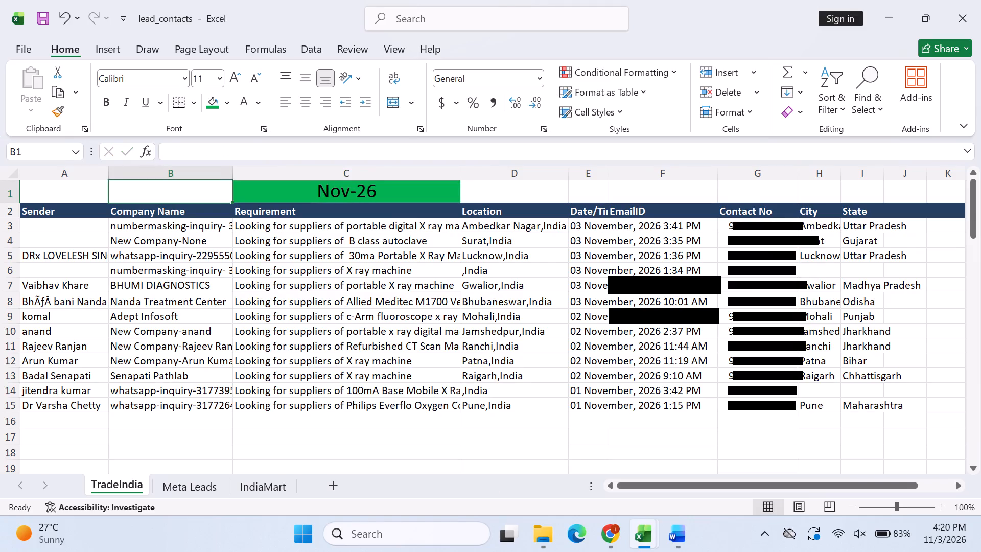
{"action": "key", "text": "t"}
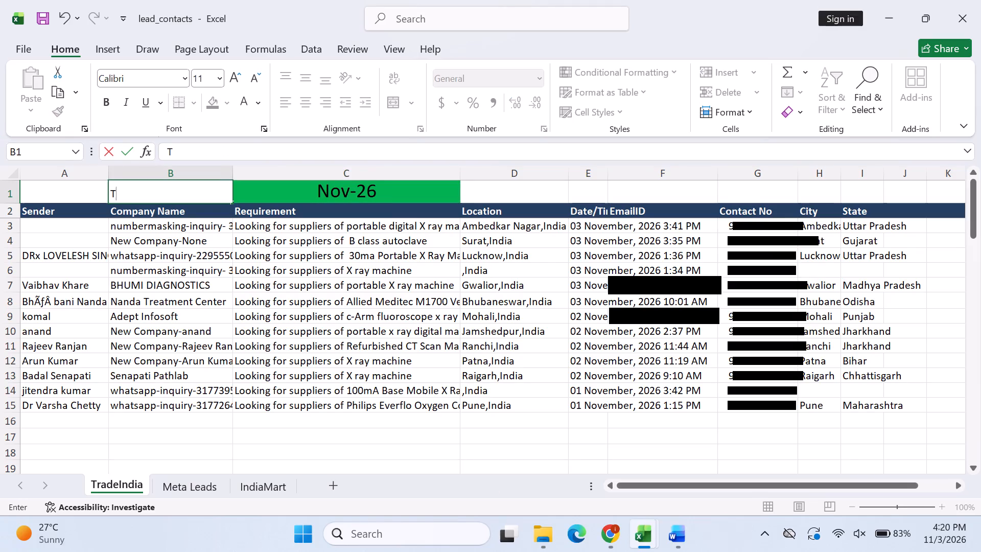
{"action": "key", "text": "r"}
{"action": "type", "text": "ade"}
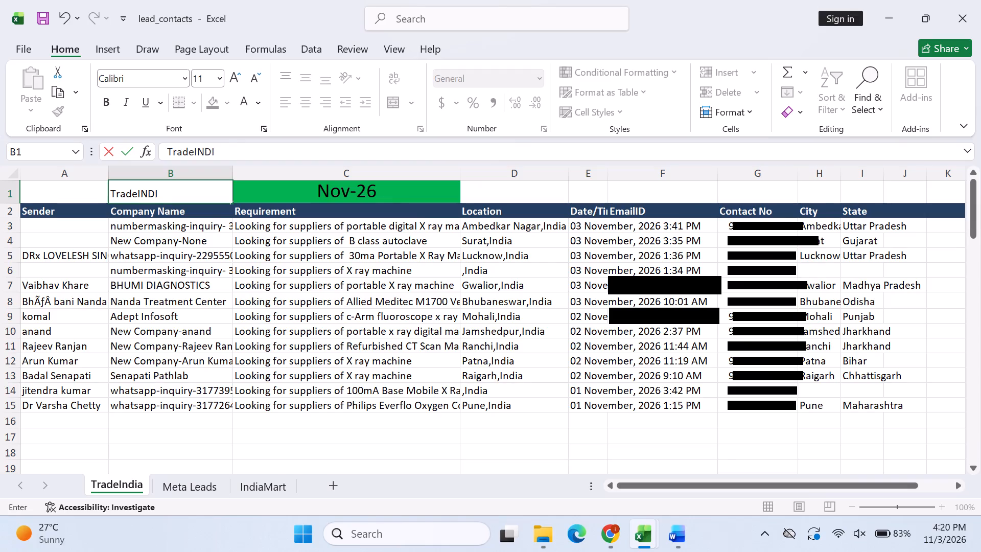
{"action": "key", "text": "BackSpace"}
{"action": "key", "text": "BackSpace"}
{"action": "key", "text": "BackSpace"}
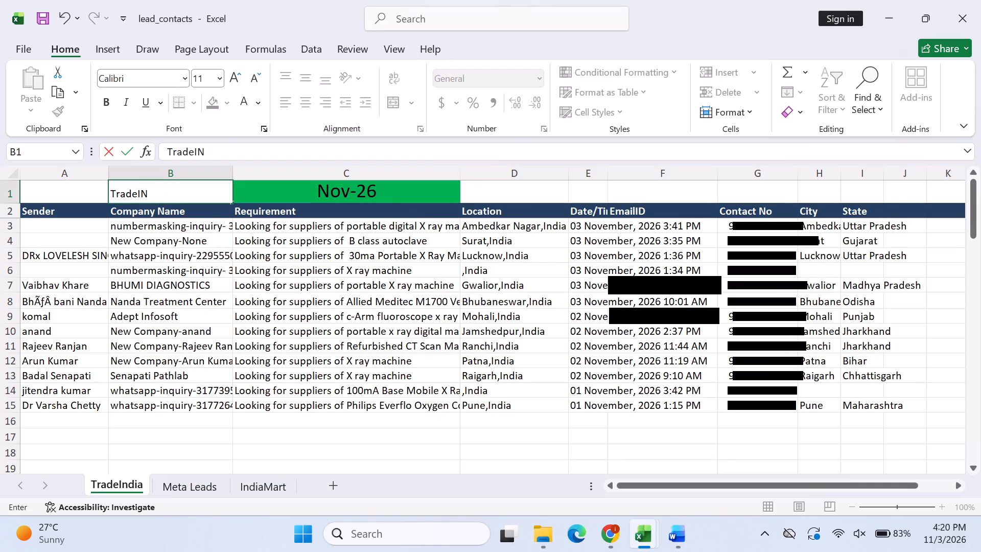
{"action": "key", "text": "BackSpace"}
{"action": "type", "text": "ndia"}
{"action": "left_click", "coordinate": [189, 238]}
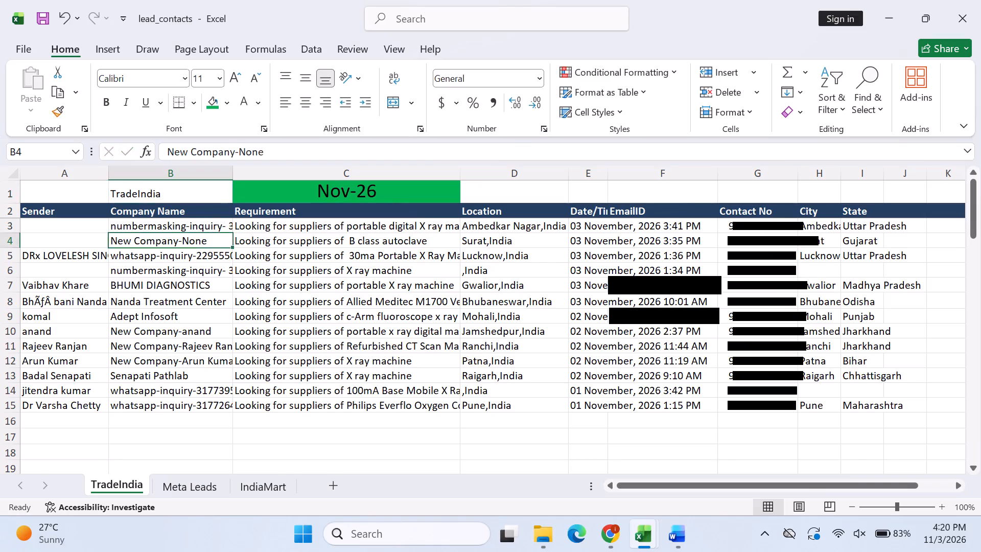
Format the TradeIndia label in B1 with font size 18, a green fill and centred alignment.
{"action": "left_click", "coordinate": [157, 194]}
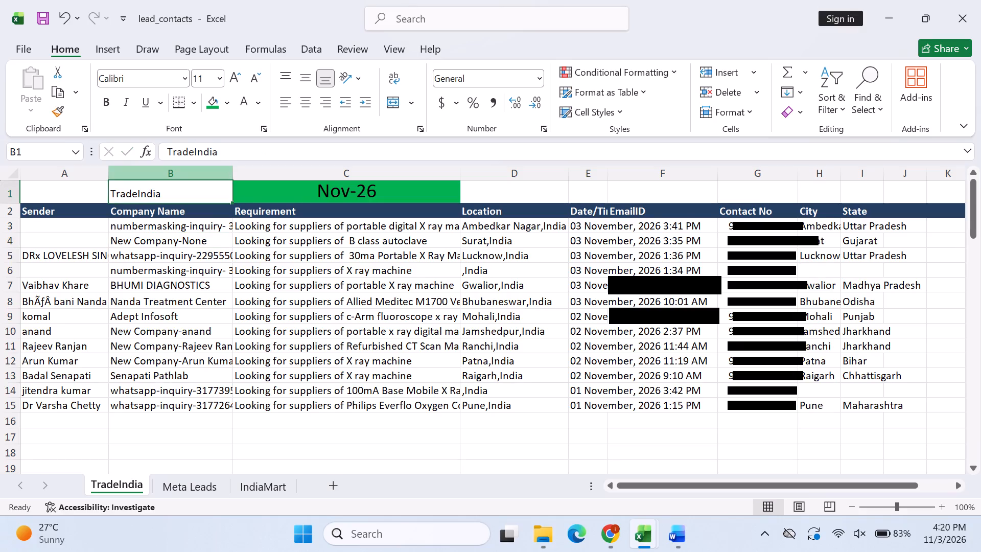
{"action": "left_click", "coordinate": [334, 194]}
{"action": "left_click", "coordinate": [164, 195]}
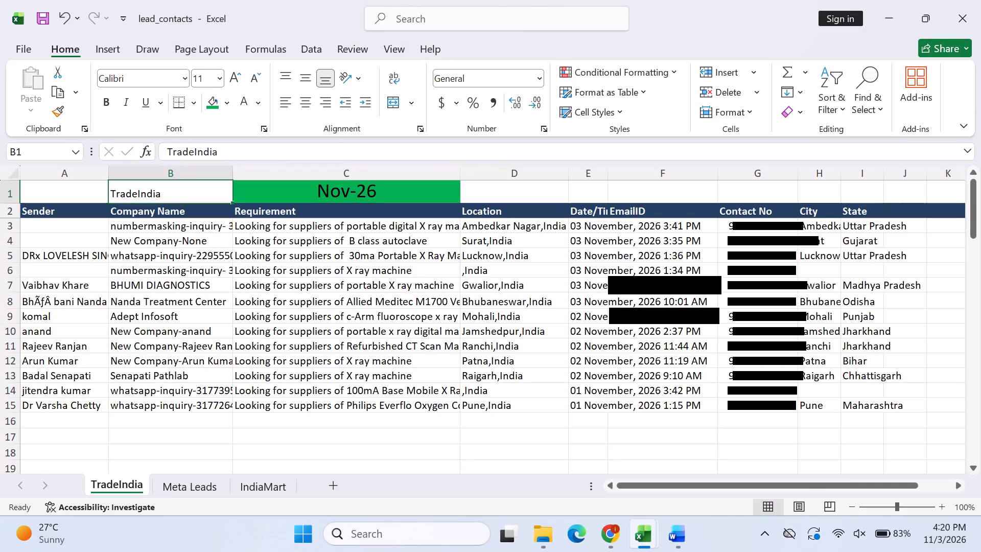
{"action": "left_click", "coordinate": [221, 77]}
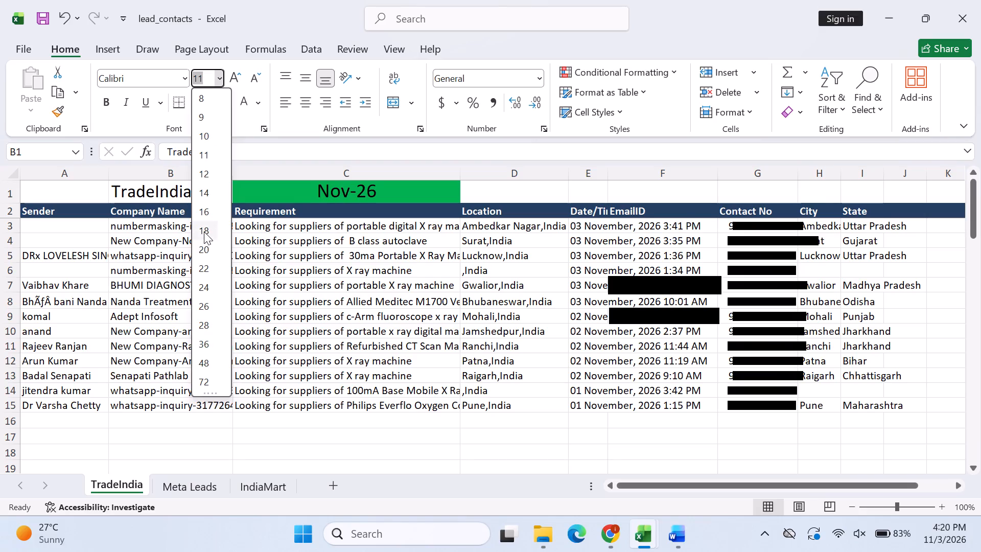
{"action": "left_click", "coordinate": [204, 232]}
{"action": "left_click", "coordinate": [196, 192]}
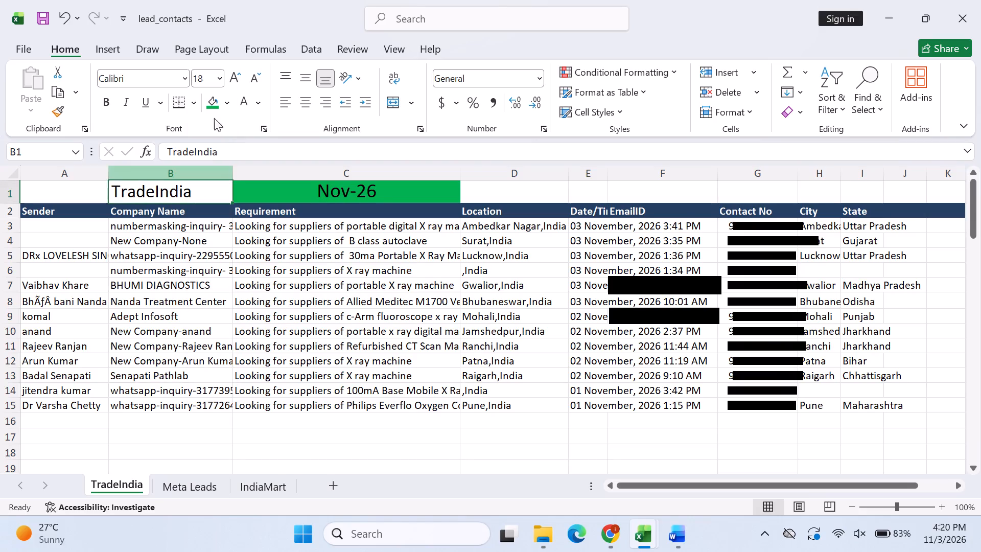
{"action": "left_click", "coordinate": [212, 103]}
{"action": "left_click", "coordinate": [430, 314]}
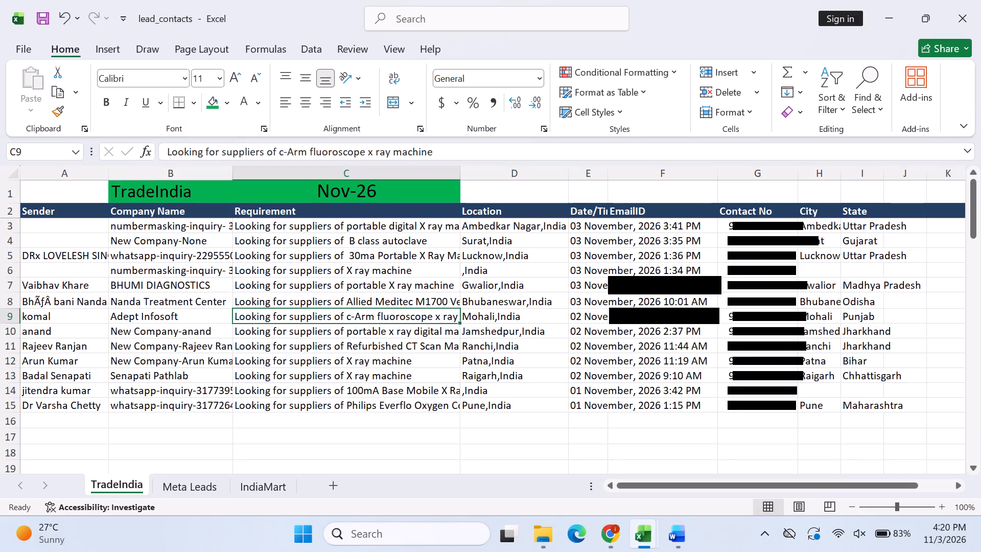
{"action": "left_click", "coordinate": [464, 444]}
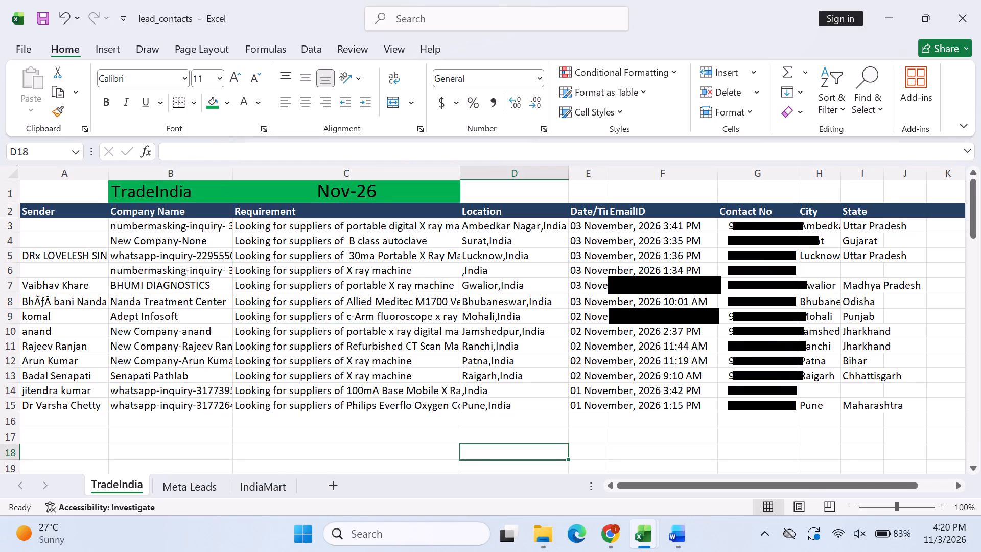
{"action": "left_click", "coordinate": [206, 199]}
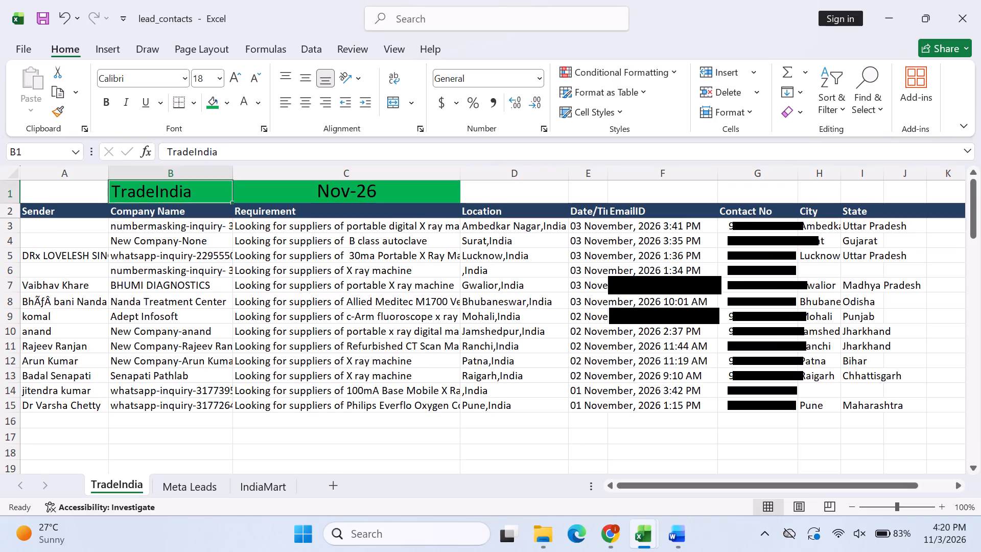
{"action": "left_click", "coordinate": [39, 195]}
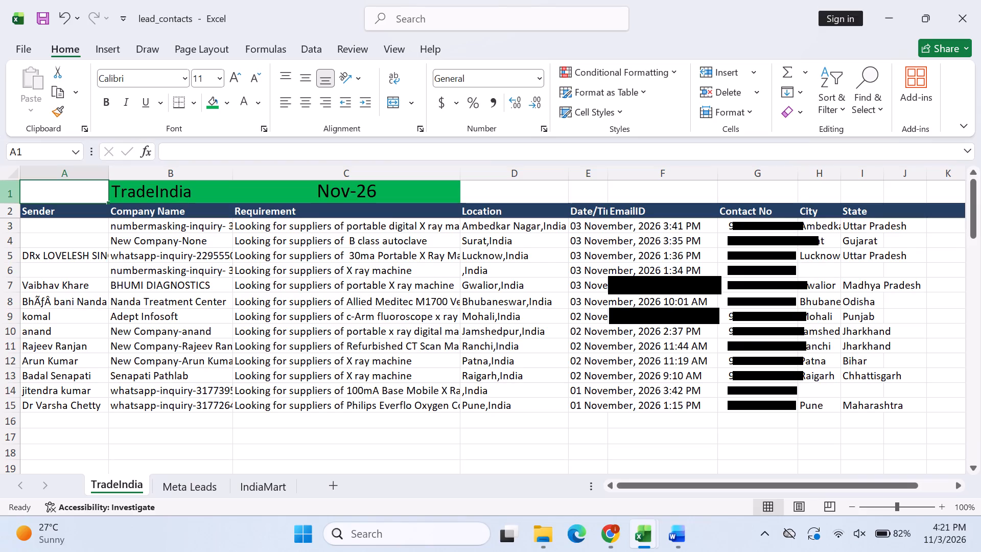
{"action": "left_click", "coordinate": [146, 190]}
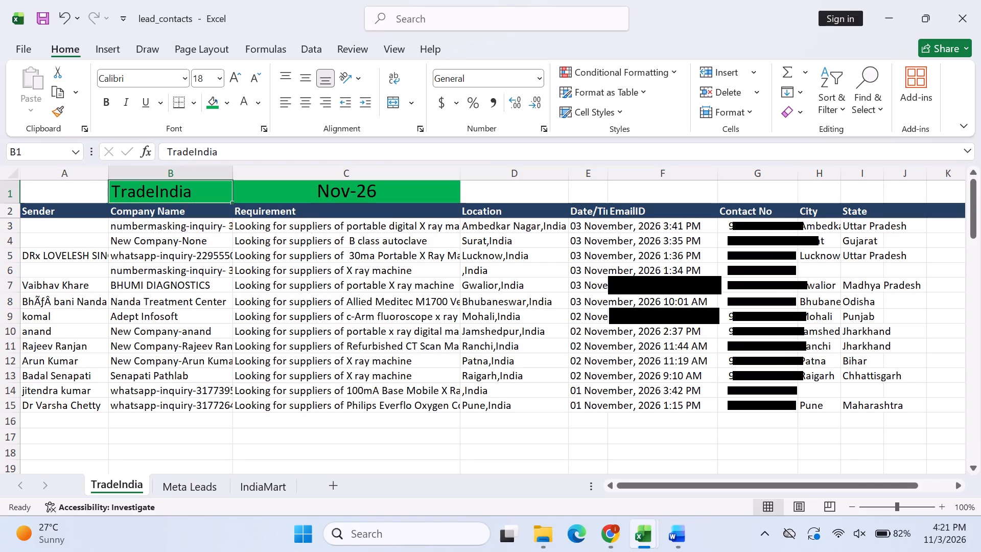
{"action": "left_click", "coordinate": [307, 103]}
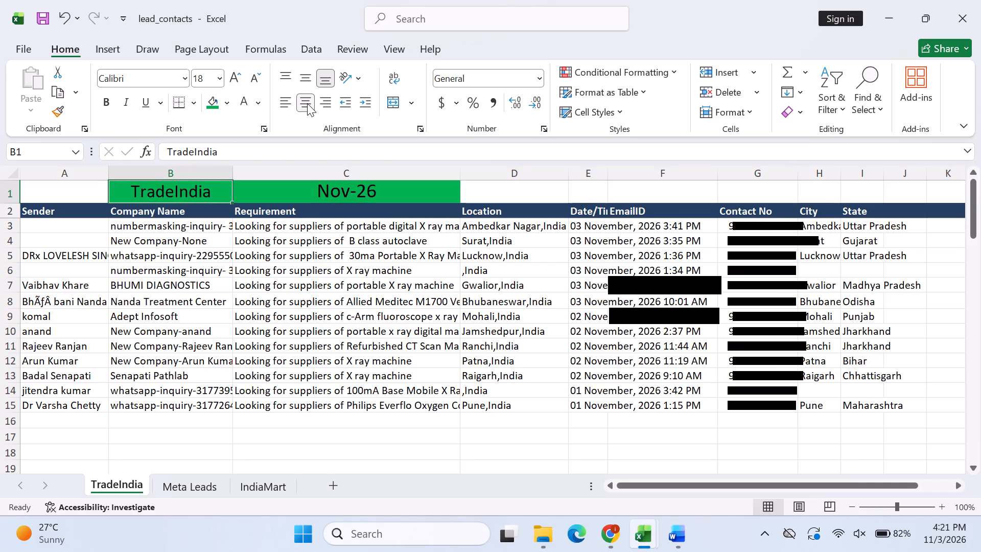
{"action": "left_click", "coordinate": [537, 202]}
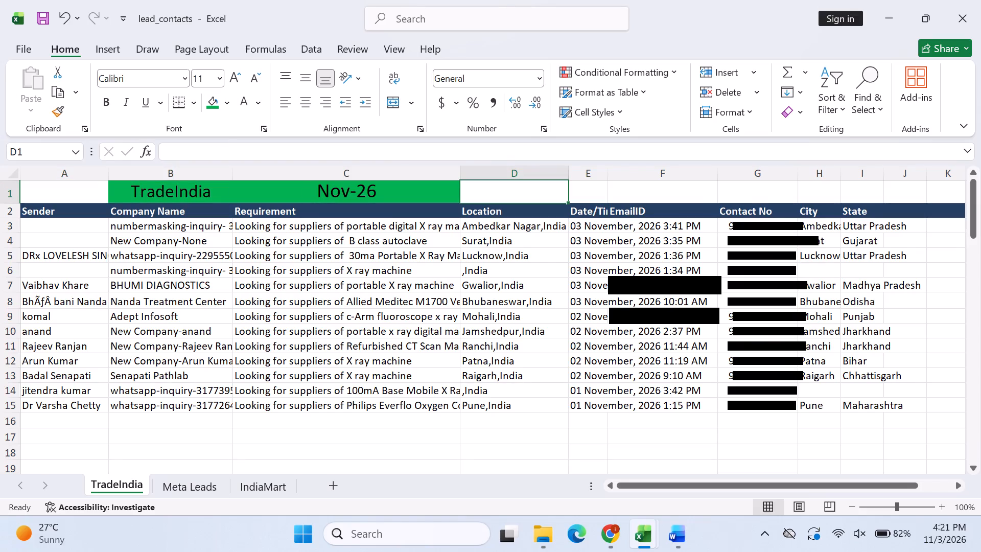
Set the font colour of the TradeIndia label in B1 to yellow.
{"action": "left_click", "coordinate": [155, 192]}
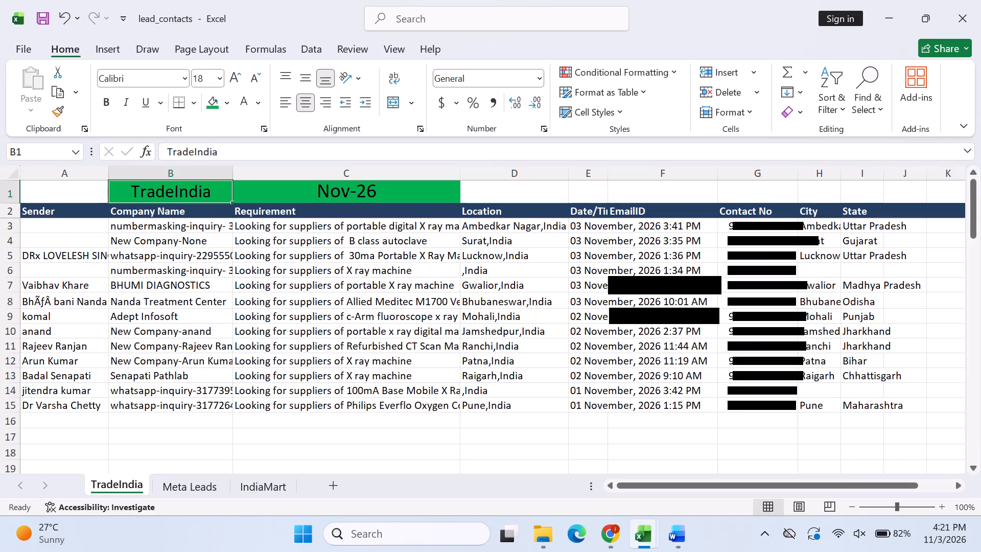
{"action": "left_click", "coordinate": [264, 98]}
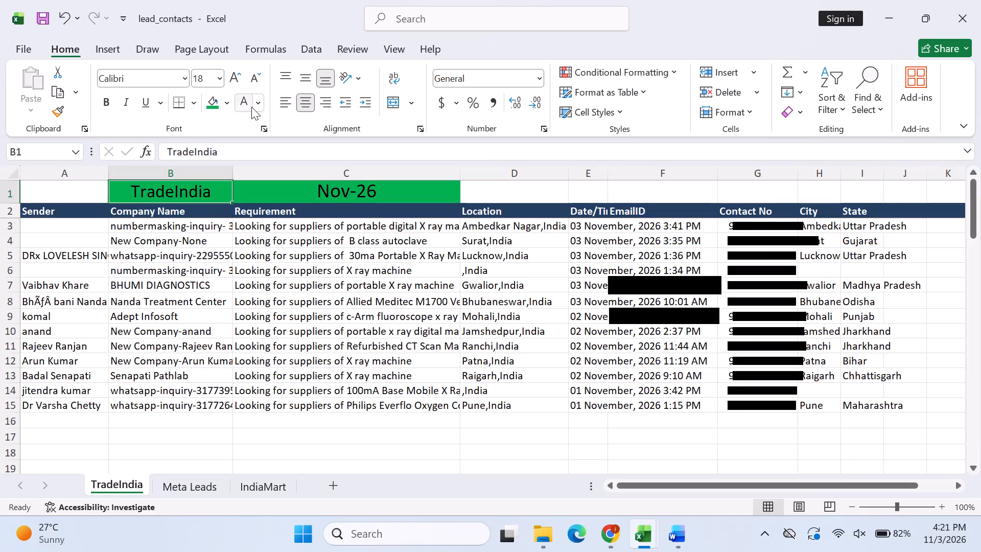
{"action": "left_click", "coordinate": [257, 101]}
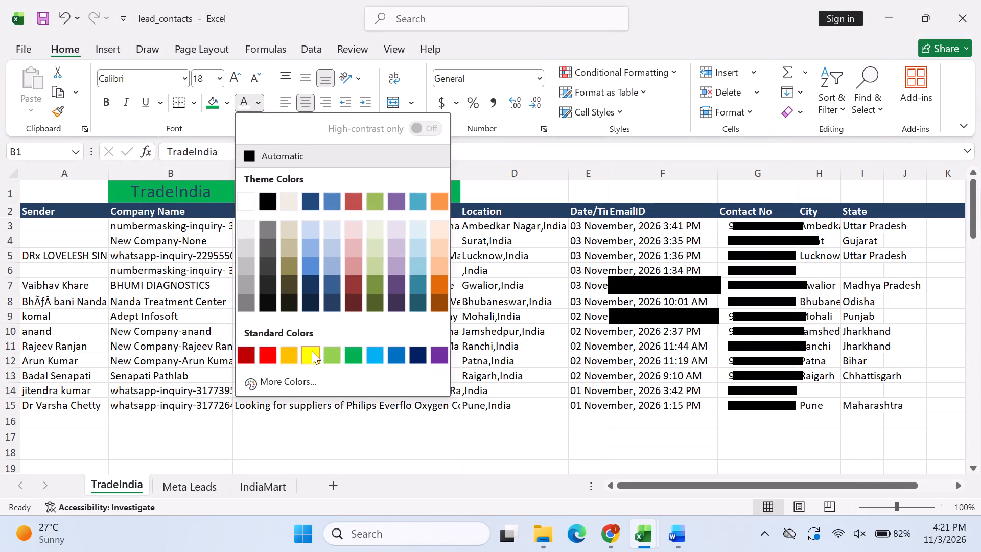
{"action": "left_click", "coordinate": [312, 351]}
{"action": "left_click", "coordinate": [532, 439]}
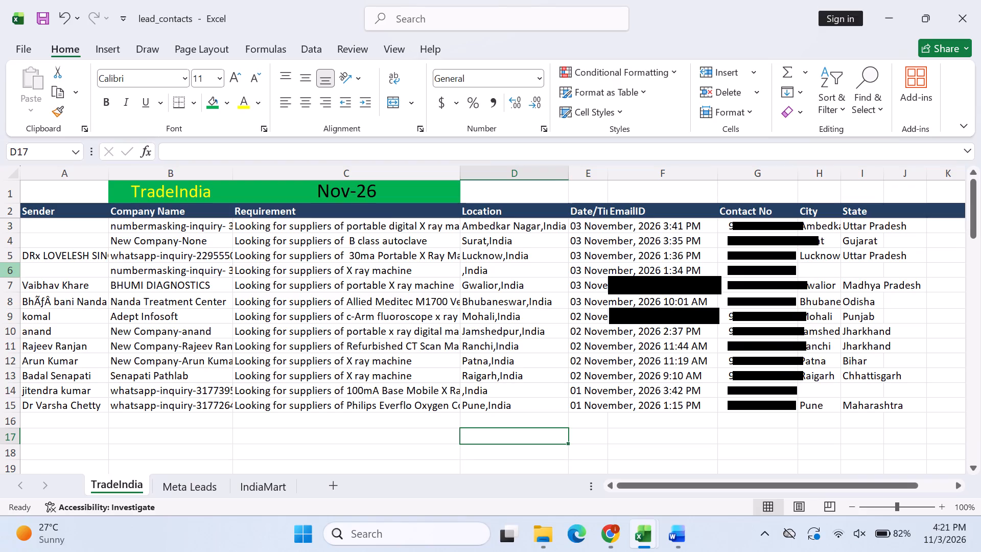
Increase the height of header row 2 to about that of row 1 and middle-align its column titles vertically.
{"action": "left_click", "coordinate": [8, 212]}
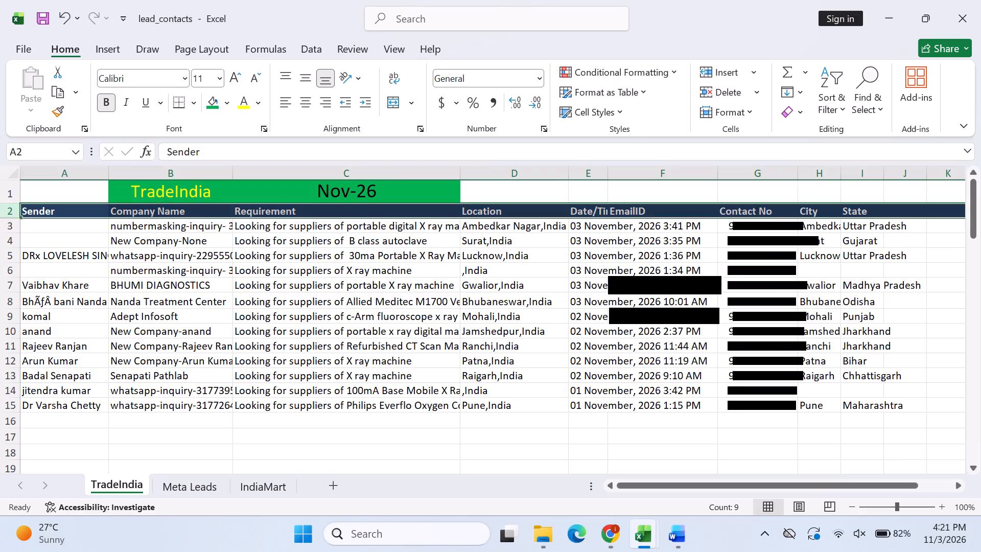
{"action": "left_click_drag", "start_coordinate": [13, 217], "coordinate": [13, 224]}
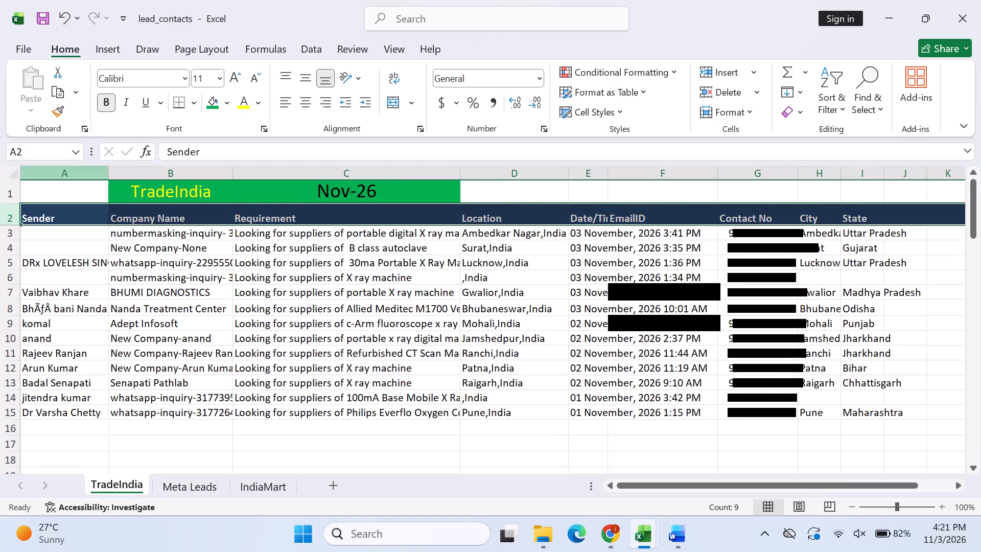
{"action": "left_click", "coordinate": [3, 214]}
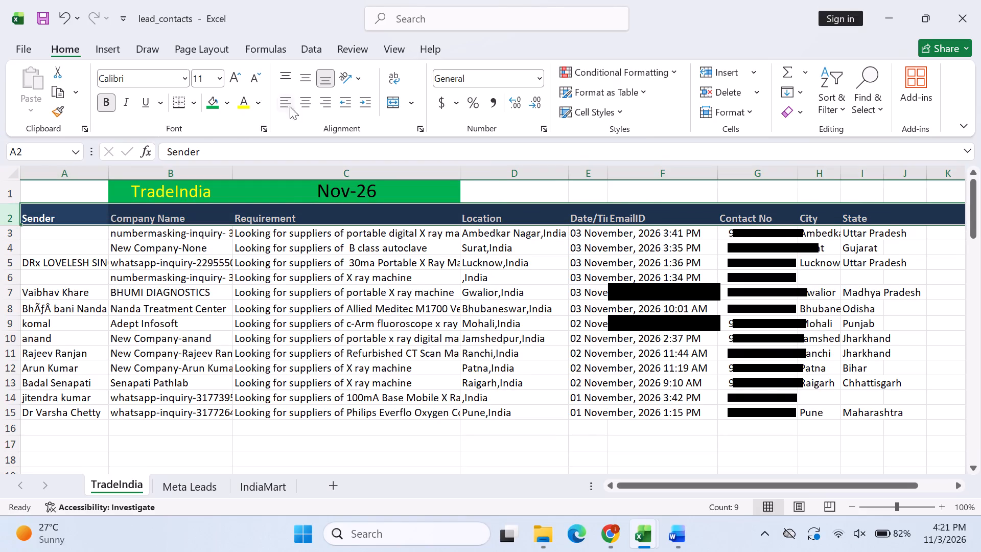
{"action": "left_click", "coordinate": [305, 77]}
{"action": "left_click", "coordinate": [454, 339]}
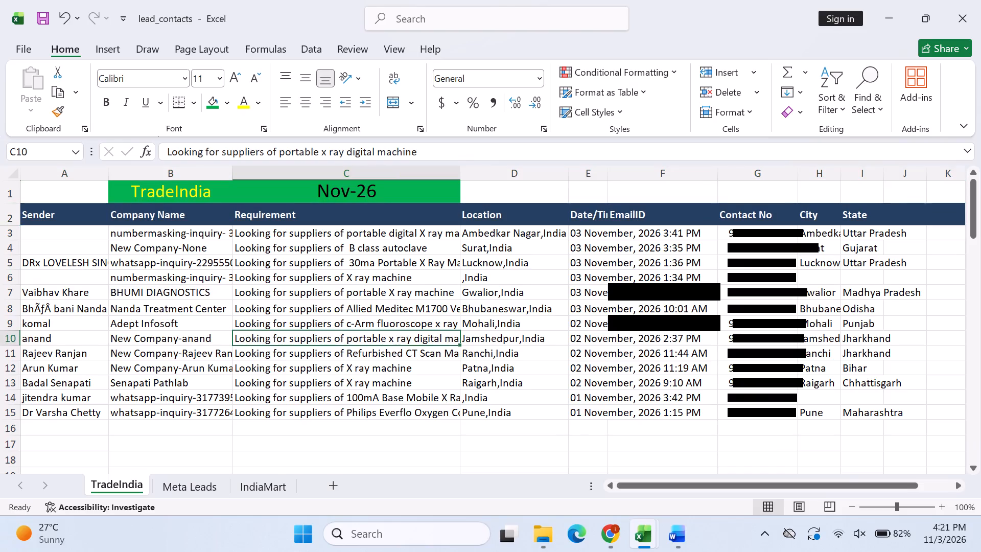
On the IndiaMart sheet, change the fill of the Nov-26 heading in C1 to the darker green used on TradeIndia.
{"action": "left_click", "coordinate": [202, 489]}
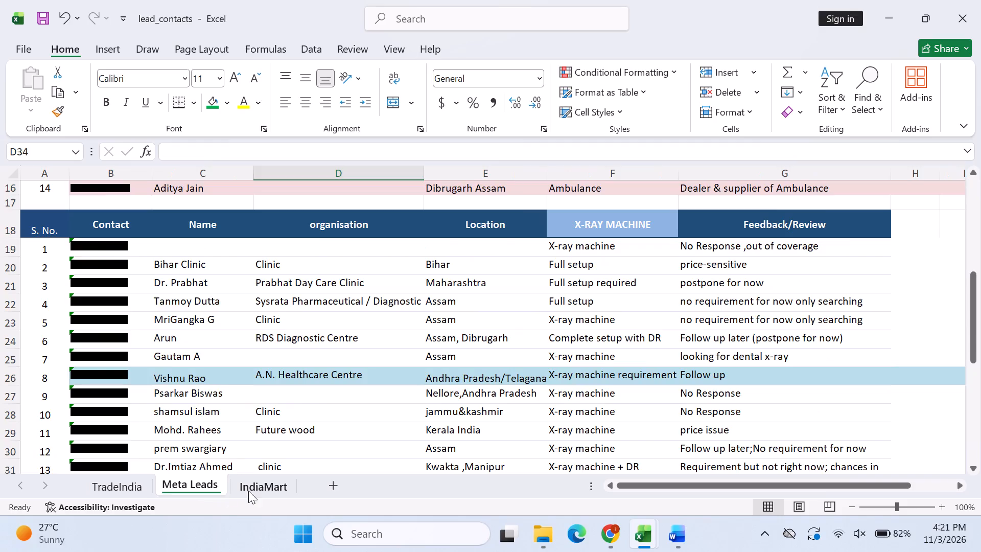
{"action": "left_click", "coordinate": [258, 488]}
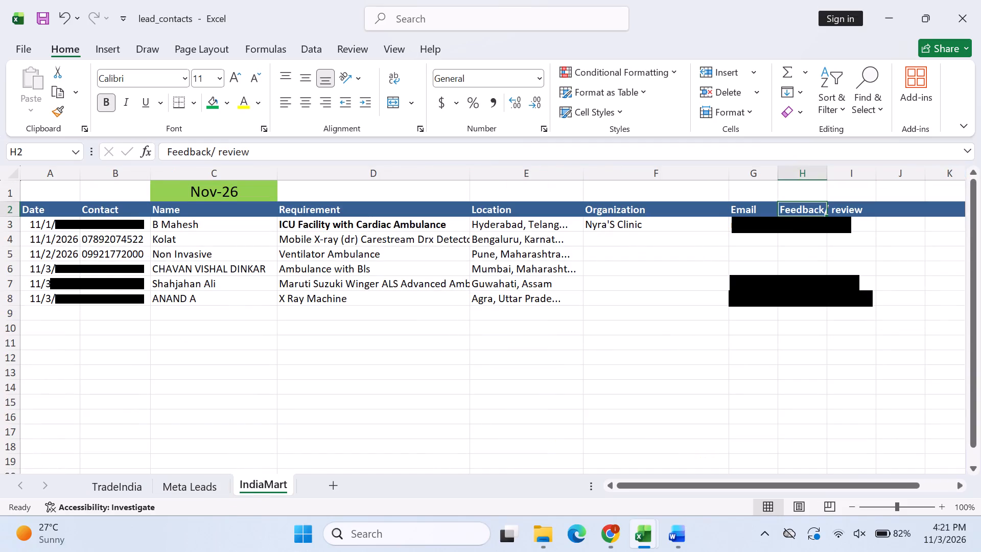
{"action": "left_click", "coordinate": [114, 189]}
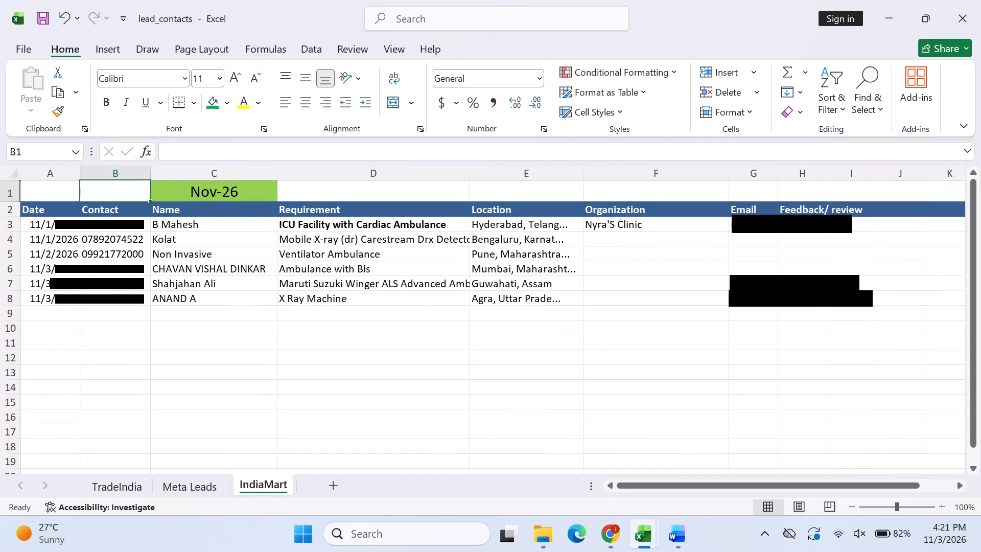
{"action": "left_click", "coordinate": [132, 484]}
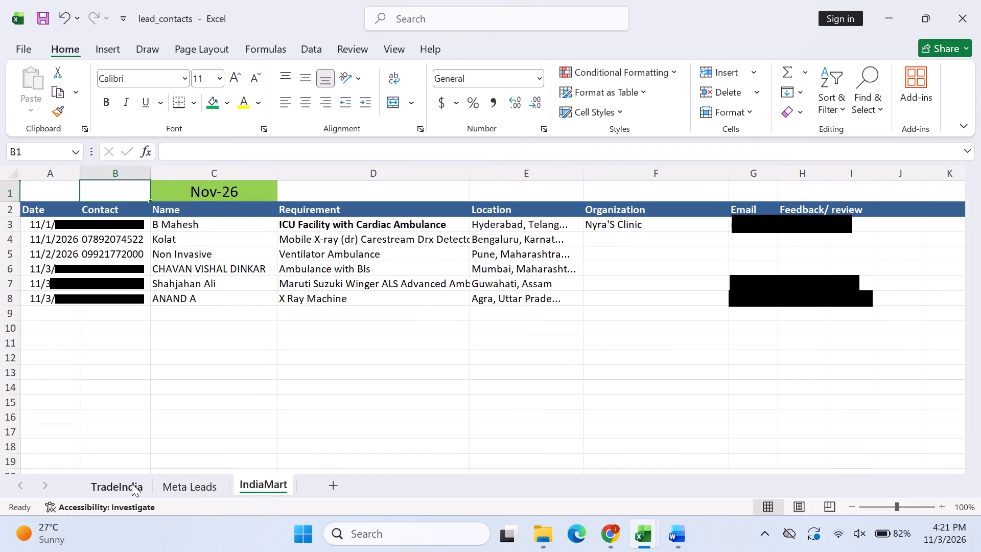
{"action": "left_click", "coordinate": [249, 489]}
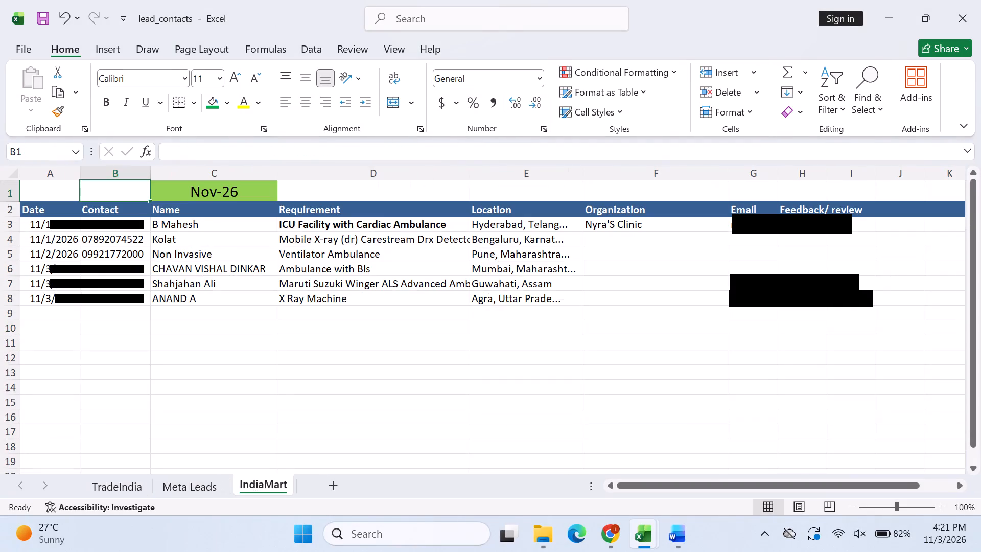
{"action": "left_click", "coordinate": [255, 193]}
{"action": "left_click", "coordinate": [206, 110]}
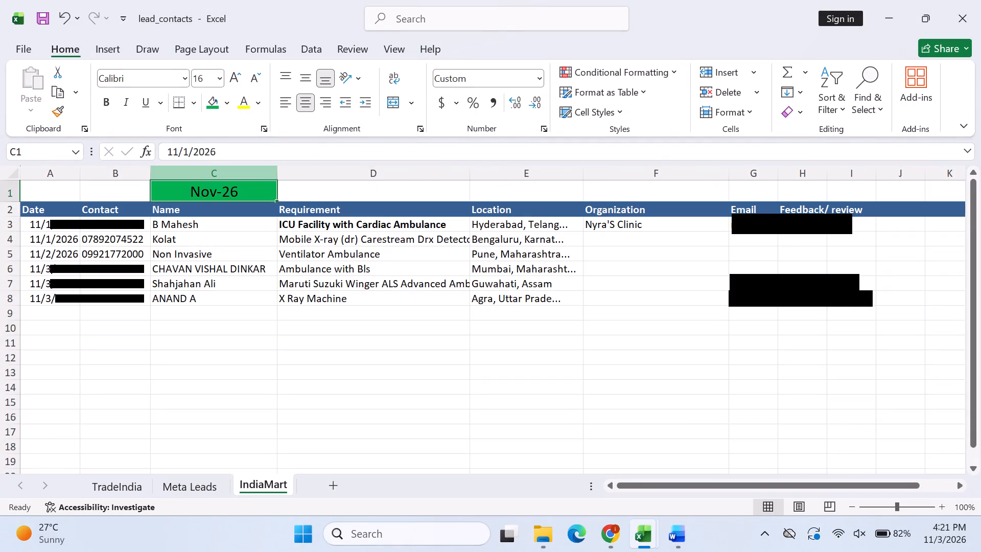
{"action": "left_click", "coordinate": [282, 387]}
Enter the label IndiaMart in B1, beside the month heading.
{"action": "left_click", "coordinate": [120, 194]}
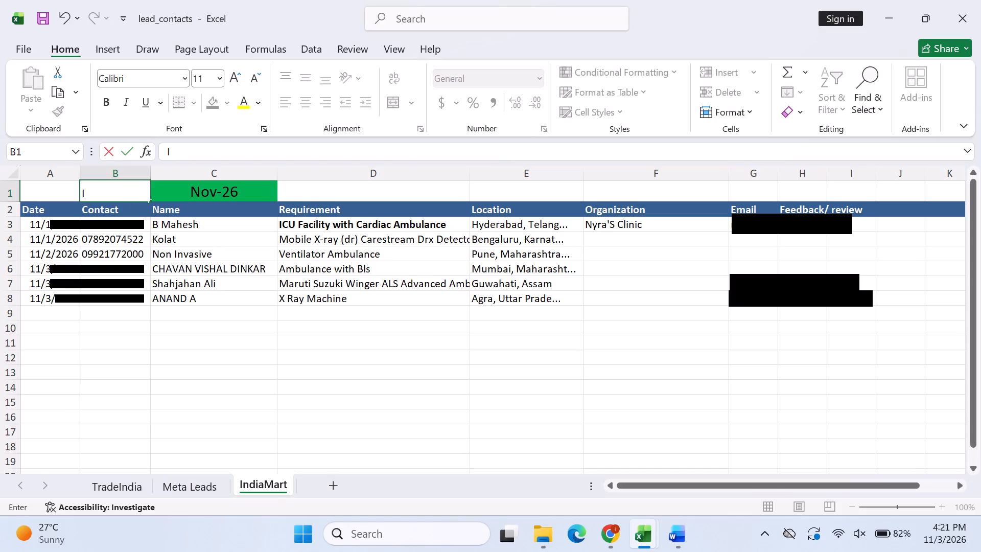
{"action": "type", "text": "ndi"}
{"action": "key", "text": "a"}
{"action": "key", "text": "m"}
{"action": "type", "text": "art"}
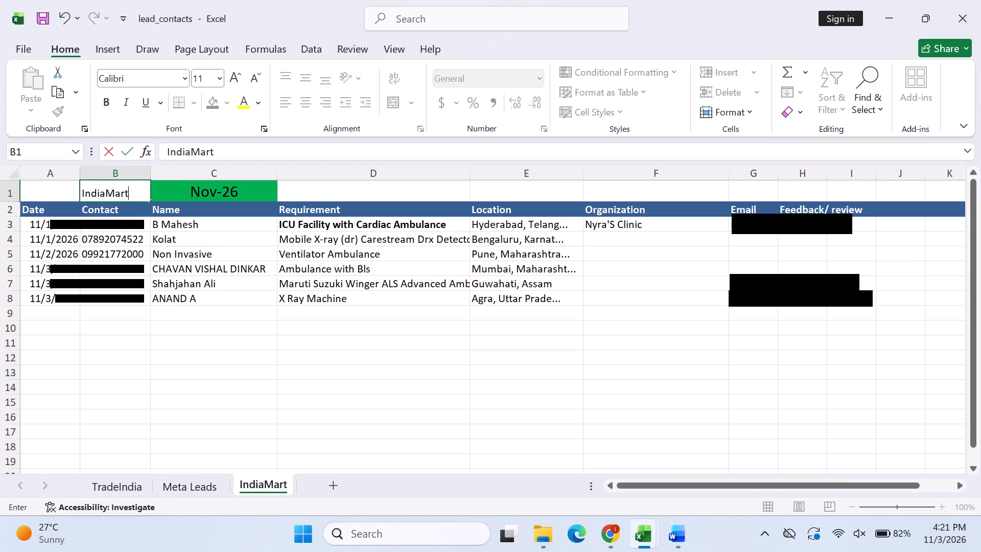
{"action": "left_click", "coordinate": [159, 376]}
Format the IndiaMart label in B1 with font size 14, a green fill and yellow font colour.
{"action": "double_click", "coordinate": [99, 196]}
{"action": "left_click_drag", "start_coordinate": [82, 191], "coordinate": [134, 193]}
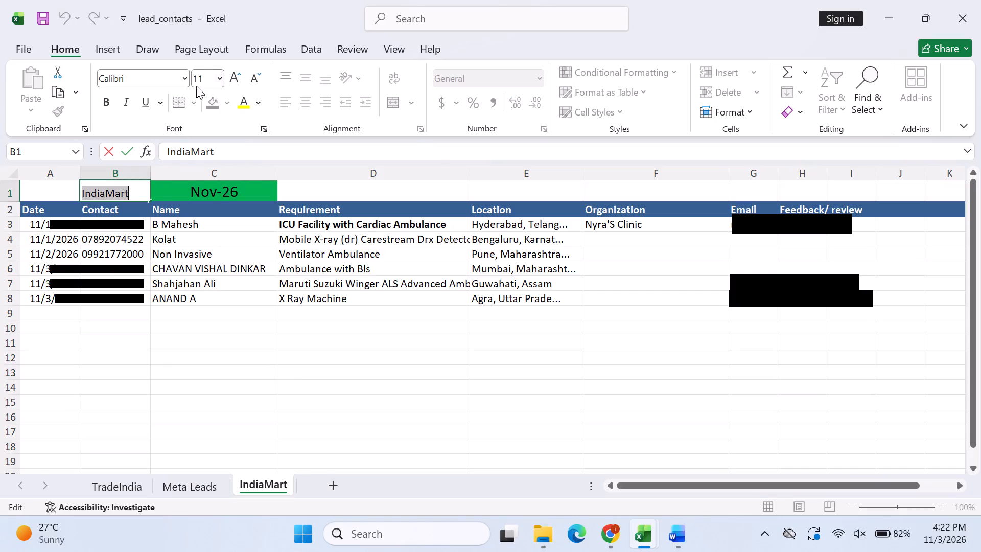
{"action": "left_click", "coordinate": [219, 80]}
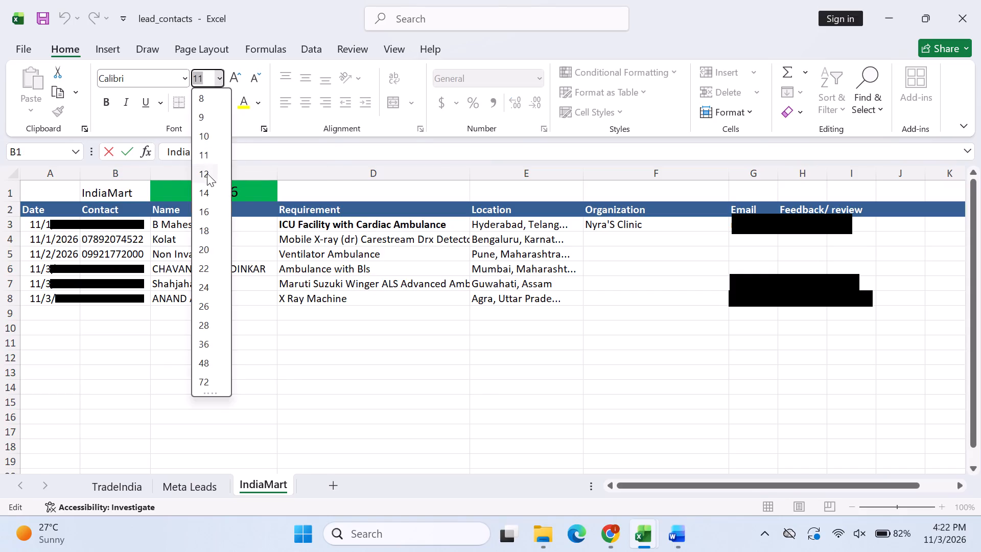
{"action": "left_click", "coordinate": [204, 191]}
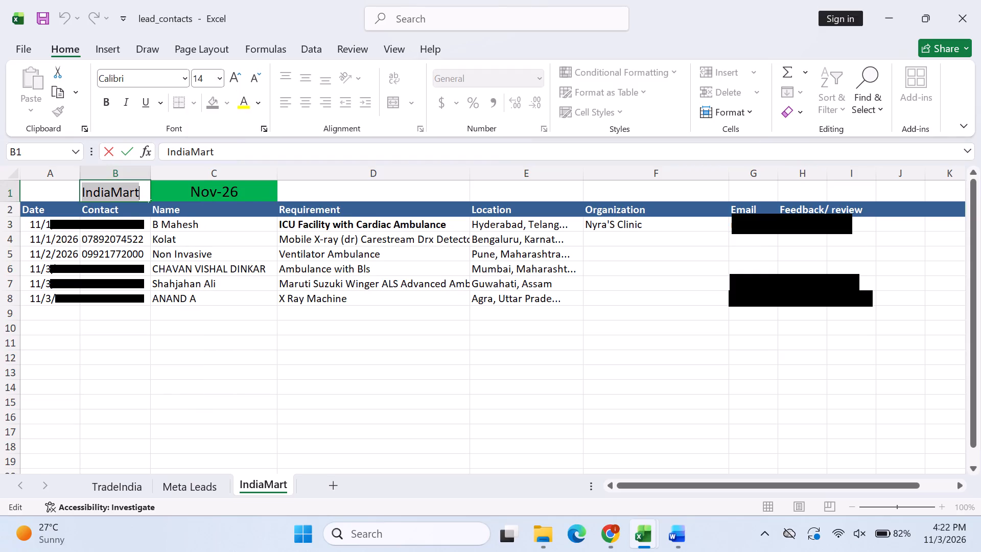
{"action": "left_click", "coordinate": [378, 341]}
{"action": "left_click", "coordinate": [124, 193]}
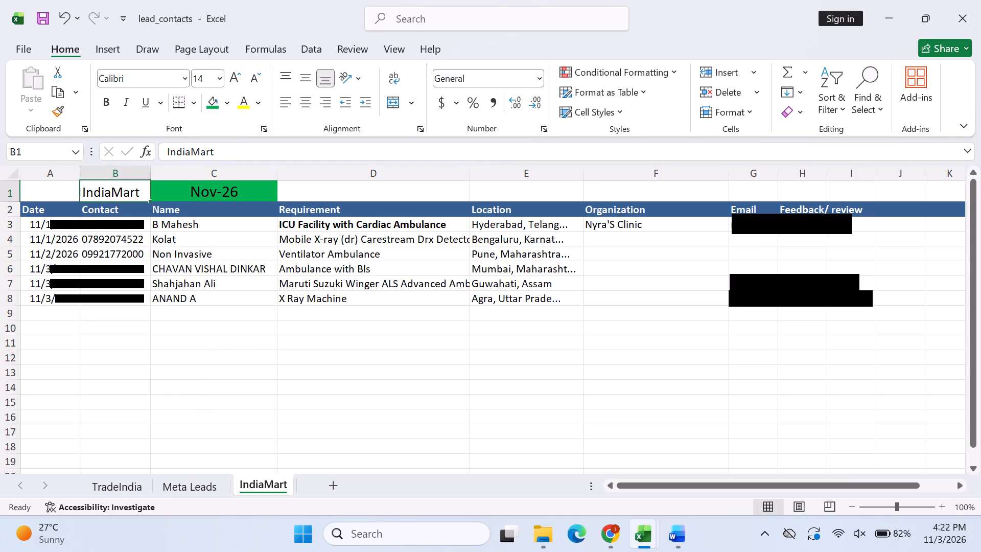
{"action": "left_click", "coordinate": [212, 104]}
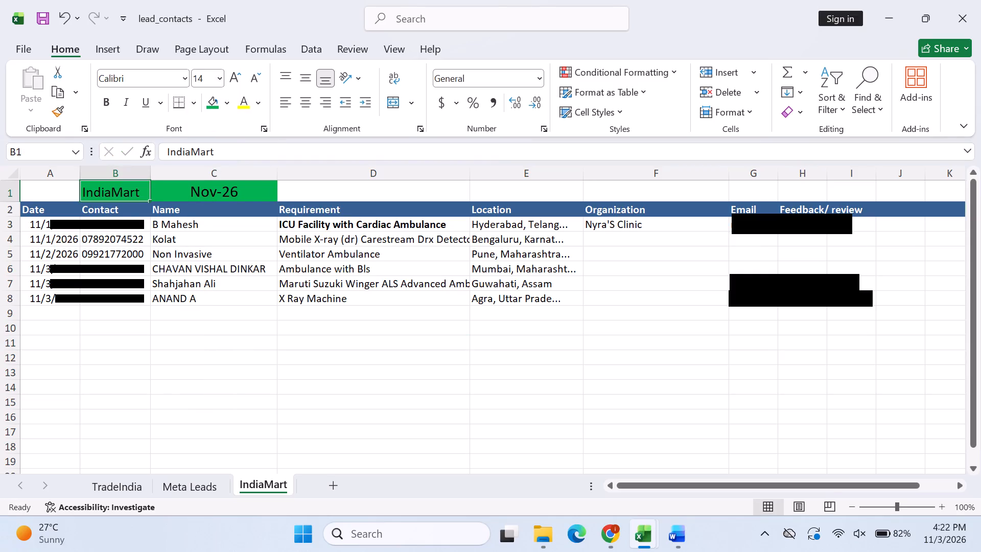
{"action": "left_click", "coordinate": [245, 104]}
{"action": "left_click", "coordinate": [299, 340]}
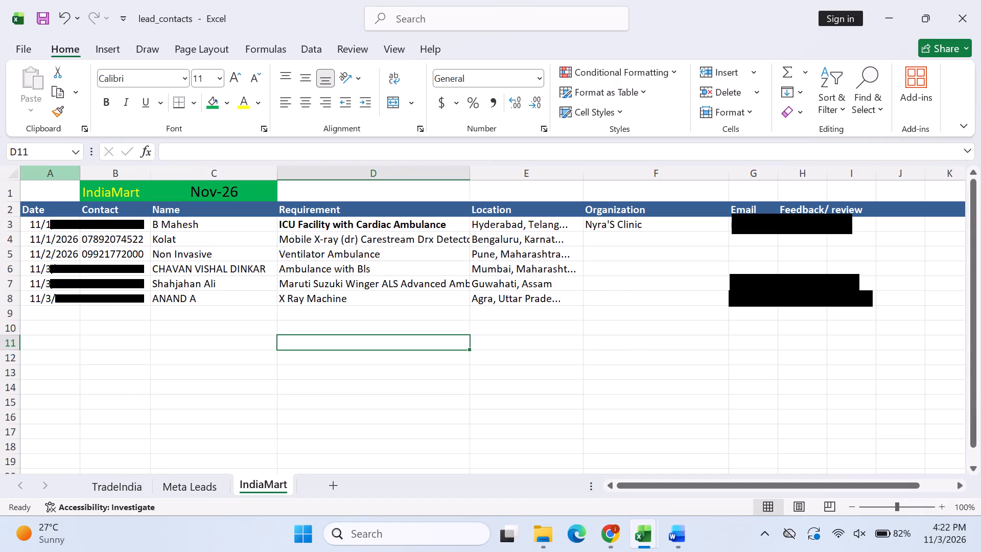
On the Meta Leads sheet, change the fill of the Oct-26 heading in D1 to the same darker green.
{"action": "left_click", "coordinate": [111, 487]}
{"action": "left_click", "coordinate": [176, 488]}
{"action": "scroll", "coordinate": [443, 289], "scroll_direction": "up", "scroll_amount": 3}
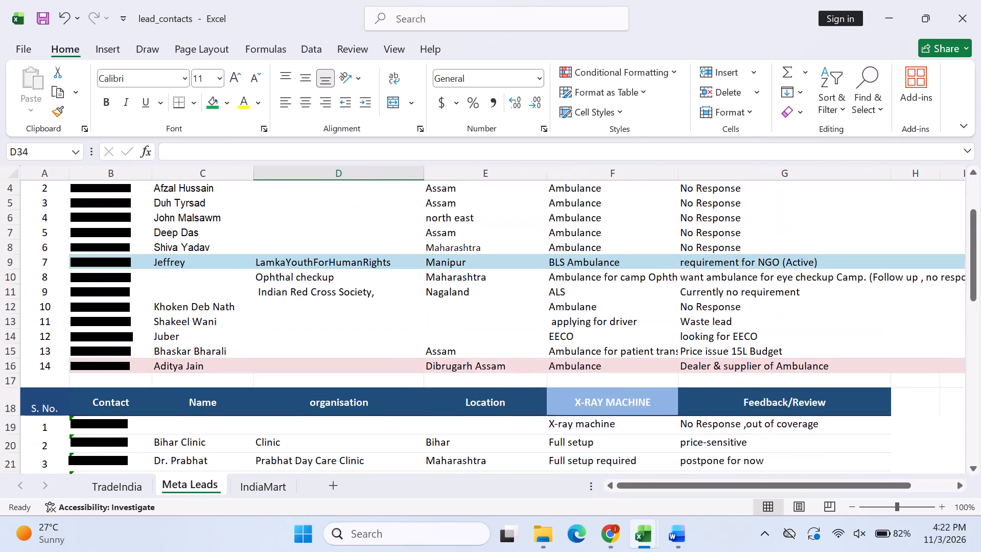
{"action": "scroll", "coordinate": [443, 289], "scroll_direction": "up", "scroll_amount": 10}
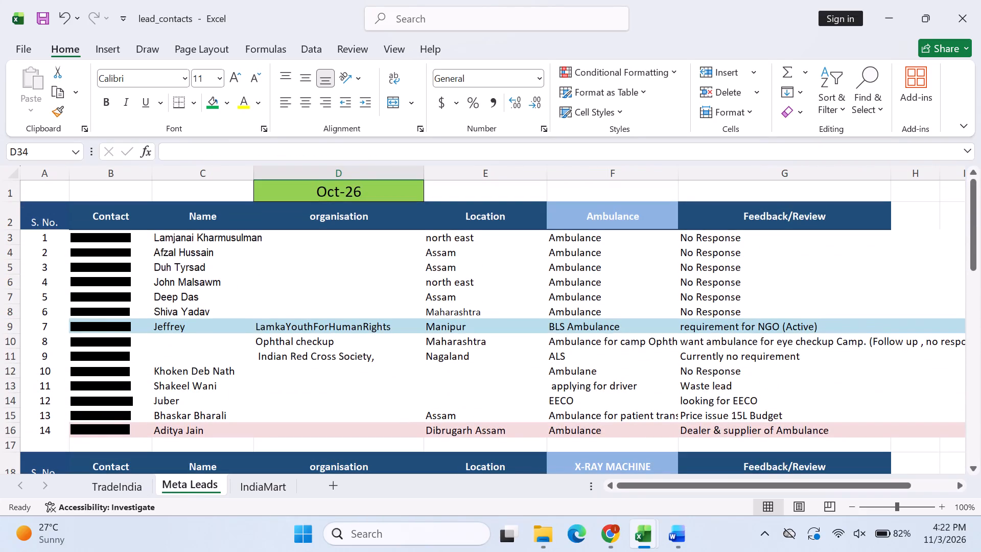
{"action": "left_click", "coordinate": [288, 187]}
{"action": "left_click", "coordinate": [205, 102]}
{"action": "left_click", "coordinate": [245, 279]}
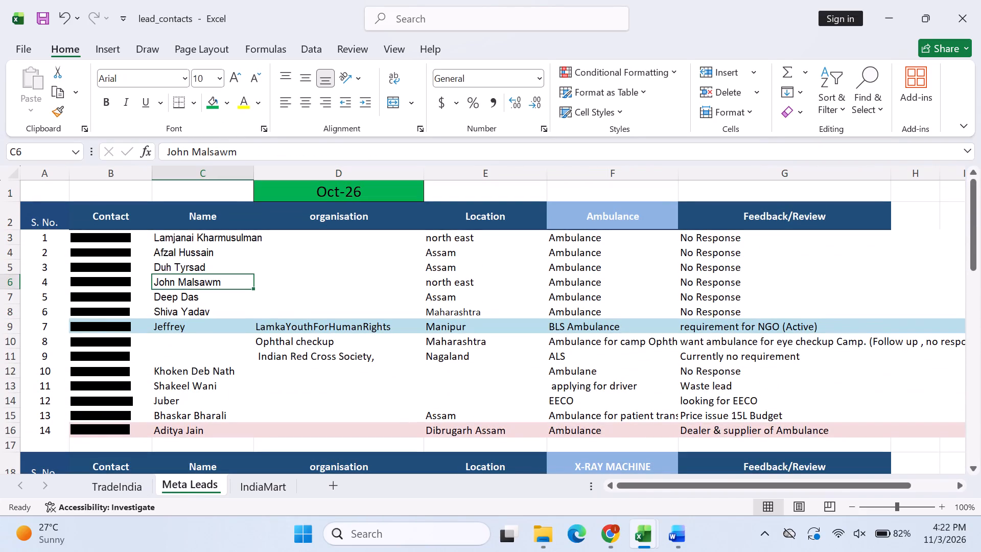
Enter the label Meta Leads in C1, beside the Oct-26 heading.
{"action": "scroll", "coordinate": [447, 381], "scroll_direction": "down", "scroll_amount": 3}
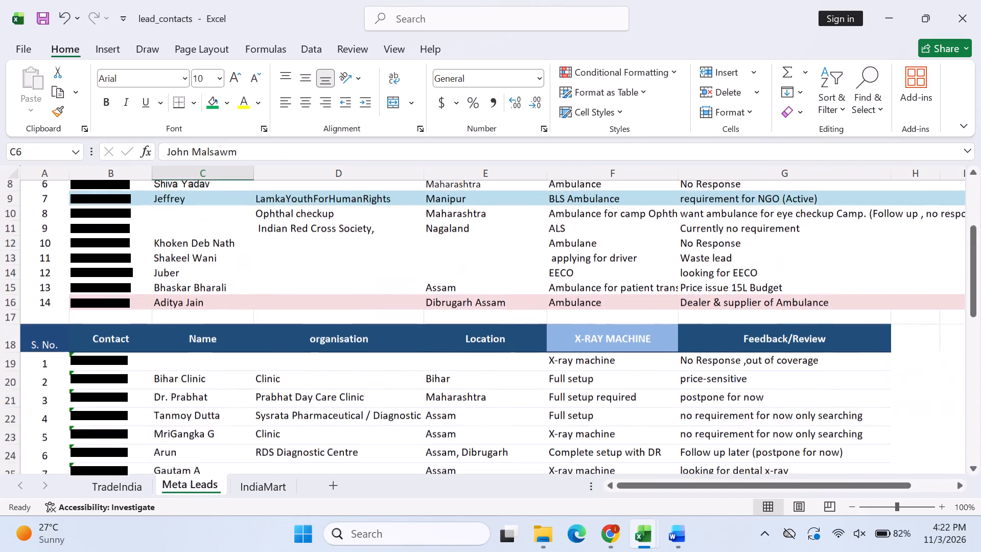
{"action": "scroll", "coordinate": [447, 381], "scroll_direction": "down", "scroll_amount": 5}
{"action": "scroll", "coordinate": [449, 380], "scroll_direction": "up", "scroll_amount": 5}
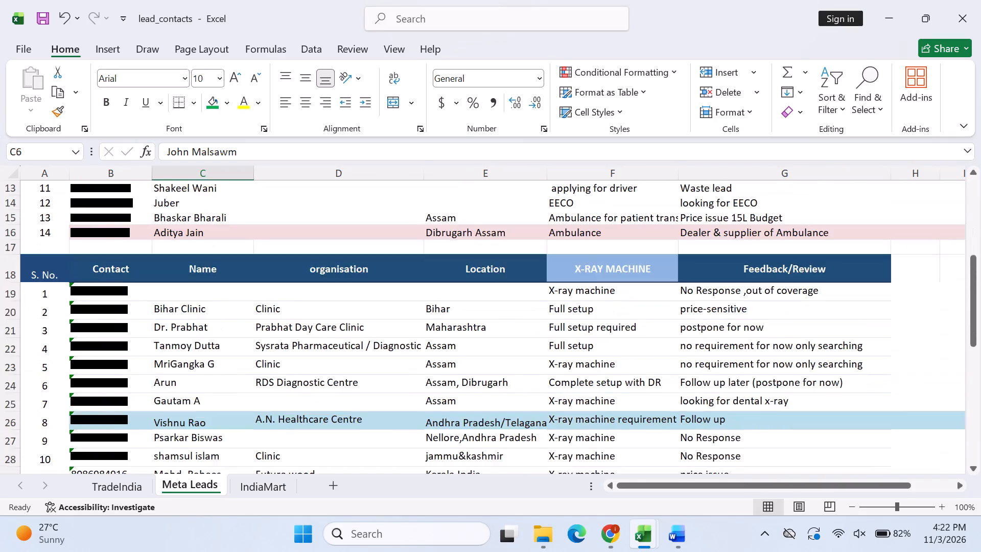
{"action": "scroll", "coordinate": [449, 380], "scroll_direction": "up", "scroll_amount": 8}
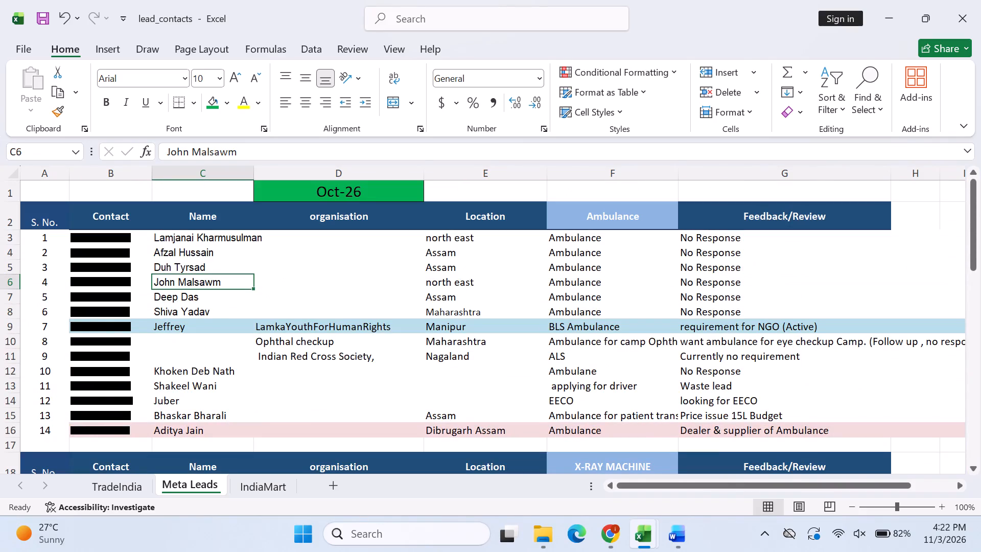
{"action": "left_click", "coordinate": [211, 190]}
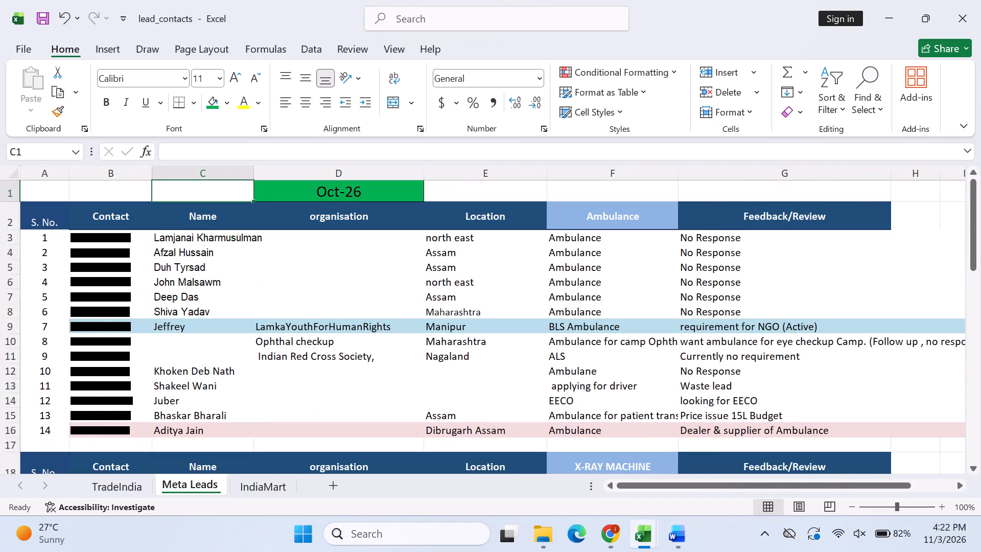
{"action": "key", "text": "m"}
{"action": "type", "text": "eta"}
{"action": "key", "text": "space"}
{"action": "key", "text": "l"}
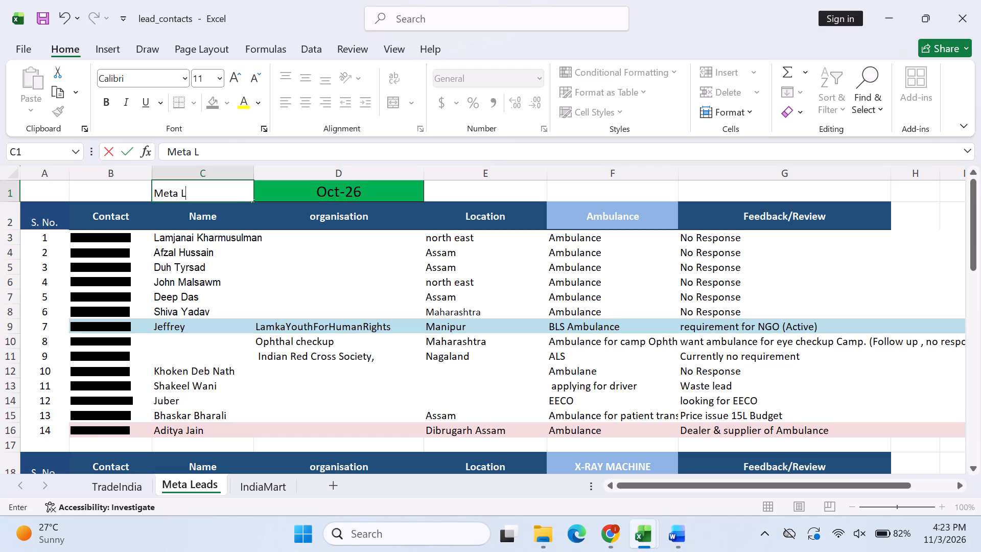
{"action": "type", "text": "eads"}
{"action": "left_click", "coordinate": [300, 334]}
Format the Meta Leads label in C1 with font size 16, a green fill and yellow font colour.
{"action": "left_click", "coordinate": [169, 193]}
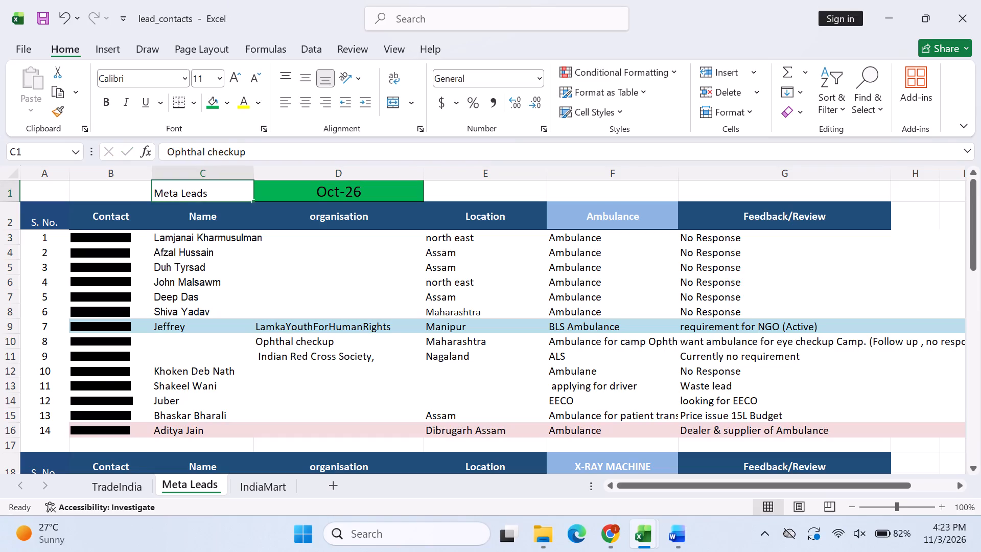
{"action": "left_click", "coordinate": [219, 72]}
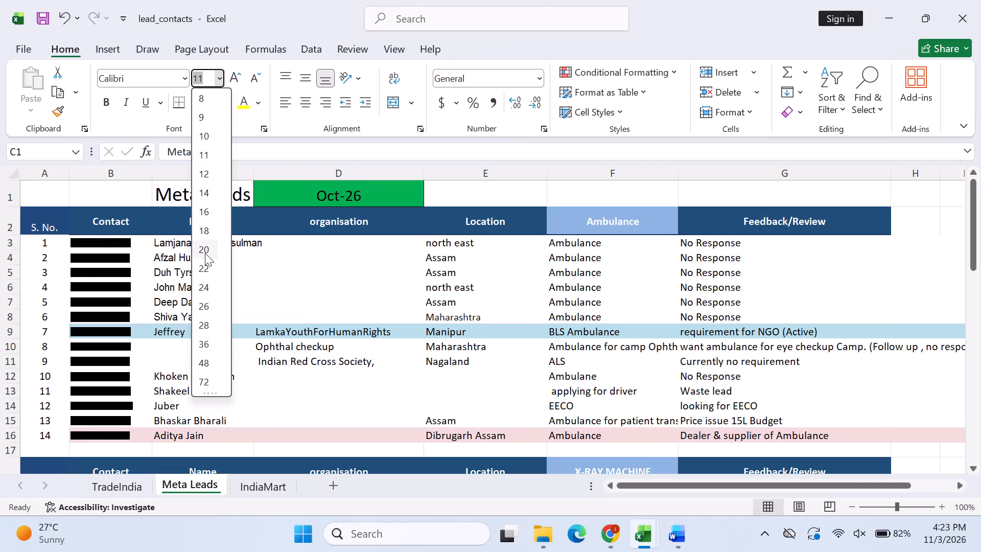
{"action": "left_click", "coordinate": [204, 210]}
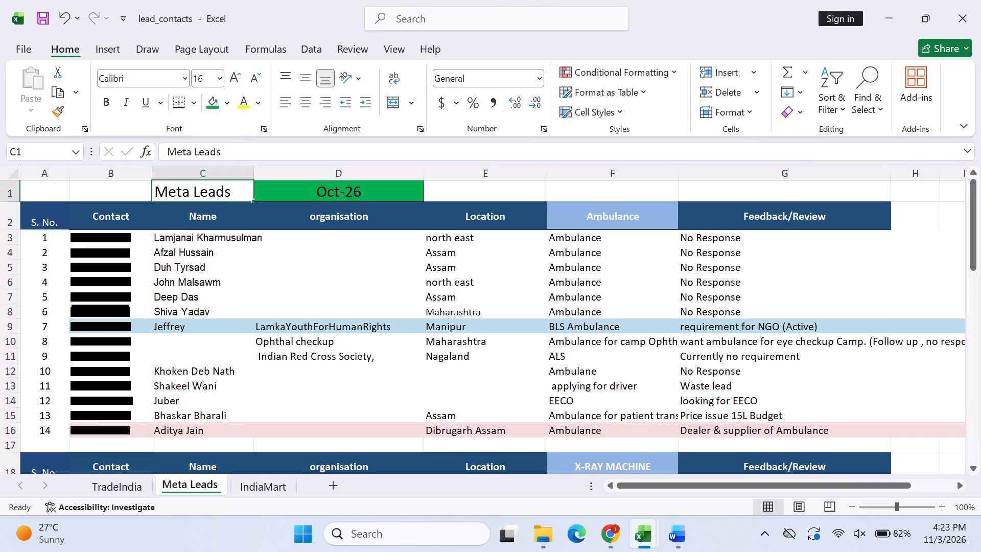
{"action": "left_click", "coordinate": [199, 190]}
{"action": "left_click", "coordinate": [215, 97]}
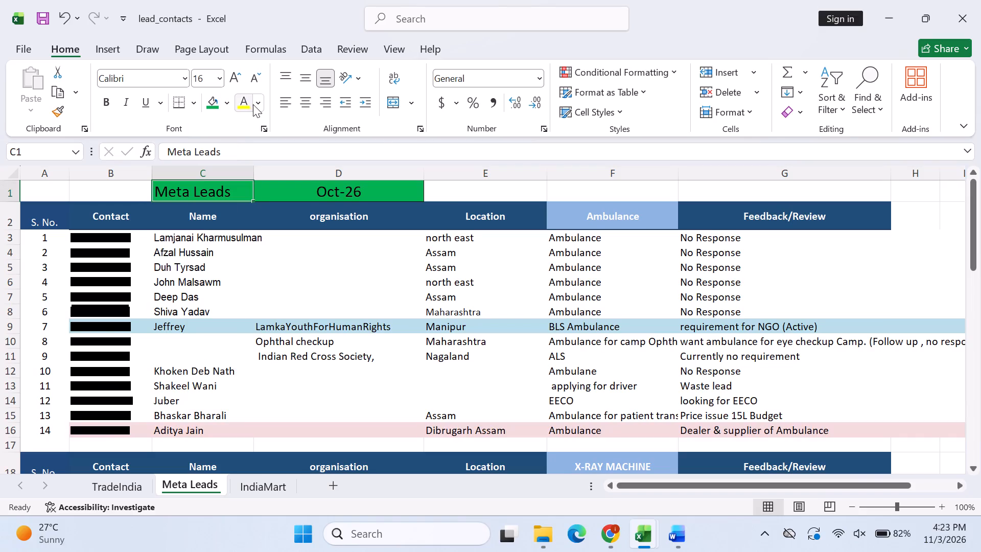
{"action": "left_click", "coordinate": [256, 104]}
{"action": "left_click", "coordinate": [241, 101]}
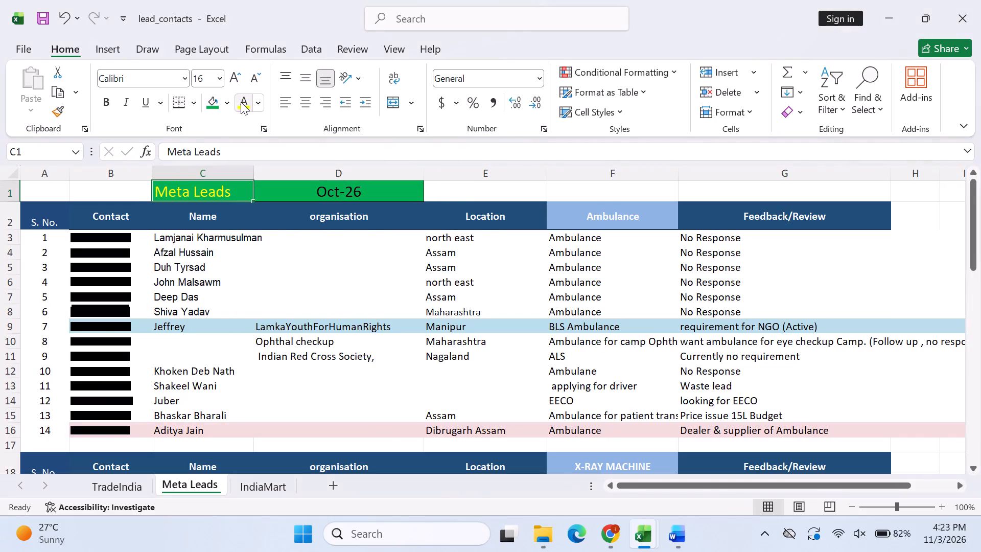
{"action": "left_click", "coordinate": [262, 244]}
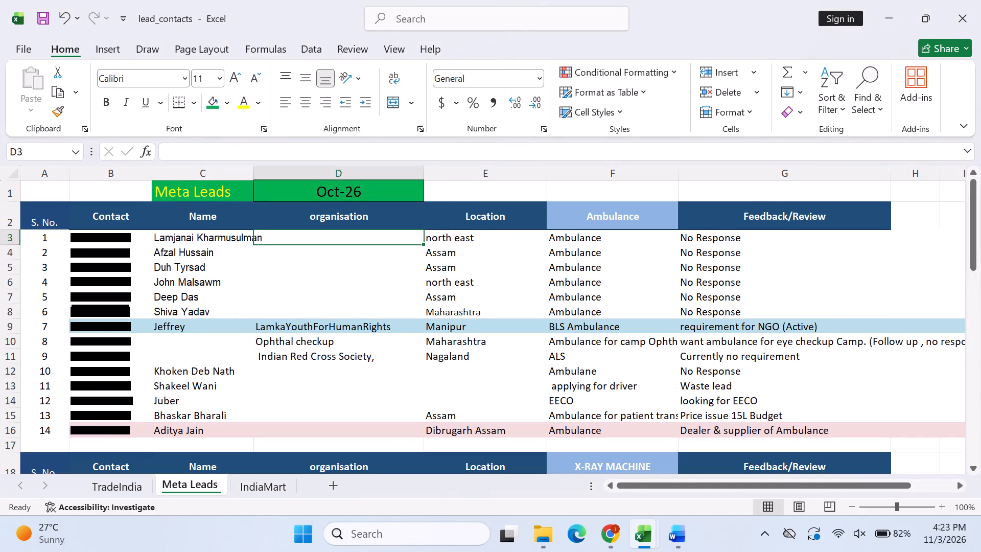
Change the fill of the Nov-26 heading in D45 of the Meta Leads sheet to the same darker green.
{"action": "scroll", "coordinate": [373, 304], "scroll_direction": "down", "scroll_amount": 2}
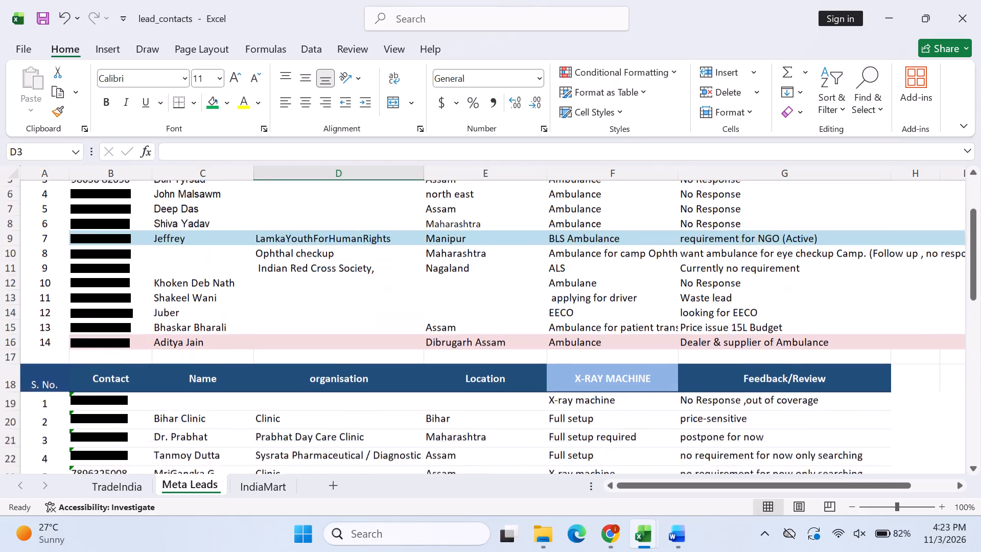
{"action": "scroll", "coordinate": [386, 308], "scroll_direction": "down", "scroll_amount": 10}
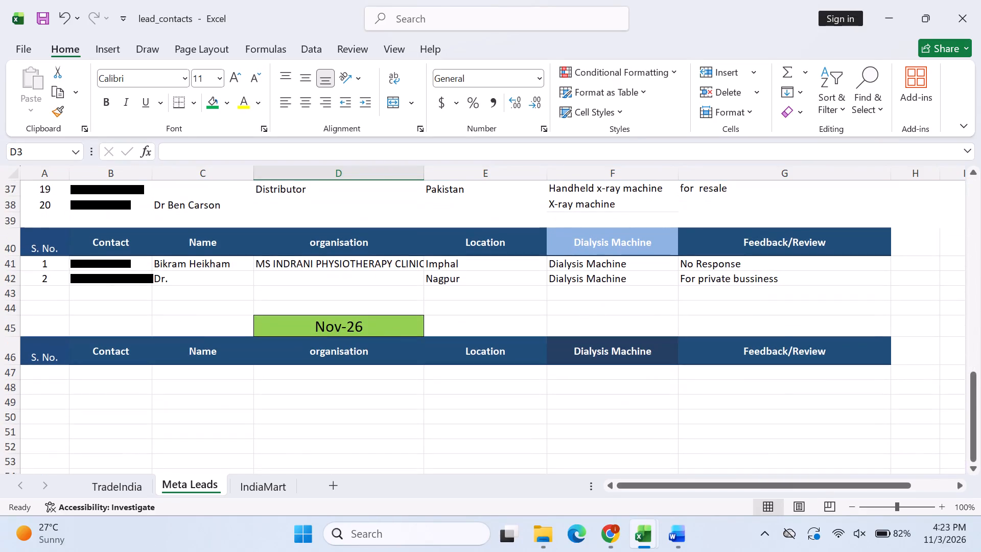
{"action": "left_click", "coordinate": [399, 330]}
{"action": "left_click", "coordinate": [212, 102]}
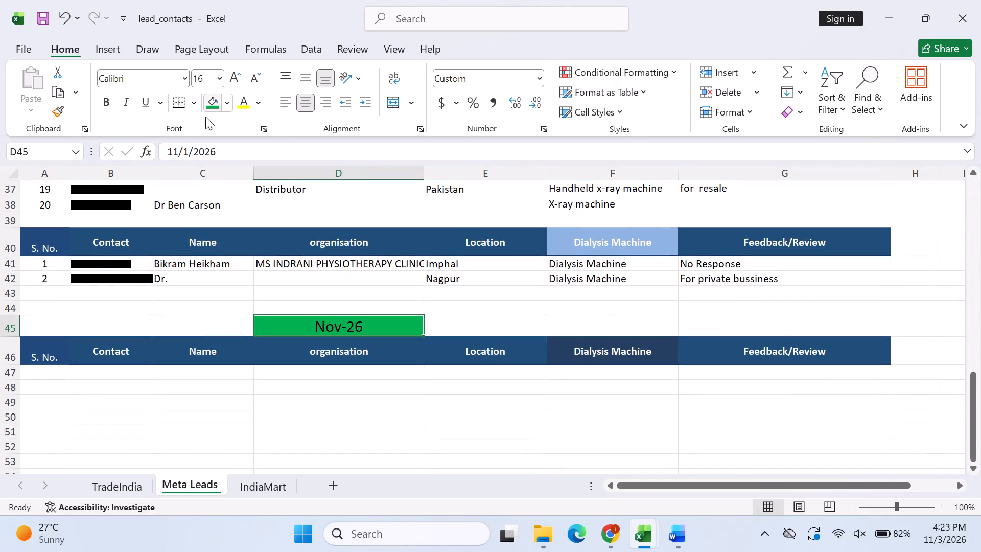
{"action": "left_click", "coordinate": [399, 395]}
{"action": "scroll", "coordinate": [337, 366], "scroll_direction": "up", "scroll_amount": 4}
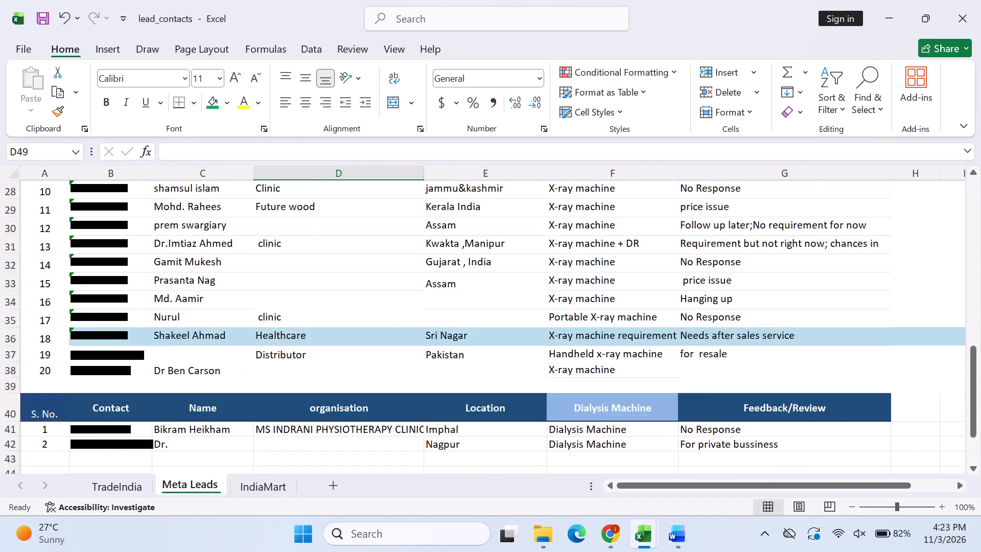
On the TradeIndia sheet, narrow the EmailID column F.
{"action": "scroll", "coordinate": [337, 366], "scroll_direction": "up", "scroll_amount": 14}
{"action": "scroll", "coordinate": [351, 366], "scroll_direction": "down", "scroll_amount": 4}
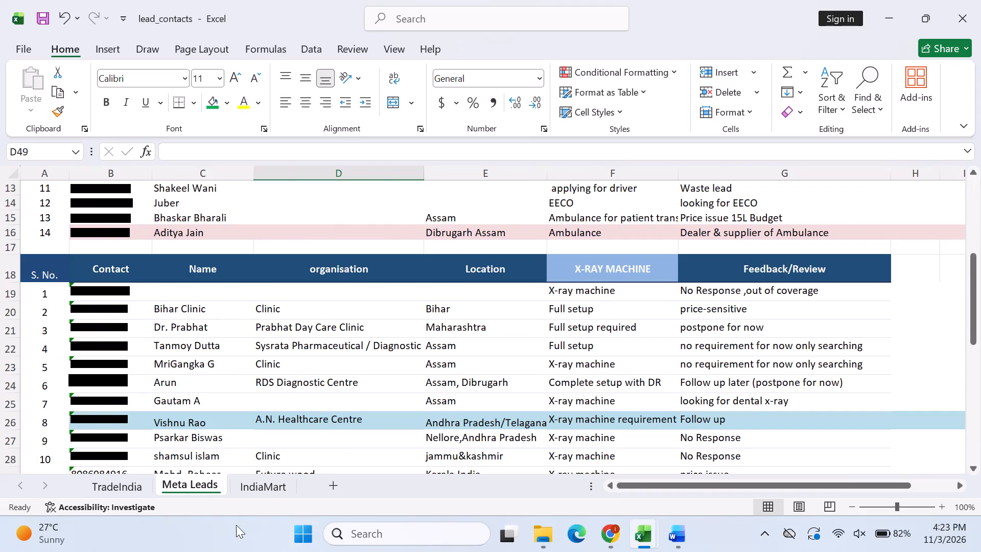
{"action": "left_click", "coordinate": [260, 478]}
{"action": "scroll", "coordinate": [274, 401], "scroll_direction": "up", "scroll_amount": 4}
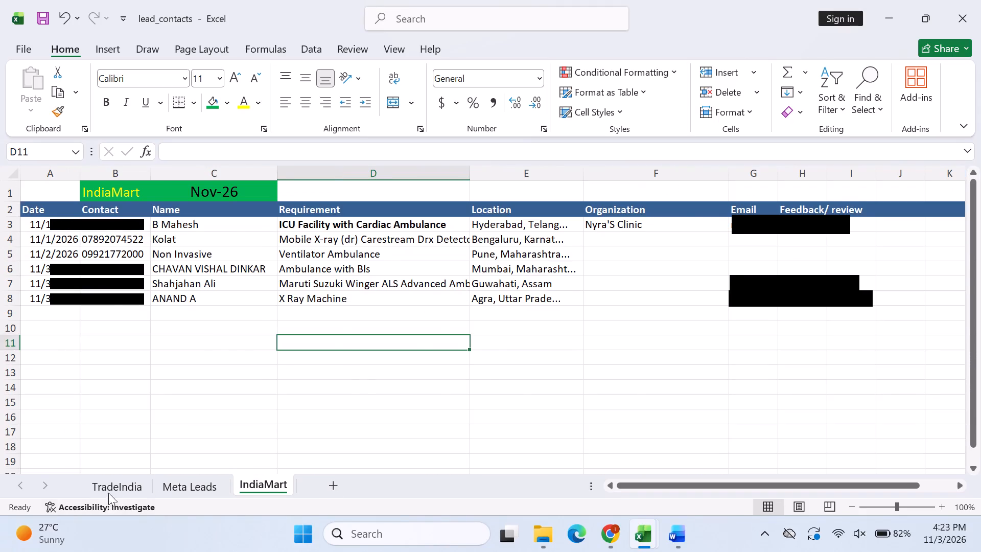
{"action": "left_click", "coordinate": [113, 487]}
{"action": "scroll", "coordinate": [164, 402], "scroll_direction": "up", "scroll_amount": 1}
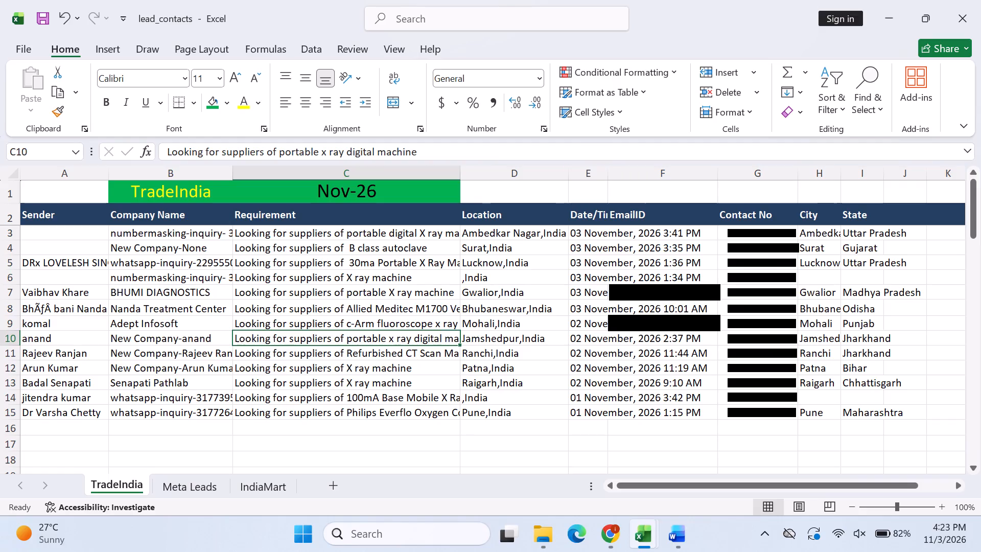
{"action": "left_click", "coordinate": [663, 180]}
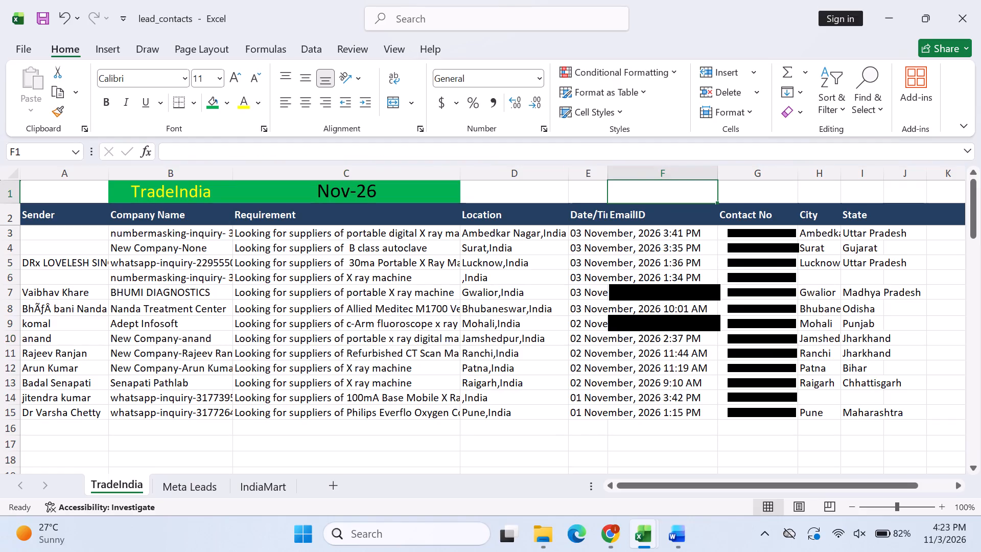
{"action": "left_click_drag", "start_coordinate": [717, 174], "coordinate": [670, 168]}
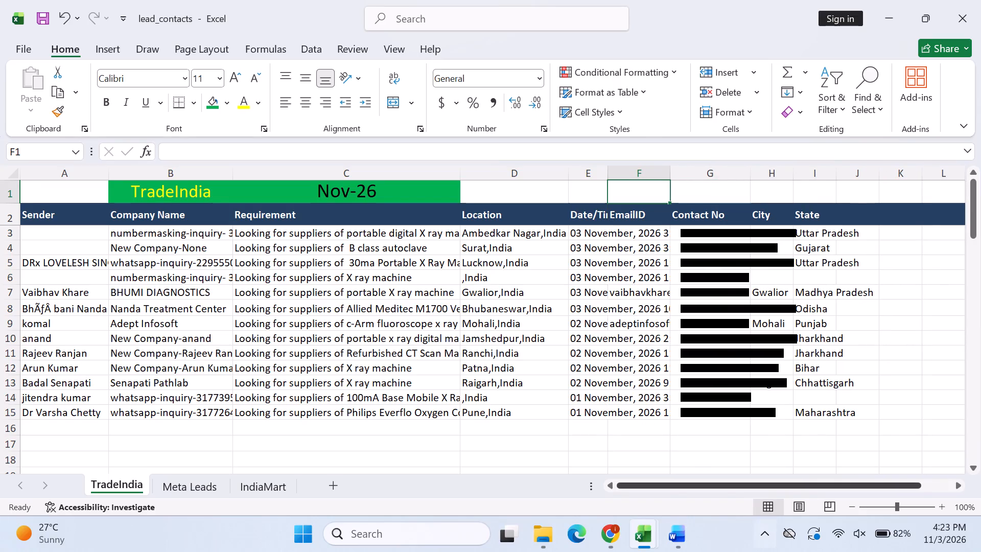
{"action": "left_click", "coordinate": [587, 178]}
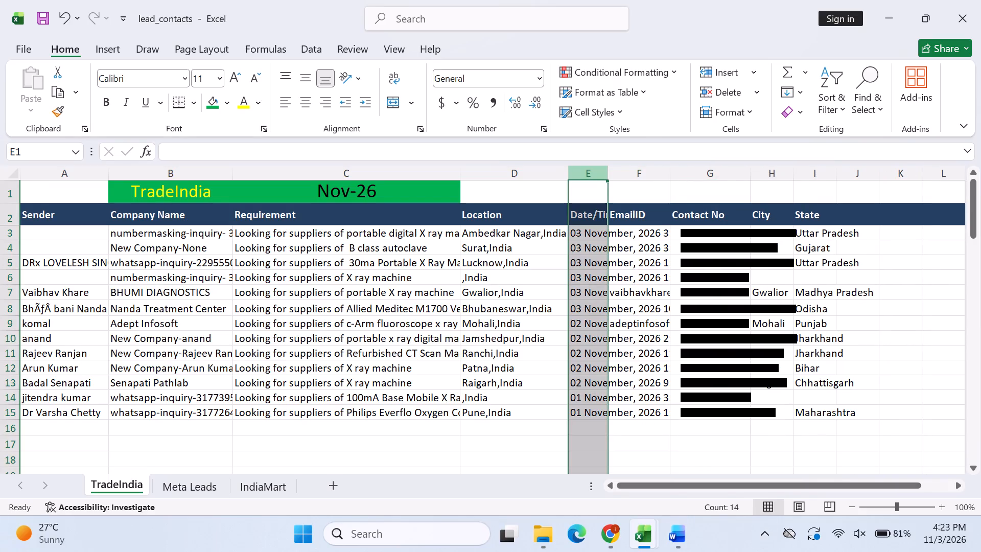
{"action": "left_click", "coordinate": [630, 251]}
{"action": "left_click", "coordinate": [628, 241]}
{"action": "left_click", "coordinate": [629, 231]}
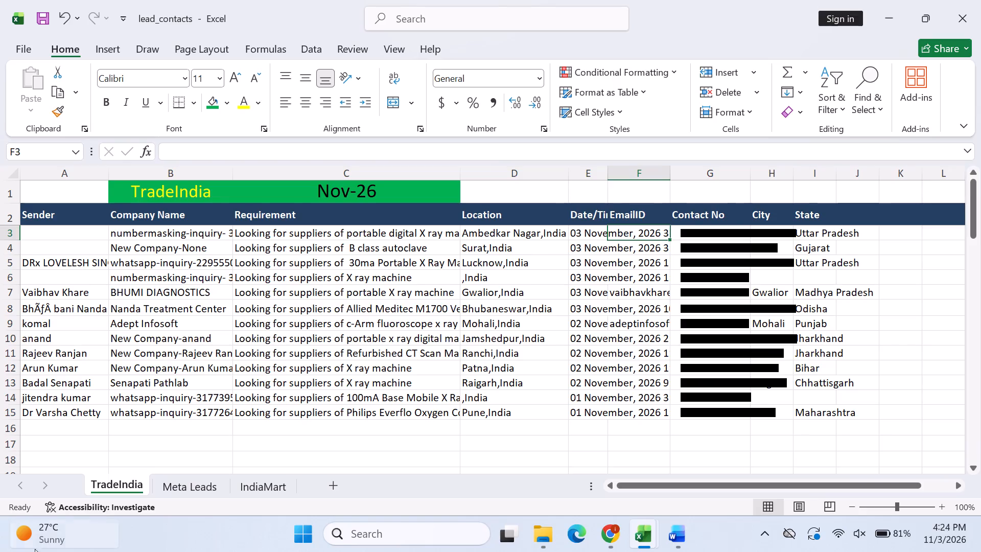
Save the workbook while checking the IndiaMart, Meta Leads and TradeIndia sheets in turn.
{"action": "left_click", "coordinate": [173, 487]}
{"action": "left_click", "coordinate": [247, 491]}
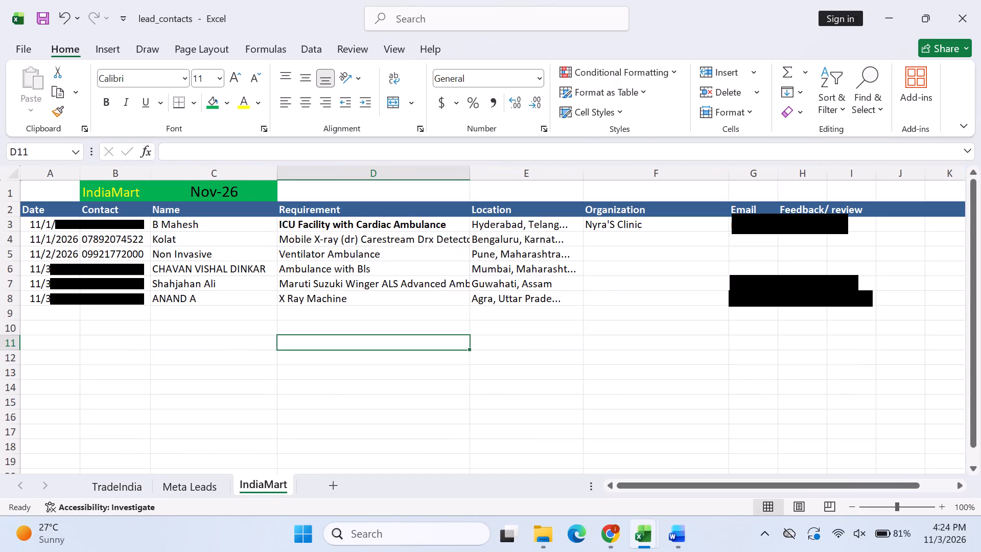
{"action": "scroll", "coordinate": [262, 377], "scroll_direction": "up", "scroll_amount": 1}
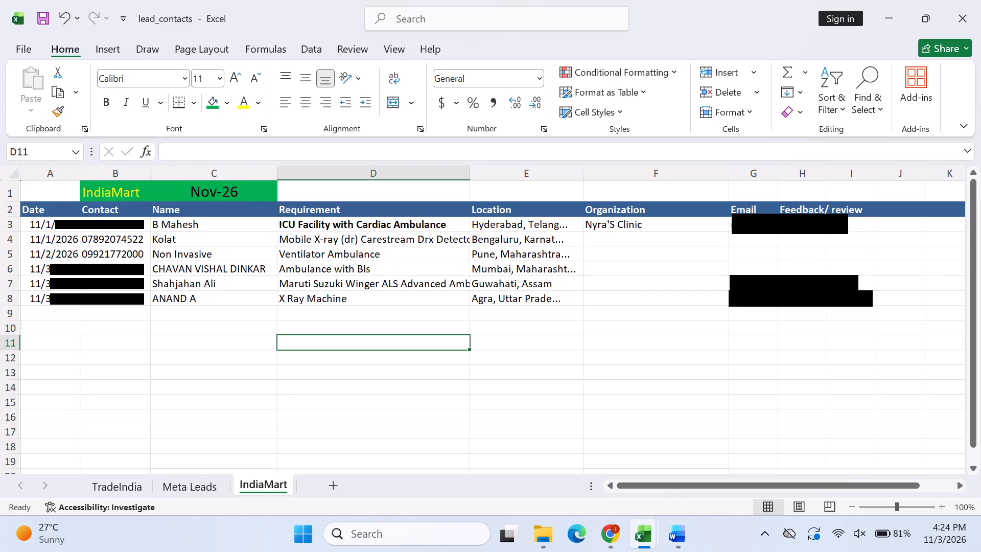
{"action": "key", "text": "ctrl+s"}
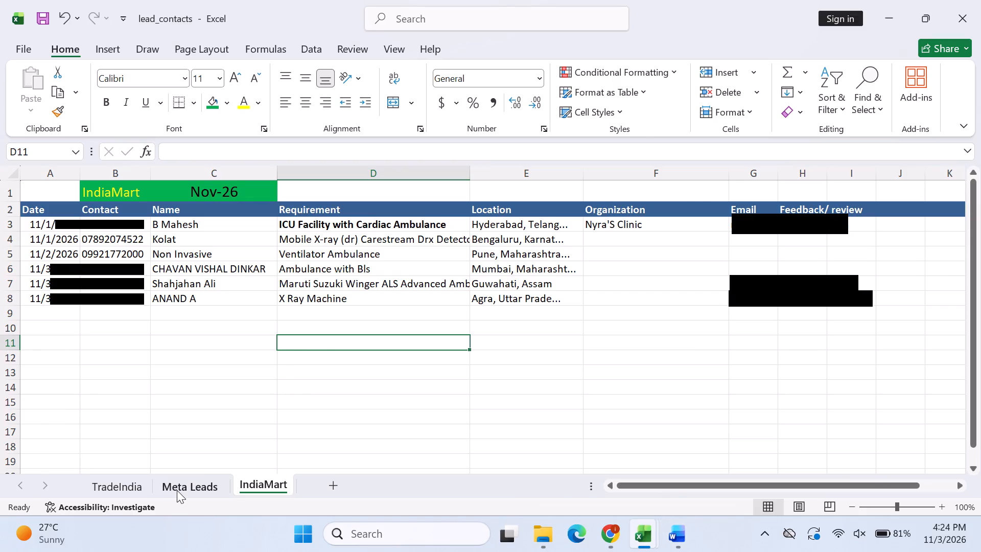
{"action": "left_click", "coordinate": [177, 490]}
{"action": "key", "text": "ctrl+s"}
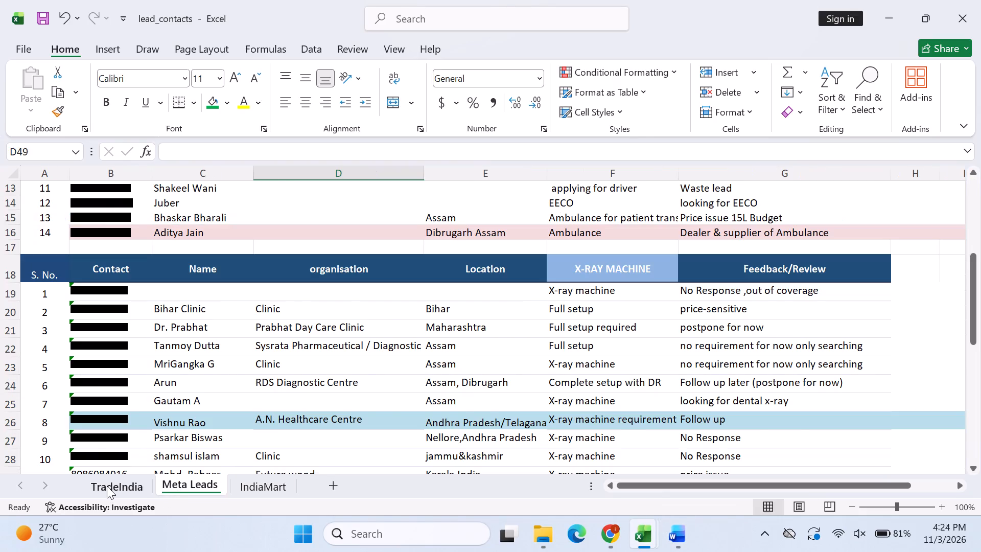
{"action": "left_click", "coordinate": [107, 486]}
{"action": "key", "text": "ctrl+s"}
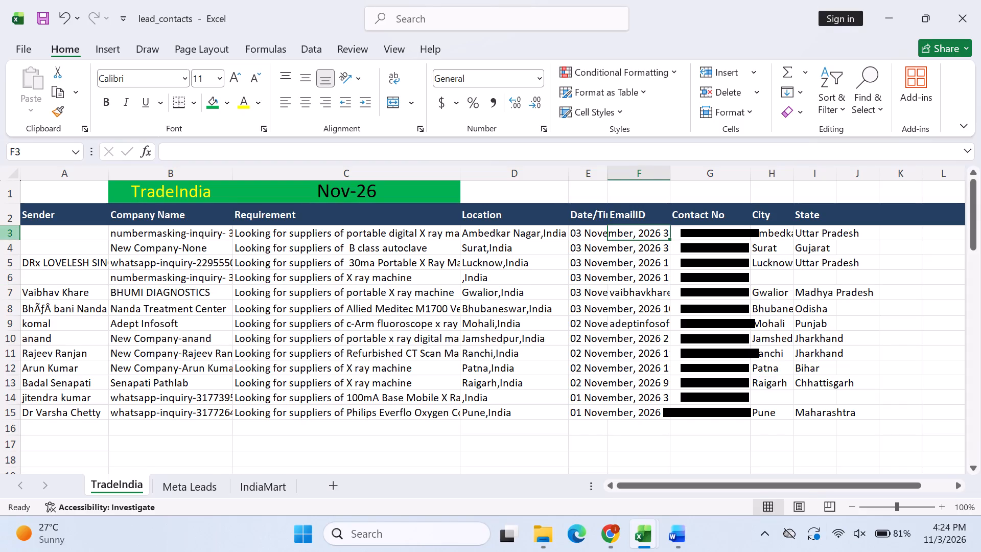
On the TradeIndia sheet, move the 02 November enquiries from rows 9–13 to rows 16–20, below the 01 November enquiries.
{"action": "left_click_drag", "start_coordinate": [12, 231], "coordinate": [10, 300]}
{"action": "left_click", "coordinate": [179, 366]}
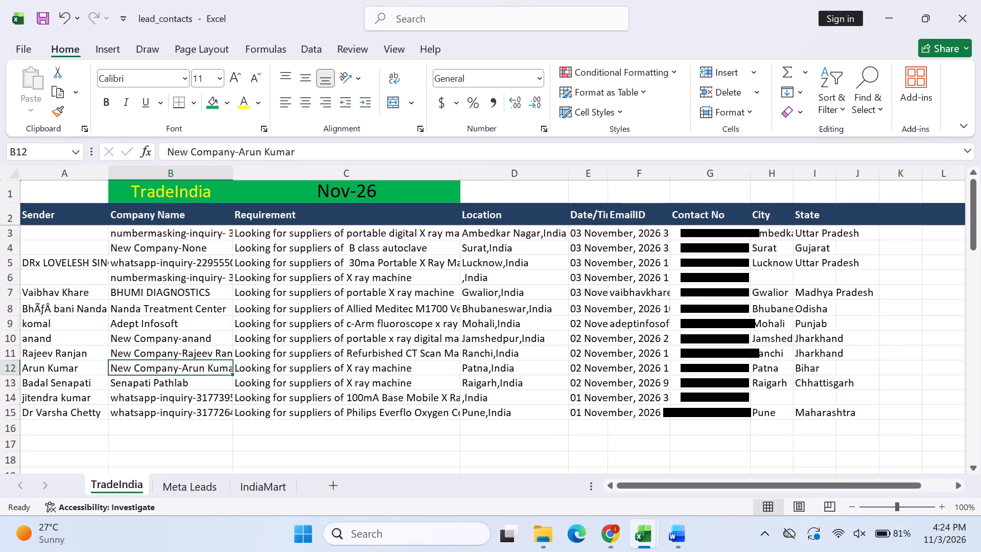
{"action": "left_click_drag", "start_coordinate": [11, 322], "coordinate": [7, 343]}
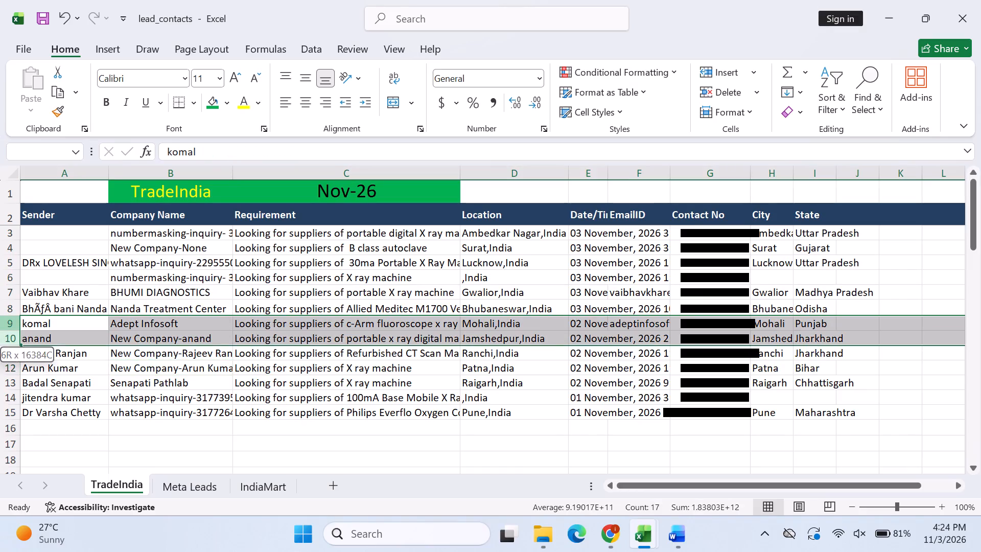
{"action": "left_click_drag", "start_coordinate": [7, 343], "coordinate": [2, 381]}
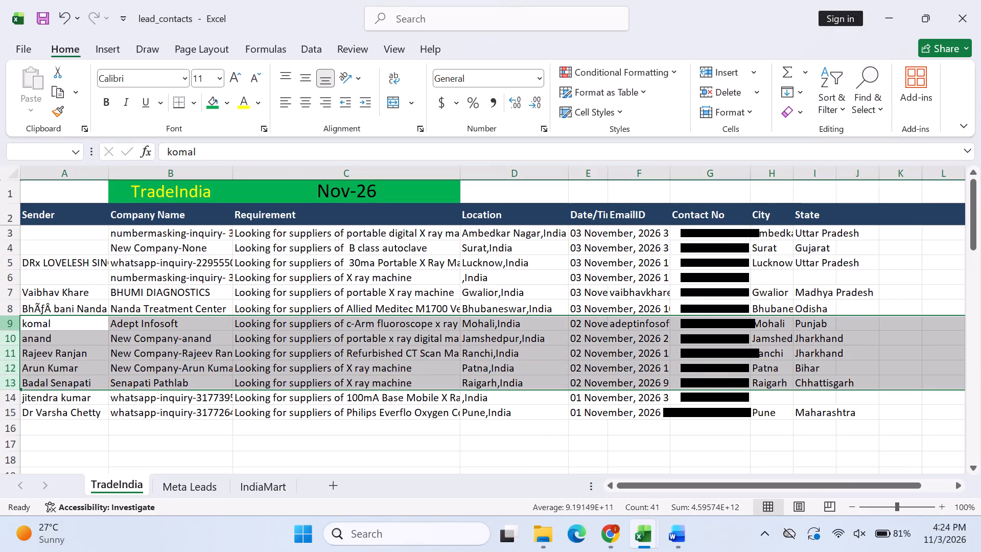
{"action": "key", "text": "ctrl+c"}
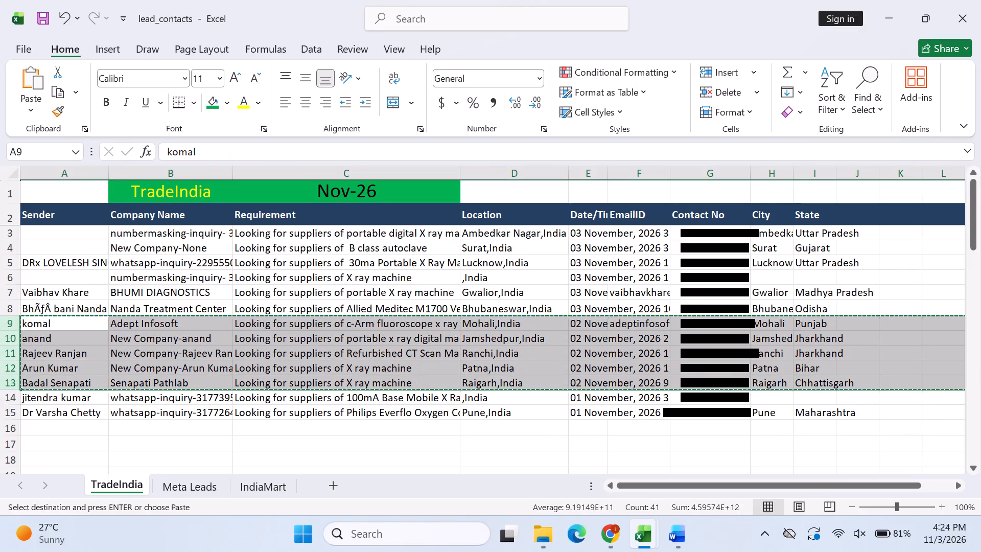
{"action": "key", "text": "ctrl+x"}
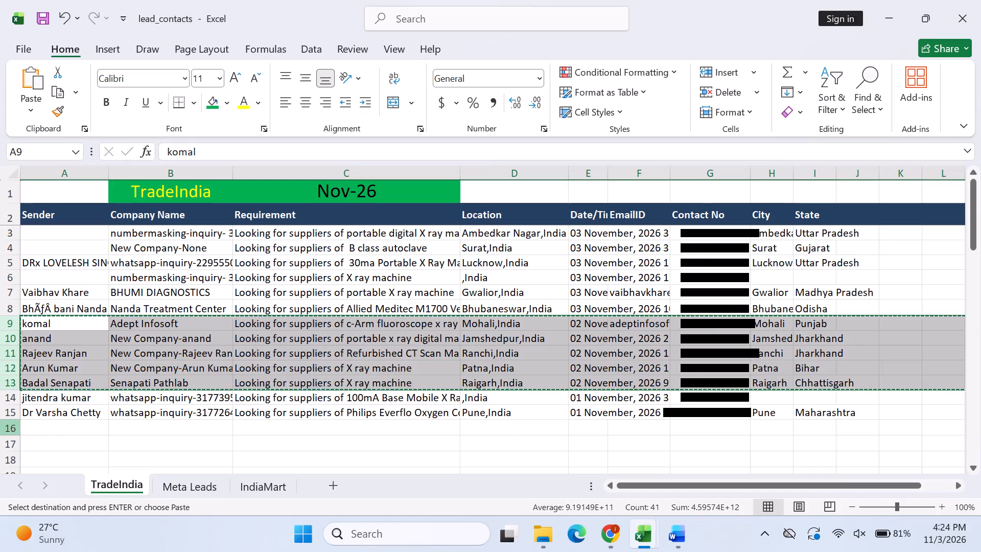
{"action": "left_click", "coordinate": [9, 431]}
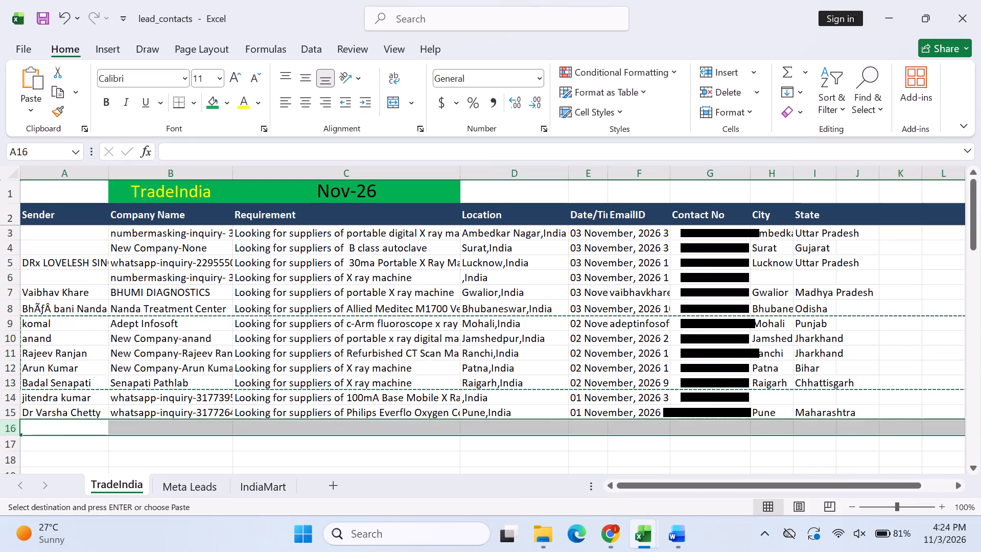
{"action": "scroll", "coordinate": [288, 343], "scroll_direction": "down", "scroll_amount": 2}
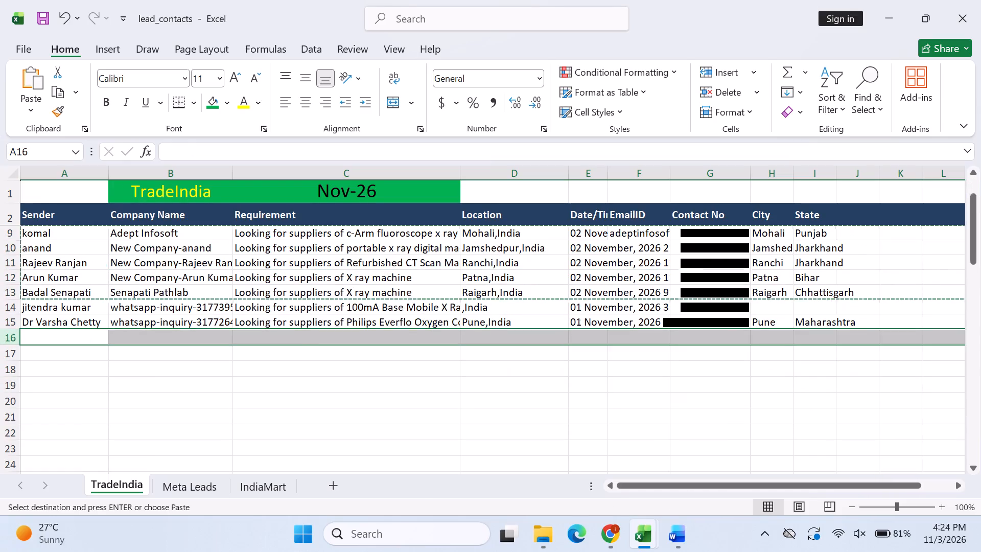
{"action": "left_click", "coordinate": [109, 385]}
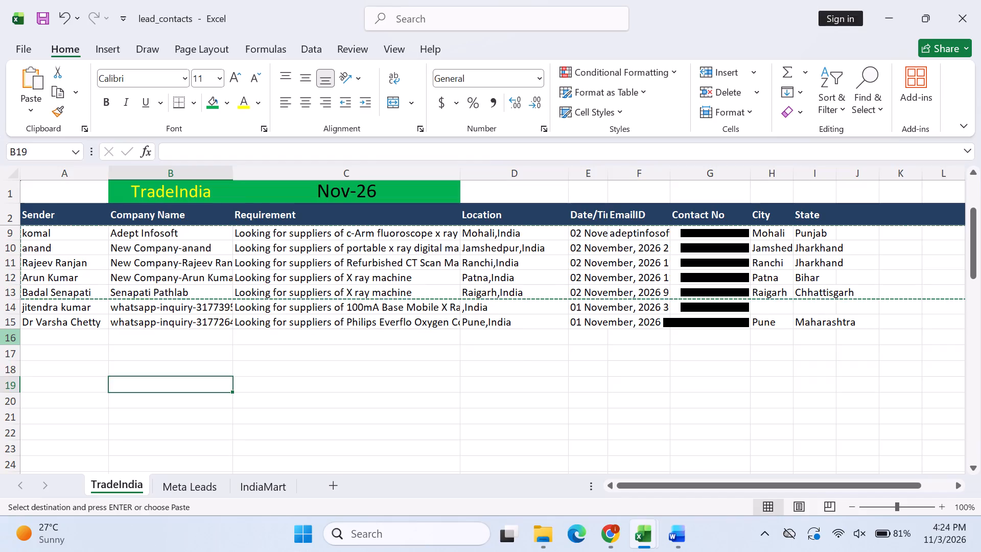
{"action": "left_click_drag", "start_coordinate": [9, 334], "coordinate": [8, 385]}
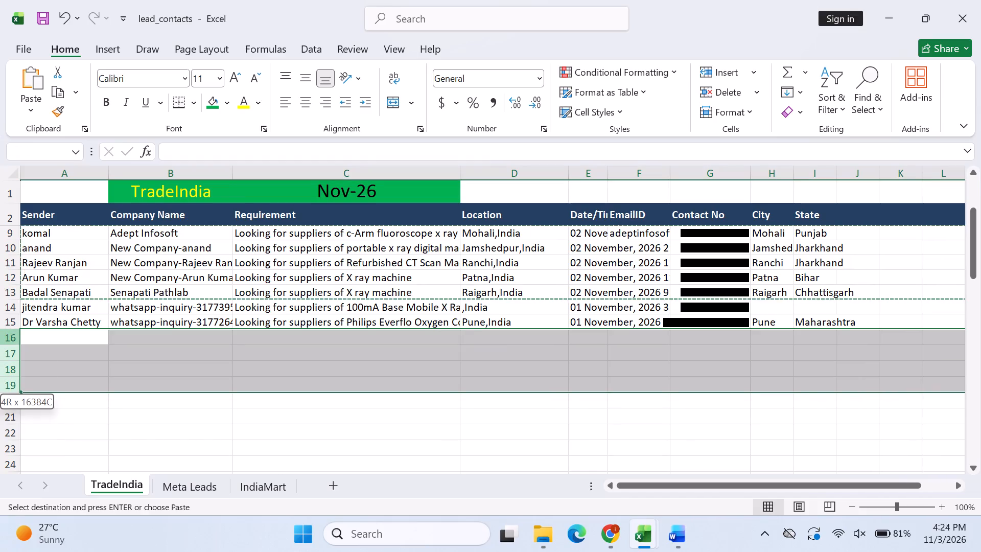
{"action": "left_click_drag", "start_coordinate": [8, 385], "coordinate": [9, 399]}
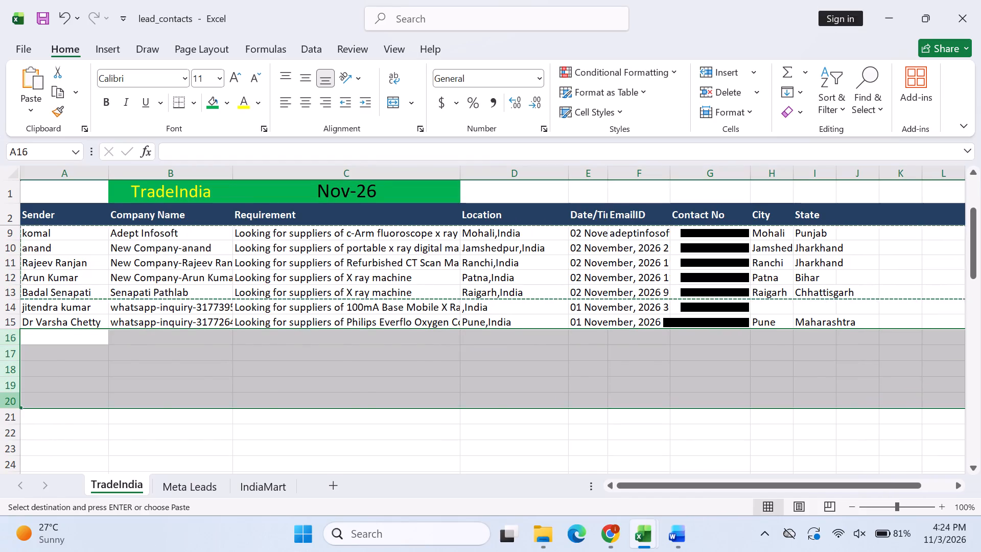
{"action": "key", "text": "ctrl+v"}
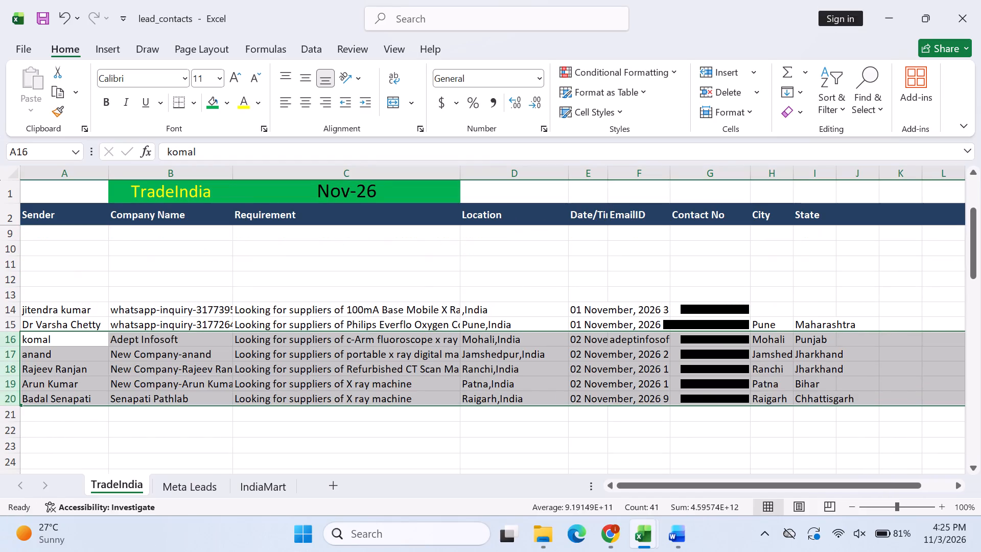
Move the 03 November enquiries from rows 3–8 of the TradeIndia sheet to rows 21–26, below the 02 November enquiries.
{"action": "scroll", "coordinate": [322, 365], "scroll_direction": "up", "scroll_amount": 3}
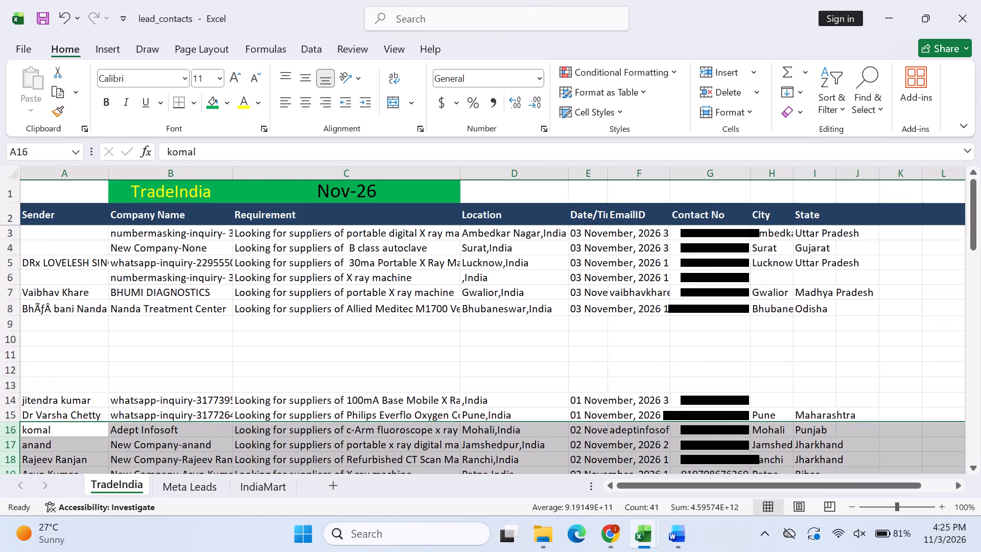
{"action": "scroll", "coordinate": [322, 365], "scroll_direction": "up", "scroll_amount": 1}
{"action": "left_click_drag", "start_coordinate": [9, 235], "coordinate": [8, 304]}
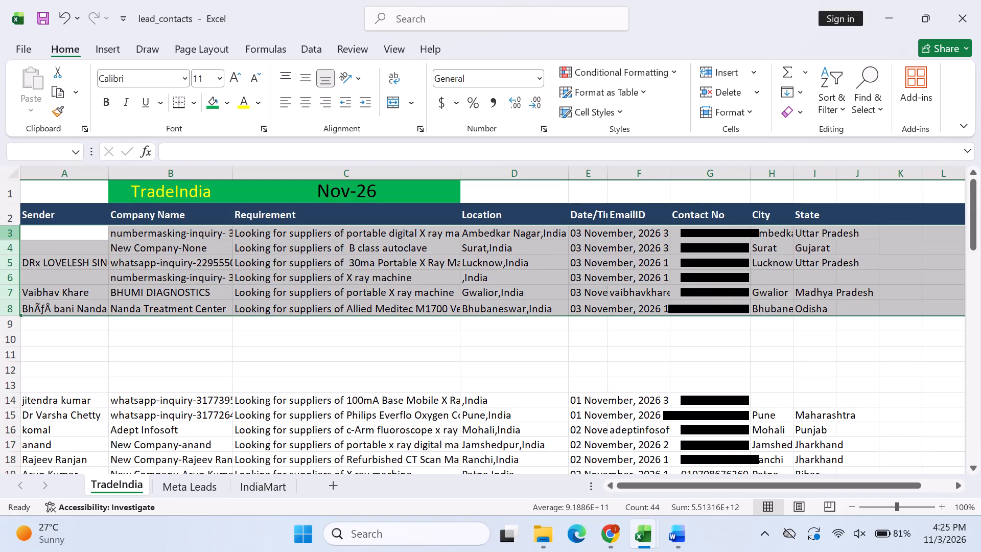
{"action": "key", "text": "ctrl+x"}
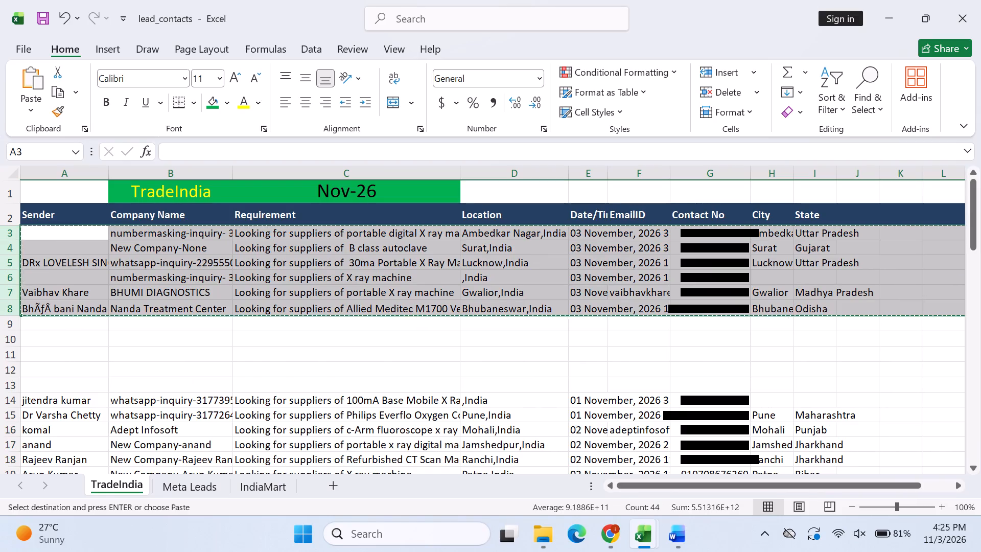
{"action": "scroll", "coordinate": [351, 334], "scroll_direction": "down", "scroll_amount": 4}
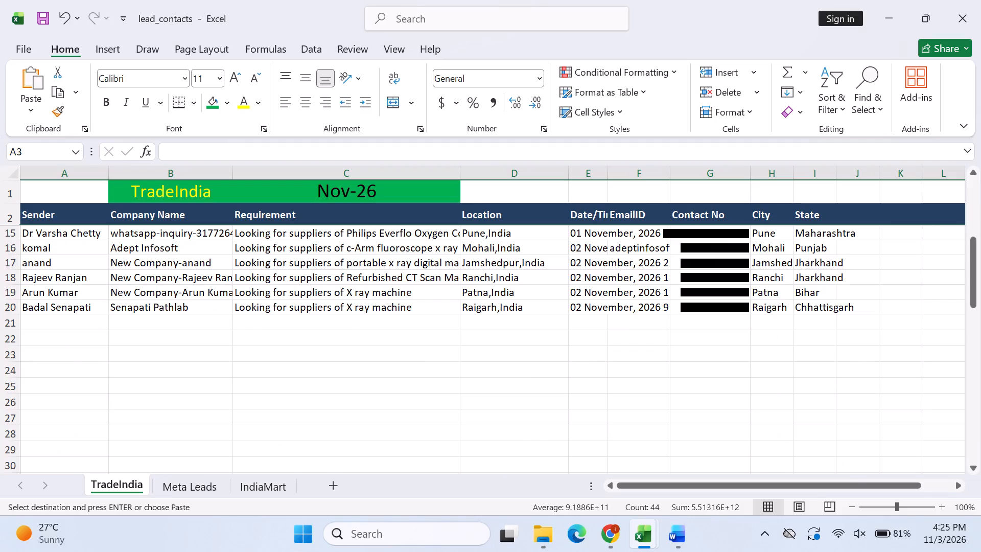
{"action": "scroll", "coordinate": [101, 349], "scroll_direction": "up", "scroll_amount": 12}
{"action": "scroll", "coordinate": [203, 336], "scroll_direction": "down", "scroll_amount": 3}
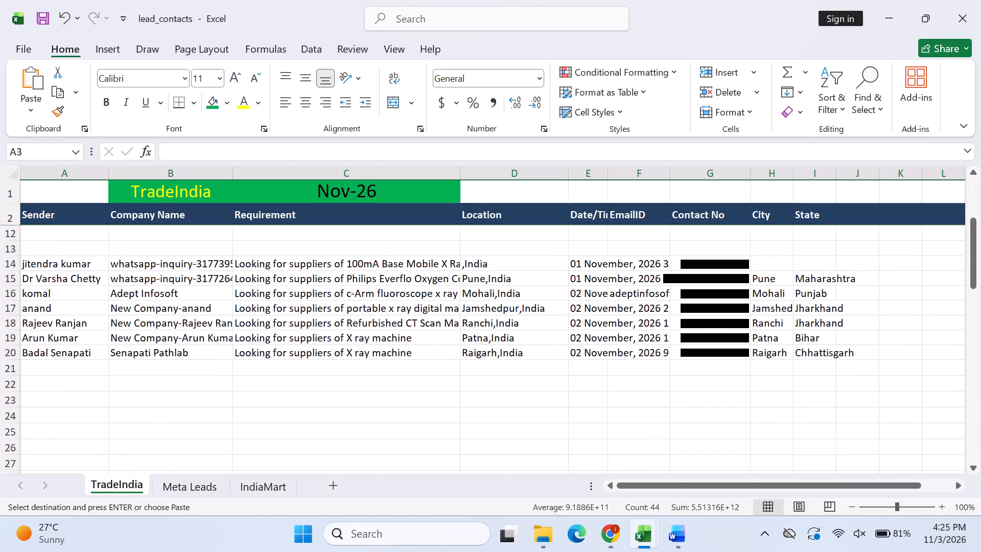
{"action": "scroll", "coordinate": [203, 336], "scroll_direction": "up", "scroll_amount": 12}
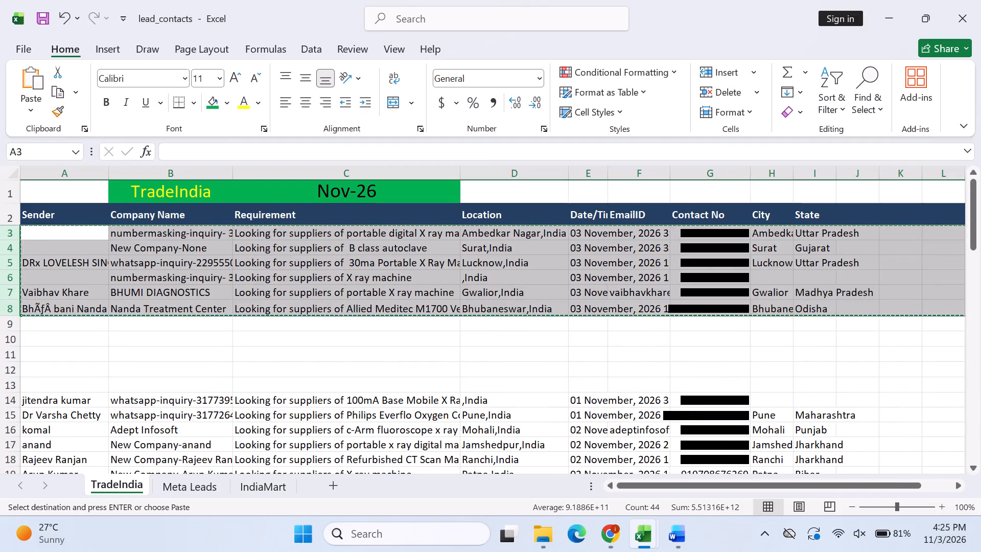
{"action": "scroll", "coordinate": [263, 344], "scroll_direction": "down", "scroll_amount": 2}
{"action": "scroll", "coordinate": [312, 340], "scroll_direction": "down", "scroll_amount": 3}
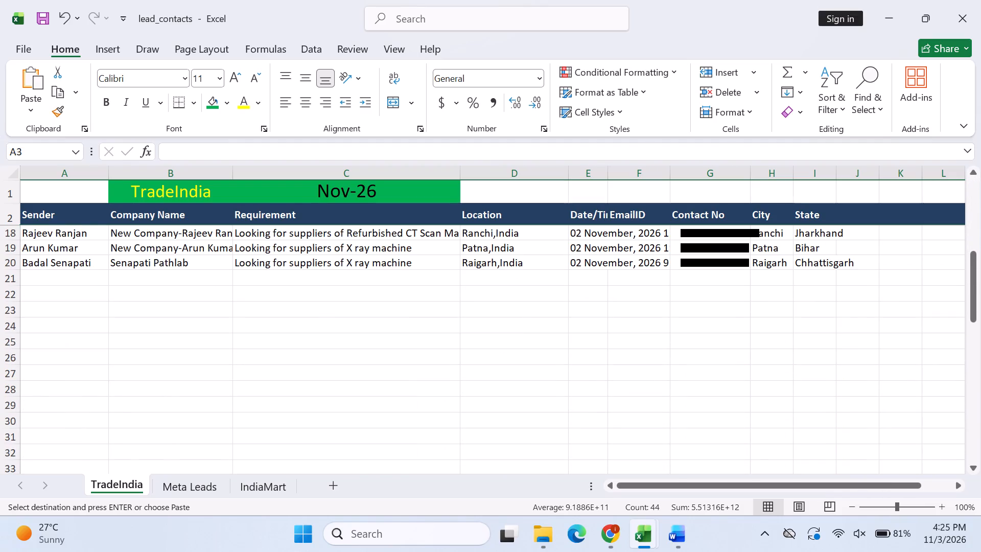
{"action": "left_click_drag", "start_coordinate": [9, 278], "coordinate": [8, 306]}
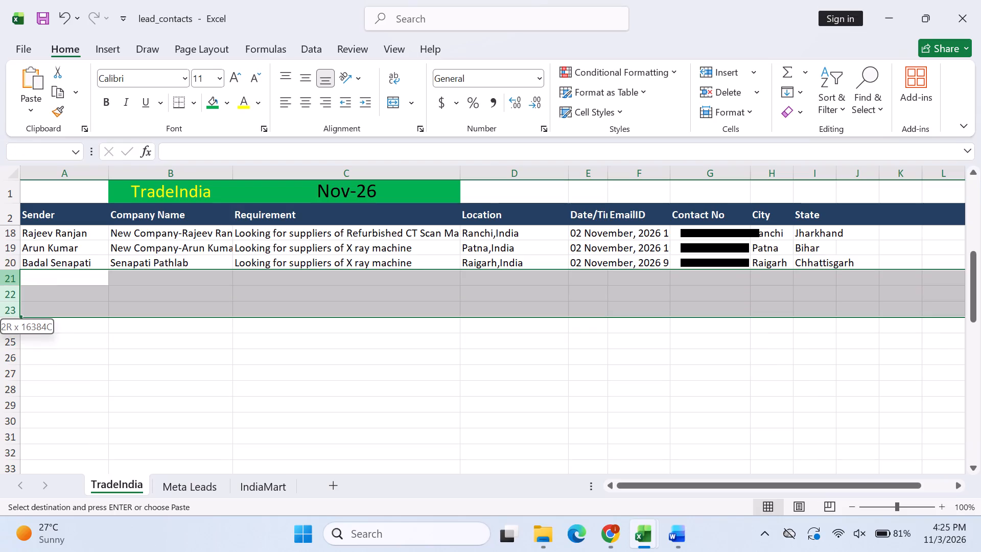
{"action": "left_click_drag", "start_coordinate": [8, 306], "coordinate": [7, 346]}
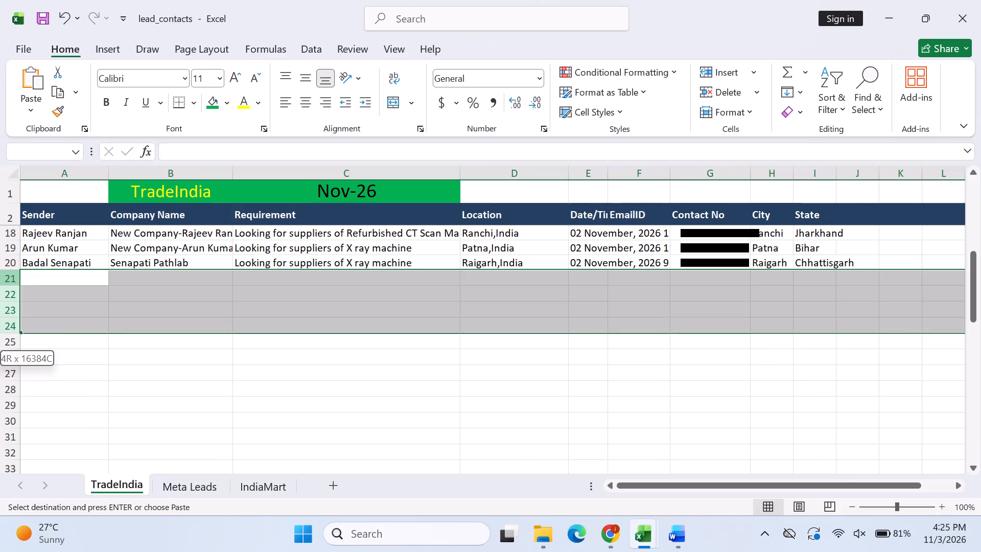
{"action": "left_click_drag", "start_coordinate": [7, 346], "coordinate": [6, 361]}
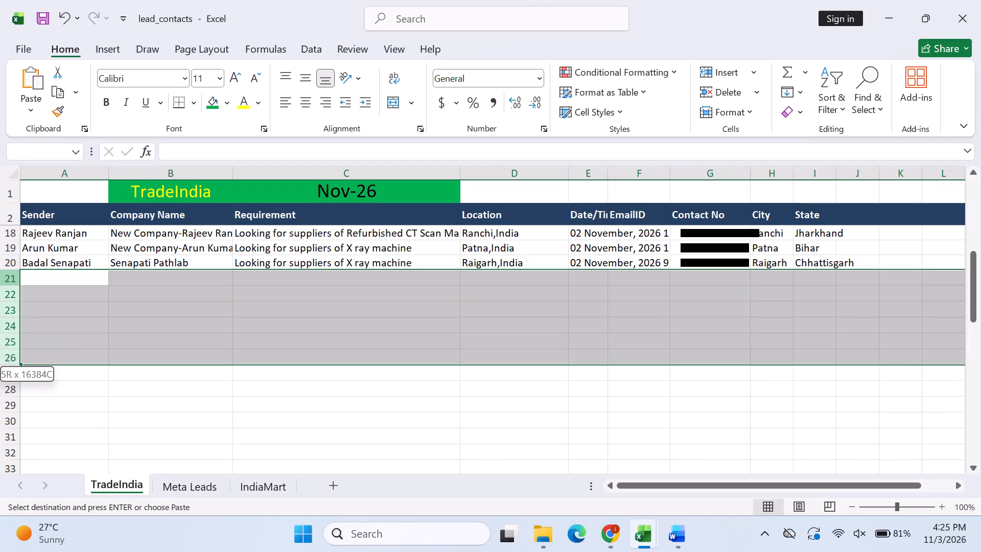
{"action": "left_click_drag", "start_coordinate": [6, 361], "coordinate": [5, 373]}
{"action": "key", "text": "ctrl+v"}
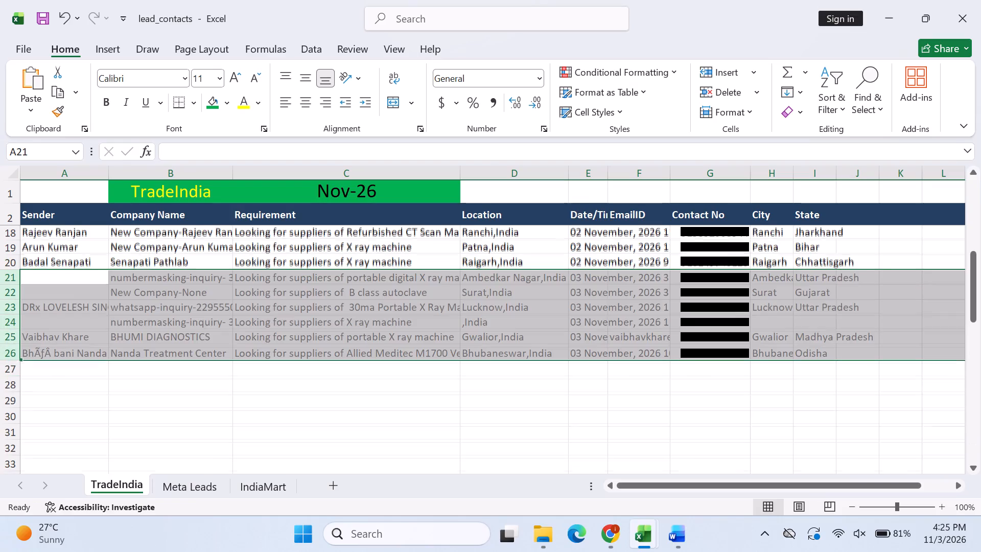
Delete the empty rows 3–13 on the TradeIndia sheet so the reordered enquiries start directly beneath the column headers.
{"action": "left_click", "coordinate": [158, 401]}
{"action": "scroll", "coordinate": [200, 421], "scroll_direction": "up", "scroll_amount": 4}
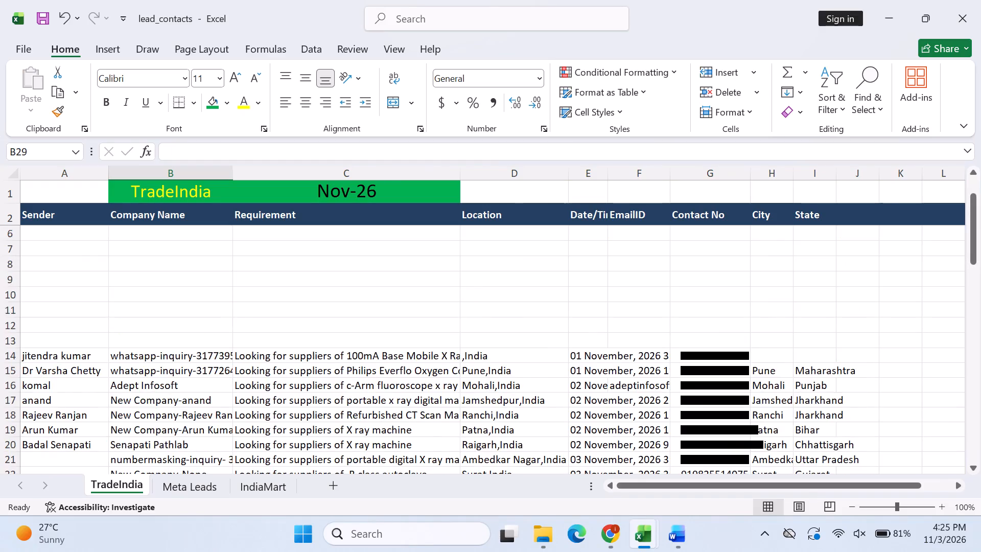
{"action": "scroll", "coordinate": [200, 421], "scroll_direction": "up", "scroll_amount": 8}
{"action": "scroll", "coordinate": [352, 381], "scroll_direction": "up", "scroll_amount": 1}
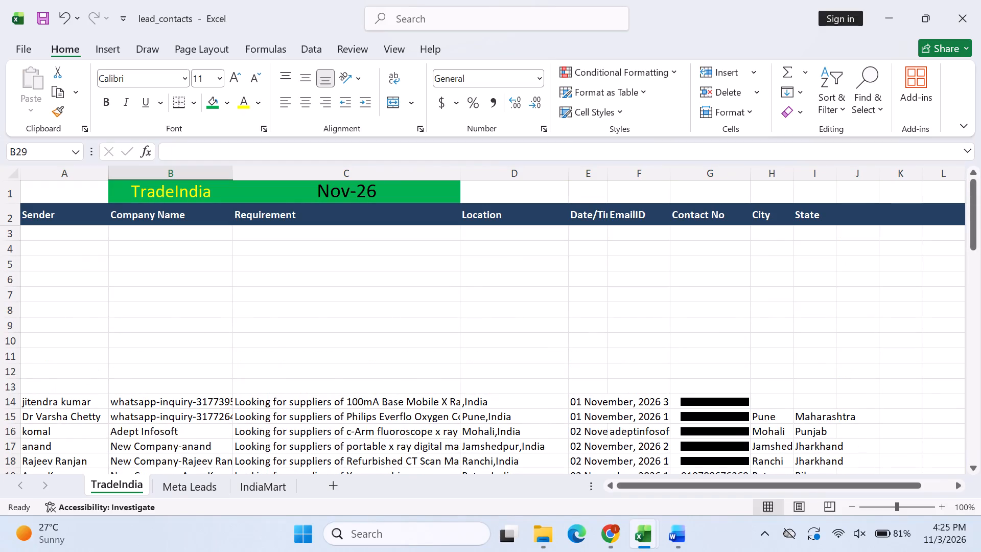
{"action": "scroll", "coordinate": [424, 364], "scroll_direction": "down", "scroll_amount": 2}
{"action": "scroll", "coordinate": [424, 363], "scroll_direction": "up", "scroll_amount": 4}
{"action": "scroll", "coordinate": [424, 363], "scroll_direction": "down", "scroll_amount": 3}
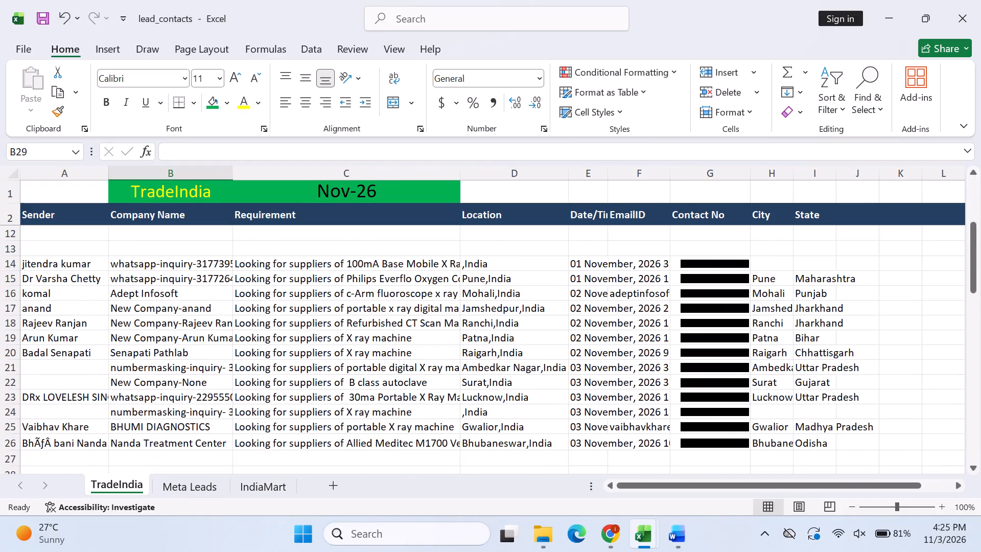
{"action": "scroll", "coordinate": [424, 363], "scroll_direction": "down", "scroll_amount": 1}
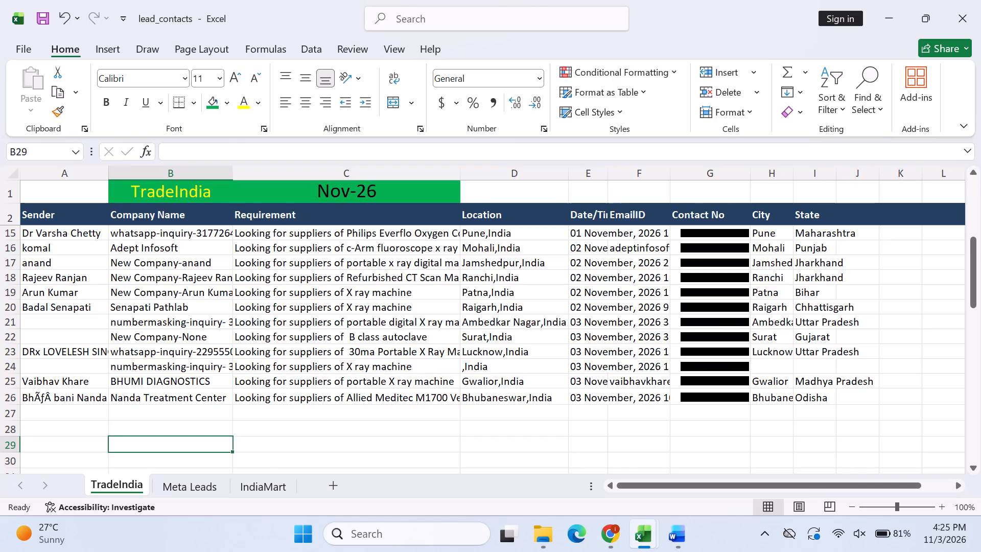
{"action": "scroll", "coordinate": [426, 432], "scroll_direction": "up", "scroll_amount": 6}
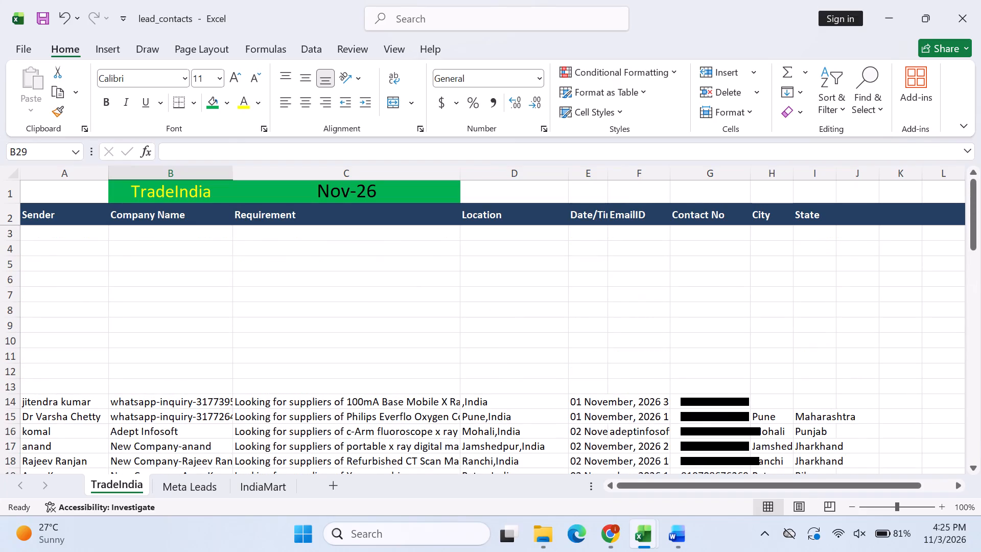
{"action": "scroll", "coordinate": [78, 286], "scroll_direction": "up", "scroll_amount": 3}
{"action": "left_click_drag", "start_coordinate": [6, 235], "coordinate": [5, 382]}
{"action": "right_click", "coordinate": [5, 382]}
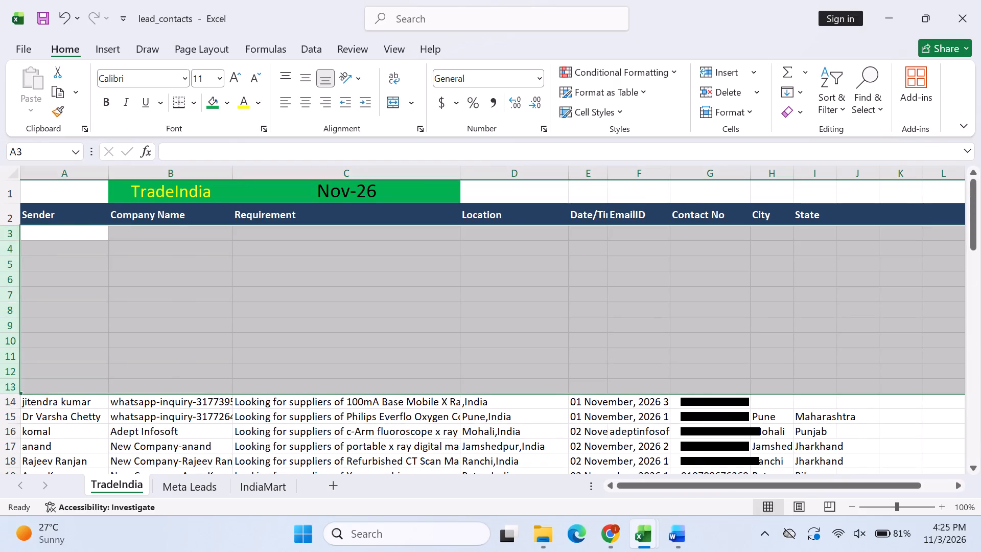
{"action": "left_click", "coordinate": [43, 251]}
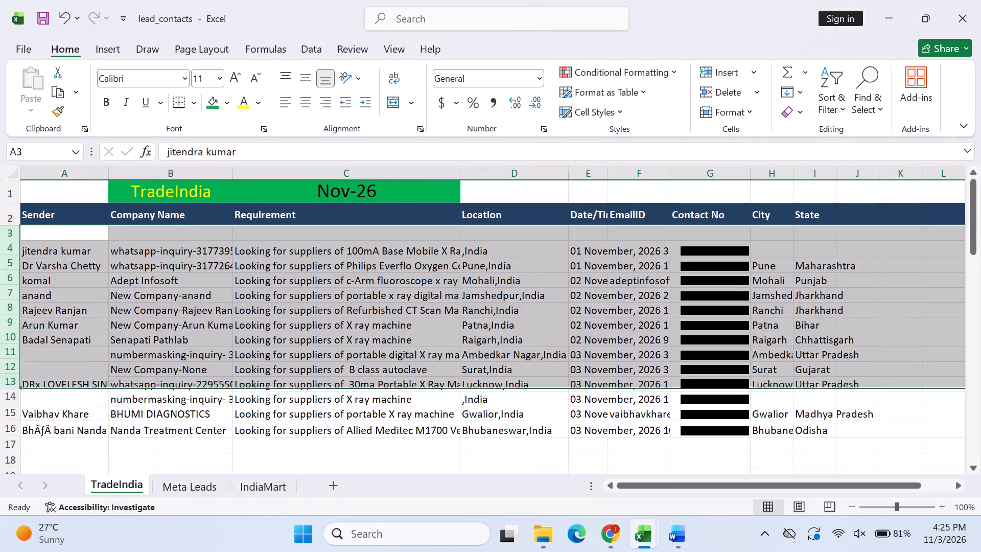
{"action": "left_click", "coordinate": [355, 435]}
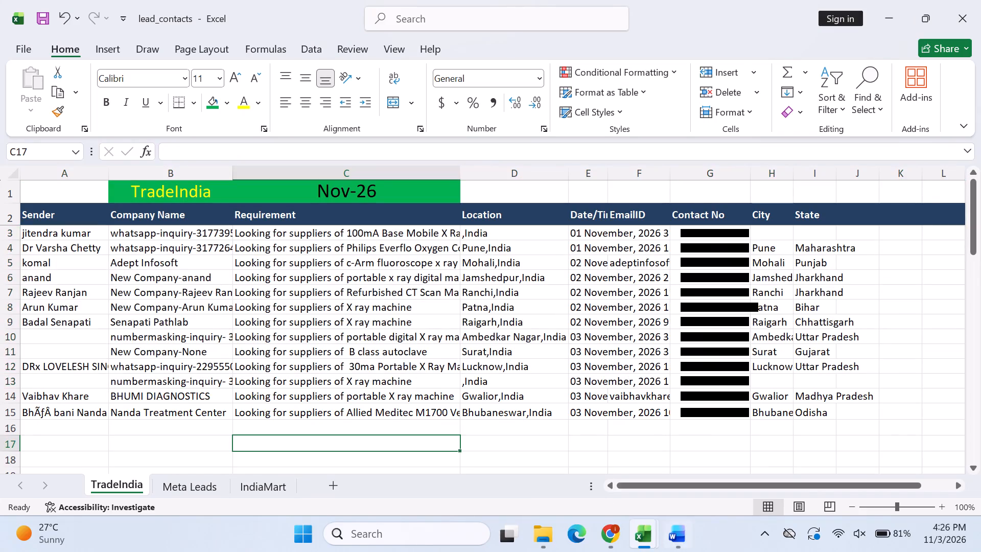
Check the IndiaMart sheet of lead_contacts and return to the TradeIndia sheet.
{"action": "left_click", "coordinate": [263, 485]}
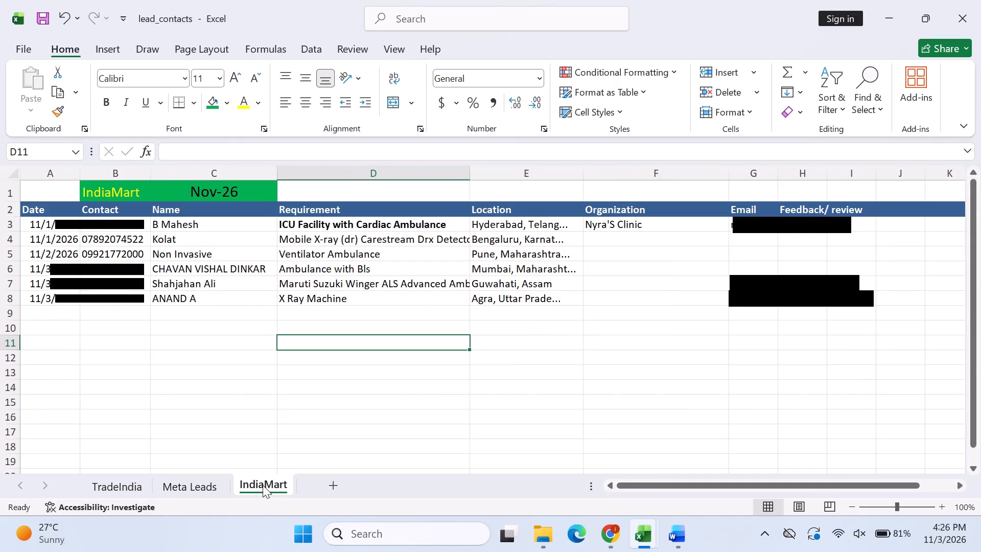
{"action": "left_click", "coordinate": [197, 492]}
{"action": "left_click", "coordinate": [114, 488]}
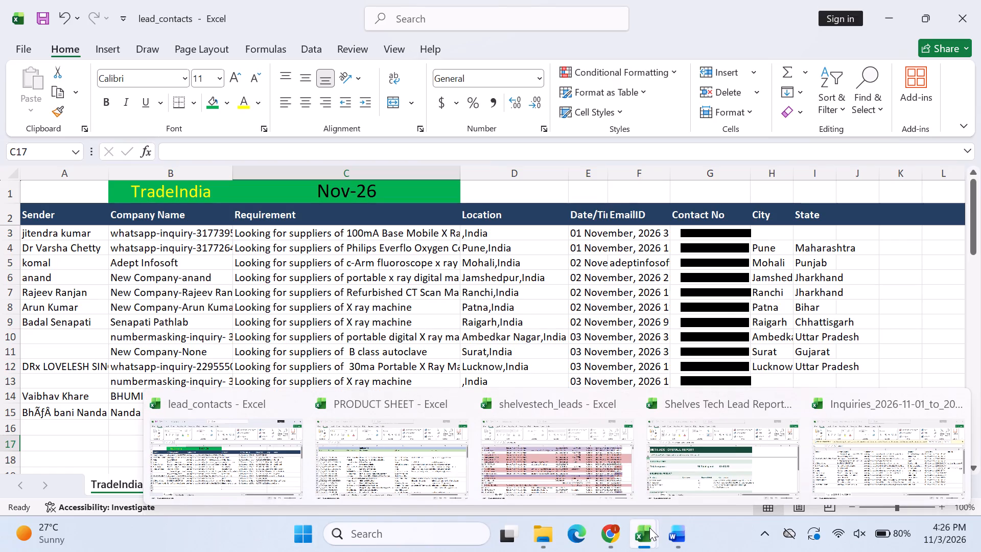
Switch to the PRODUCT SHEET workbook and look through the enquiries on its TradeIndia and IndiaMART sheets.
{"action": "left_click", "coordinate": [379, 482]}
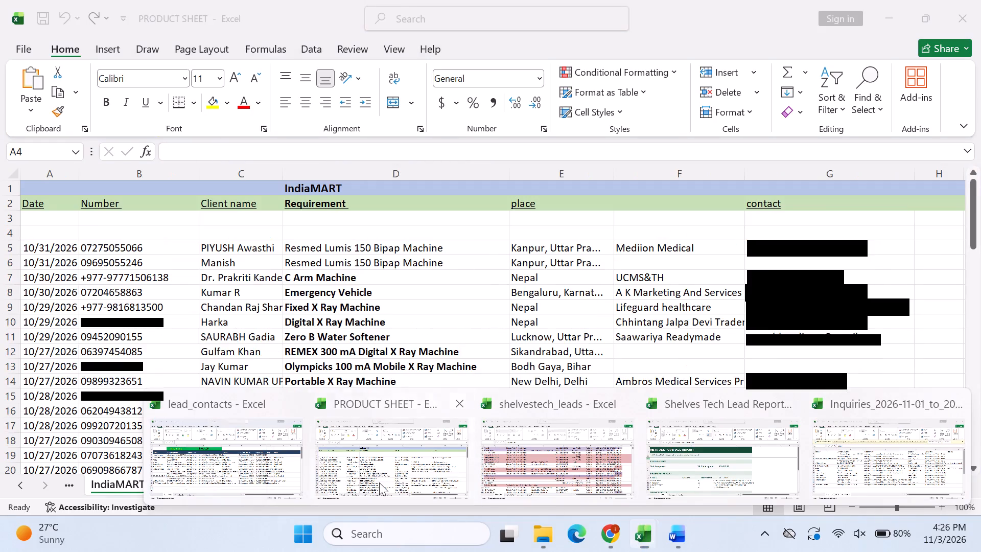
{"action": "left_click", "coordinate": [192, 481]}
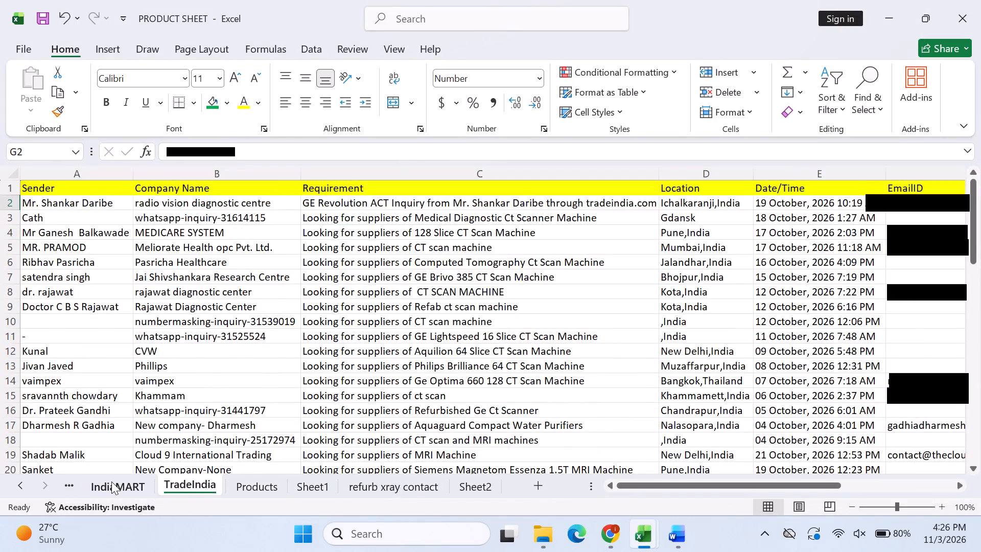
{"action": "left_click", "coordinate": [111, 481]}
{"action": "scroll", "coordinate": [238, 390], "scroll_direction": "up", "scroll_amount": 3}
{"action": "scroll", "coordinate": [238, 390], "scroll_direction": "down", "scroll_amount": 4}
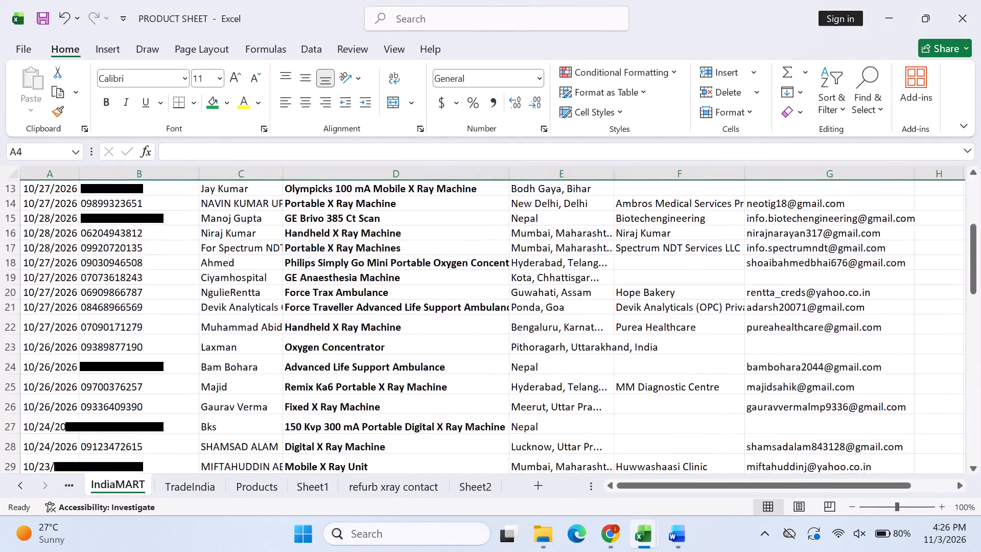
{"action": "scroll", "coordinate": [239, 389], "scroll_direction": "down", "scroll_amount": 18}
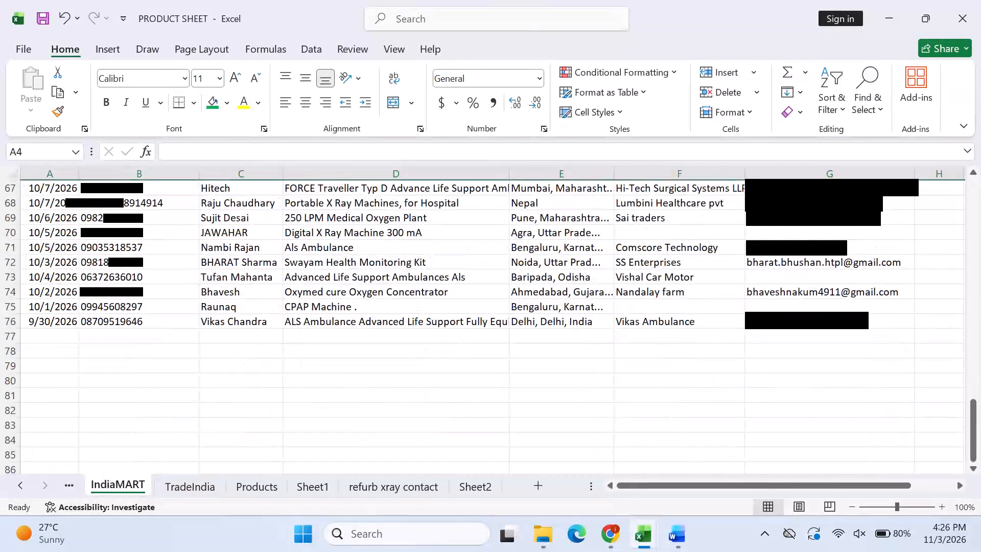
{"action": "scroll", "coordinate": [244, 389], "scroll_direction": "up", "scroll_amount": 8}
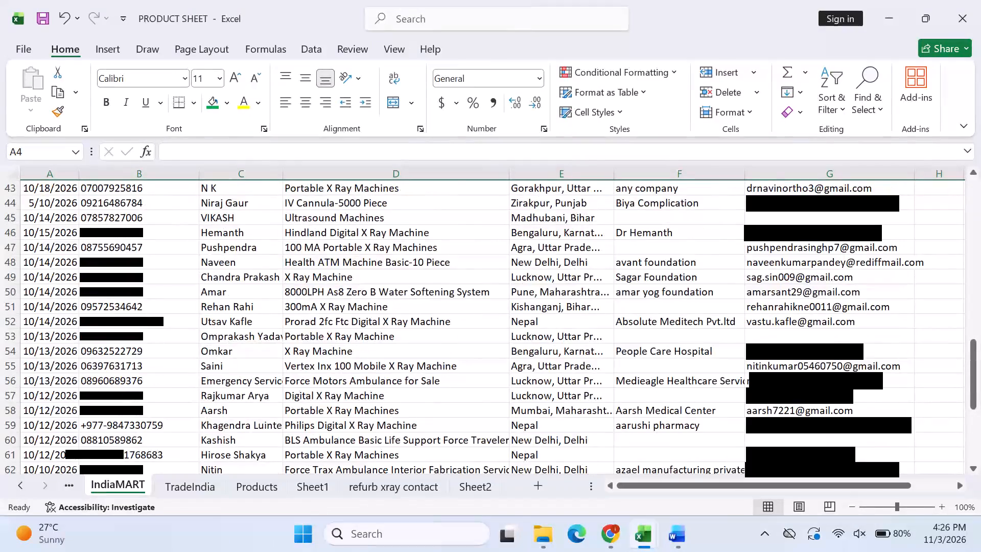
{"action": "scroll", "coordinate": [244, 389], "scroll_direction": "up", "scroll_amount": 19}
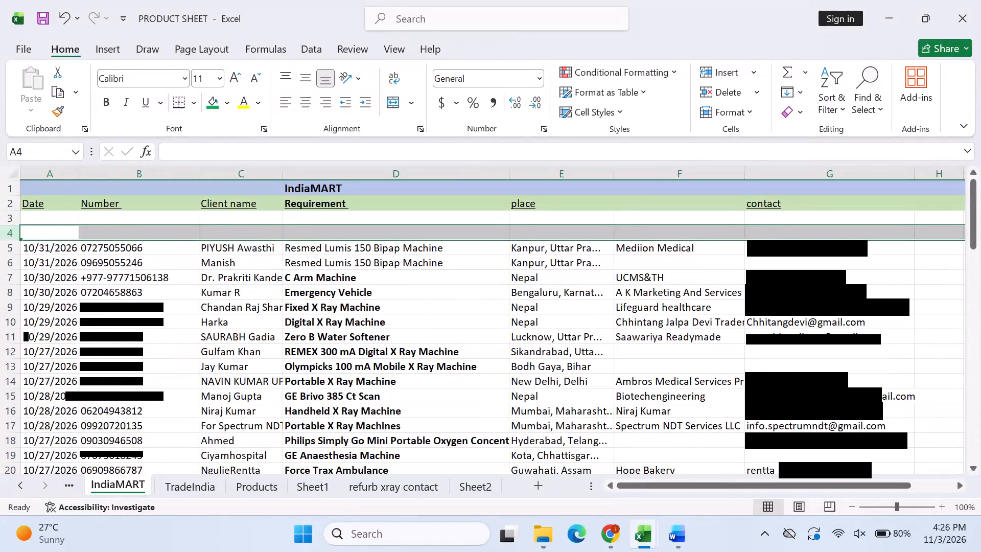
Enter October in cell C1 of the IndiaMART sheet, beside the sheet heading, and make it bold.
{"action": "left_click", "coordinate": [230, 186]}
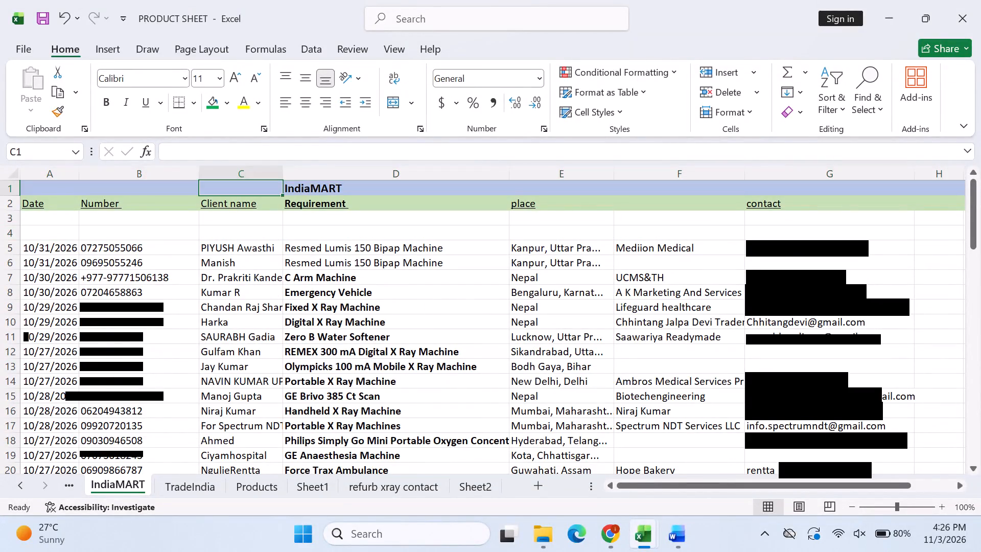
{"action": "key", "text": "o"}
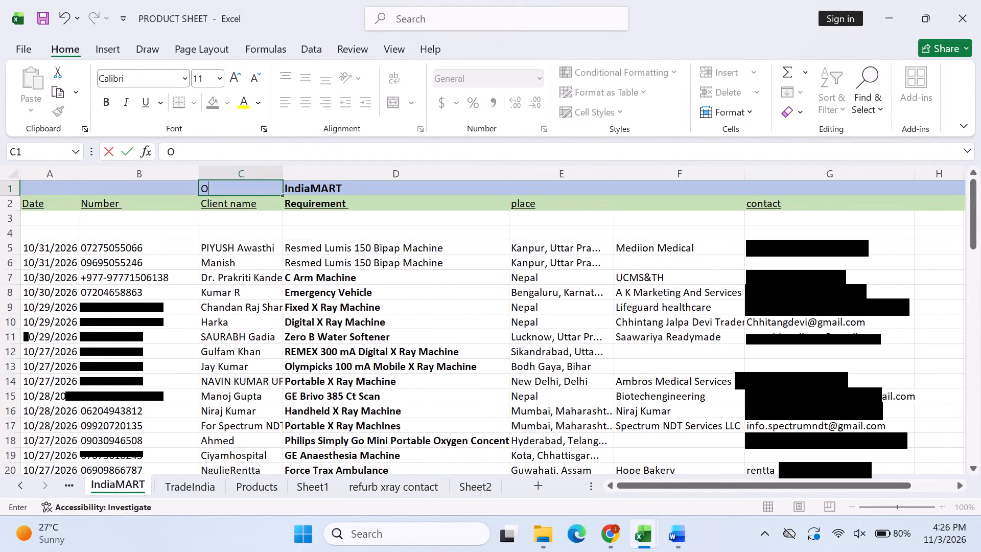
{"action": "type", "text": "ctober"}
{"action": "left_click", "coordinate": [291, 282]}
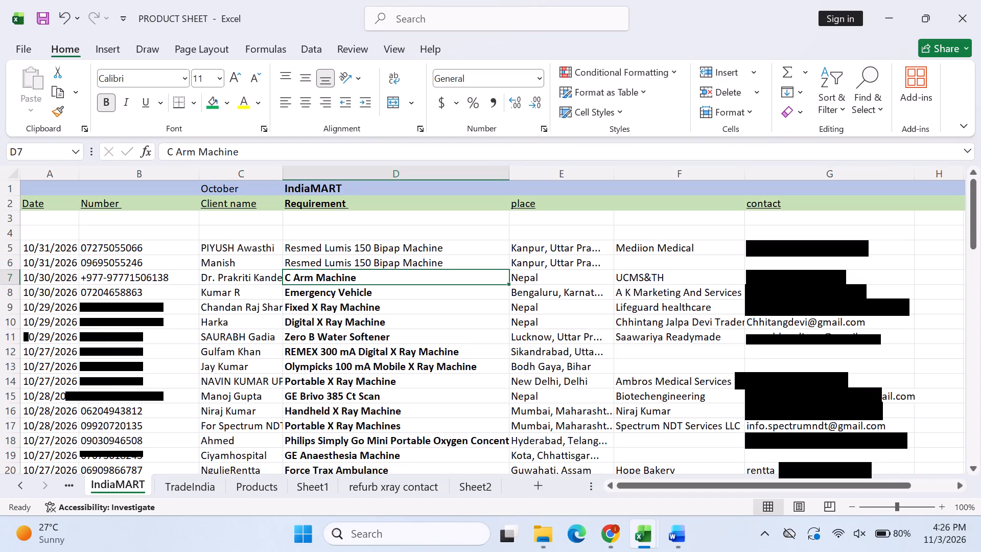
{"action": "left_click", "coordinate": [233, 188]}
{"action": "left_click", "coordinate": [108, 98]}
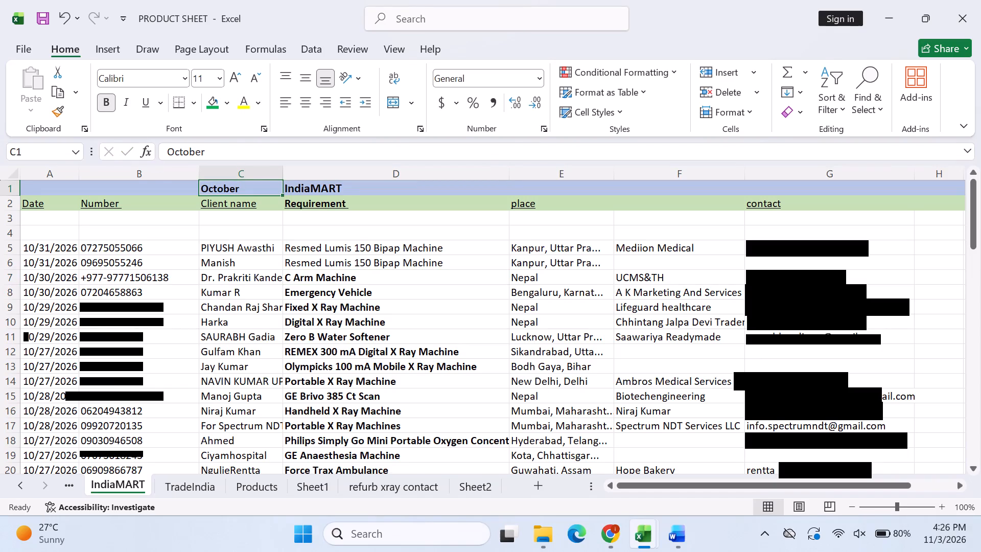
{"action": "left_click", "coordinate": [244, 234]}
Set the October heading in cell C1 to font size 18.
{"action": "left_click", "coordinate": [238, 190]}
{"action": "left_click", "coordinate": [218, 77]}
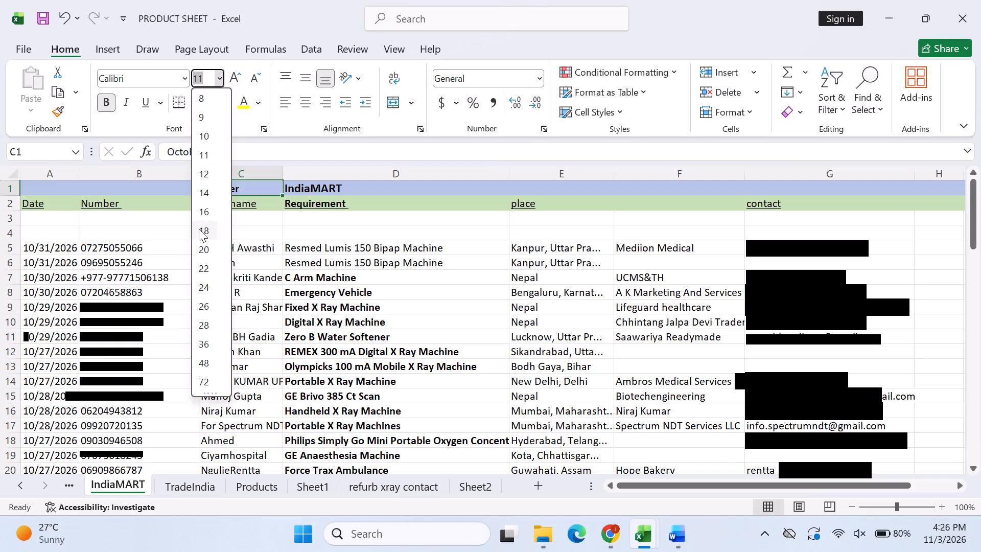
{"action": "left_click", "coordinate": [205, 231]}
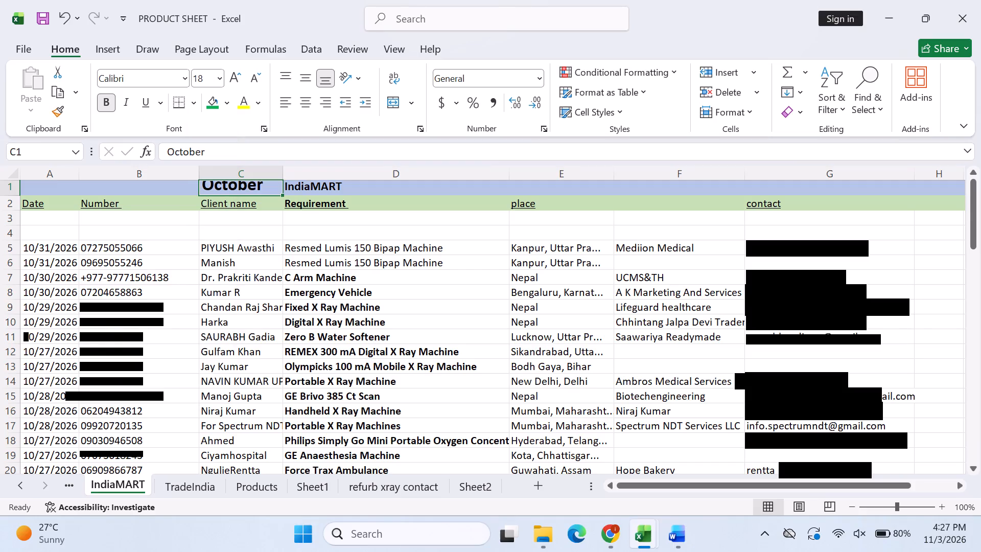
Increase the height of row 1 on the IndiaMART sheet so the heading text fits fully.
{"action": "left_click", "coordinate": [11, 186]}
{"action": "left_click_drag", "start_coordinate": [15, 195], "coordinate": [15, 201]}
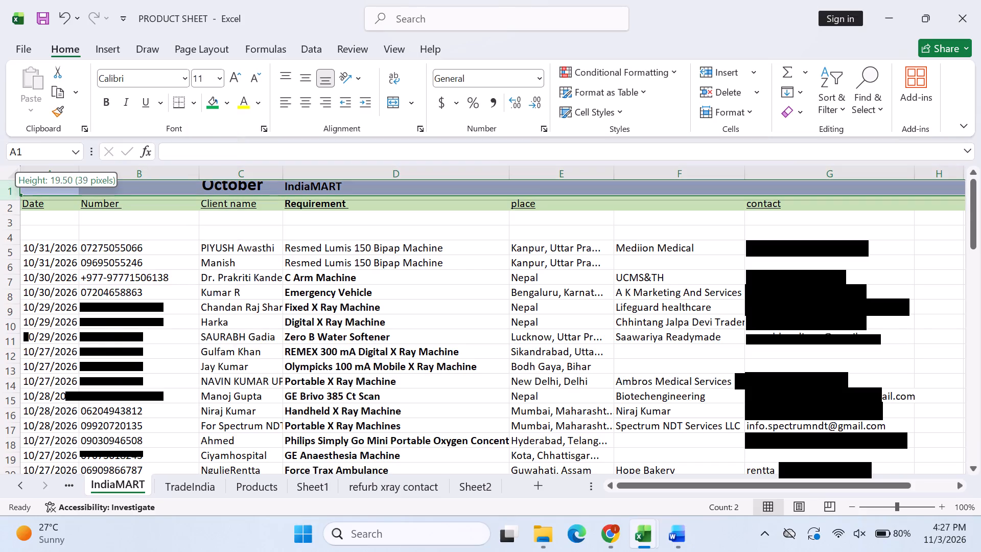
{"action": "left_click_drag", "start_coordinate": [15, 201], "coordinate": [15, 213]}
{"action": "left_click", "coordinate": [165, 275]}
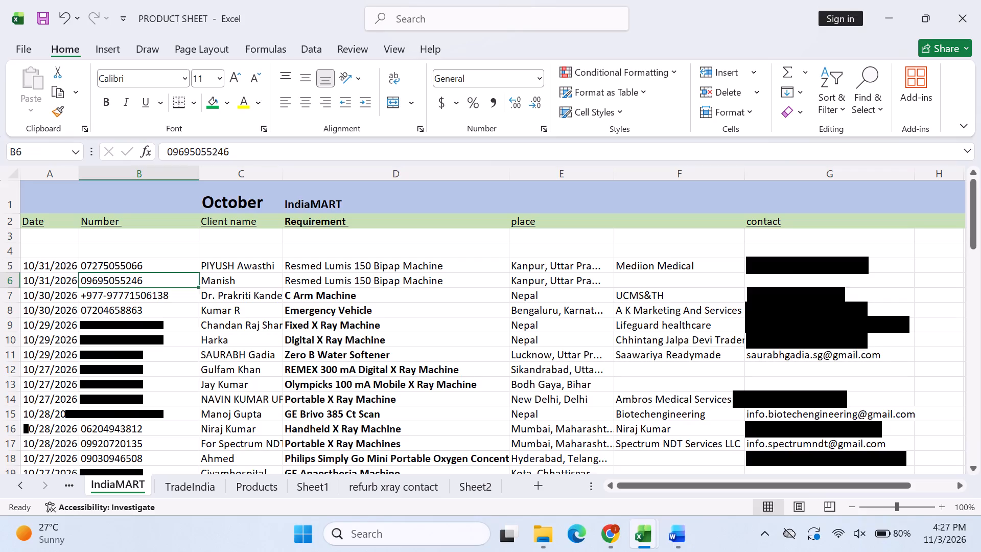
Vertically middle-align the October and IndiaMART headings in cells C1:D1.
{"action": "left_click_drag", "start_coordinate": [222, 195], "coordinate": [326, 202]}
{"action": "left_click", "coordinate": [287, 78]}
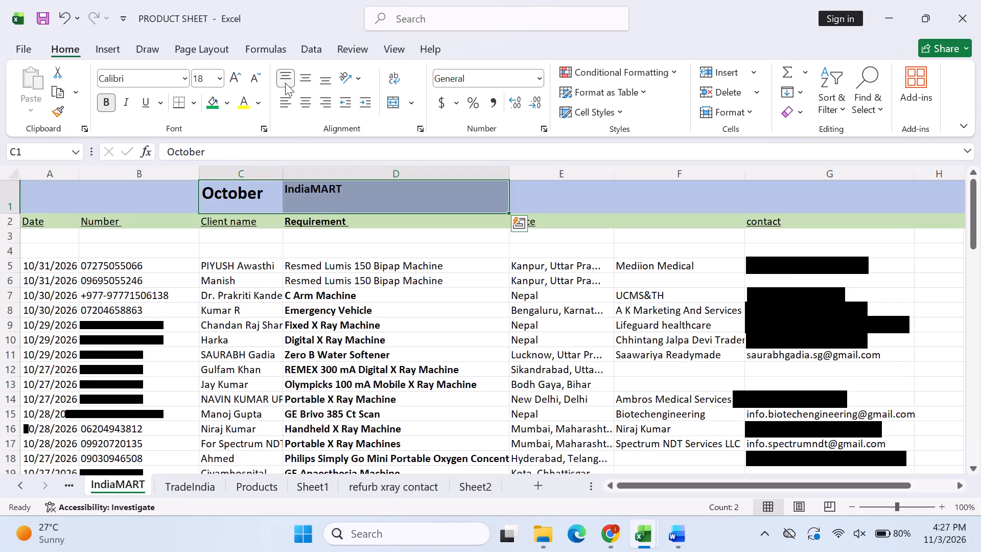
{"action": "left_click", "coordinate": [304, 75]}
{"action": "left_click", "coordinate": [442, 269]}
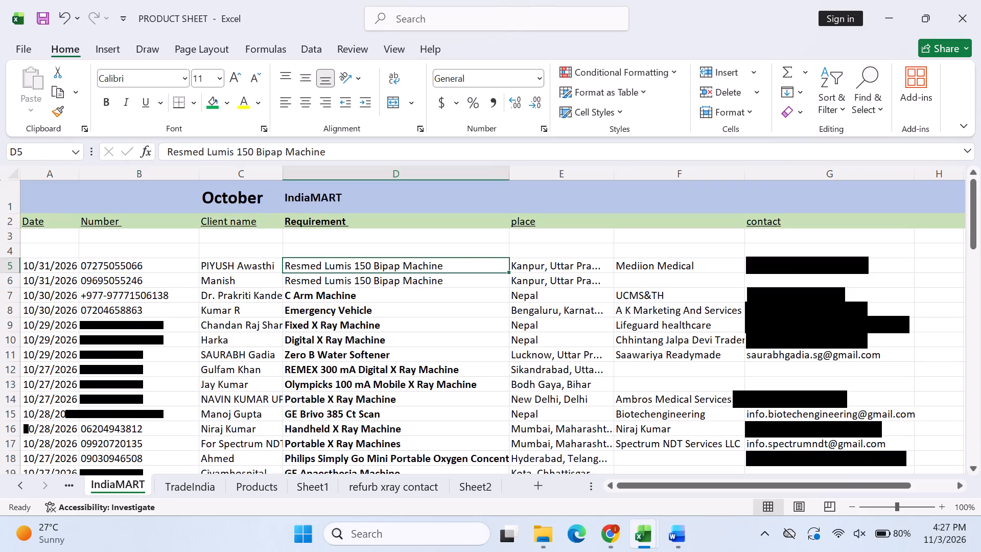
Set both the October heading in C1 and the IndiaMART heading in D1 to font size 14.
{"action": "left_click", "coordinate": [316, 199]}
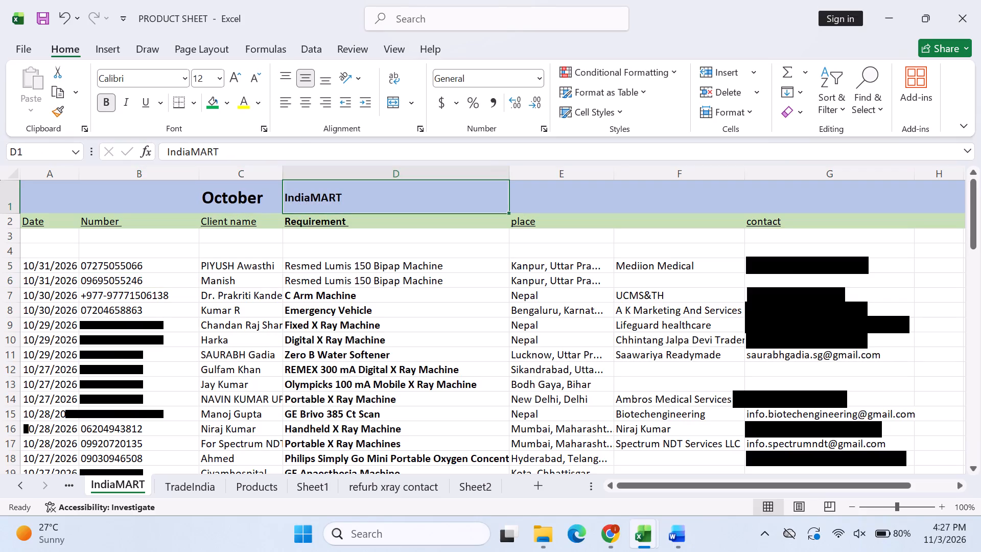
{"action": "left_click", "coordinate": [241, 205]}
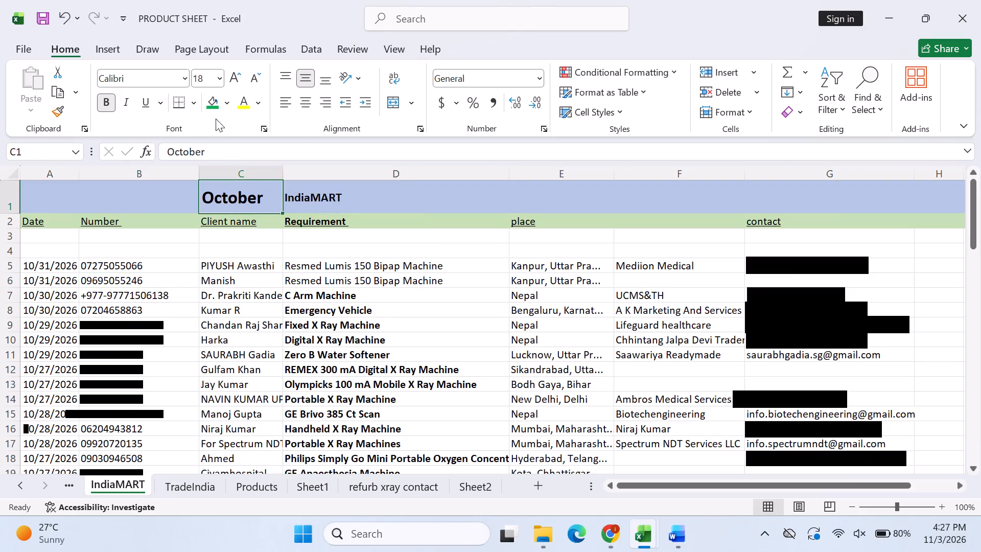
{"action": "left_click", "coordinate": [221, 77]}
{"action": "left_click", "coordinate": [206, 174]}
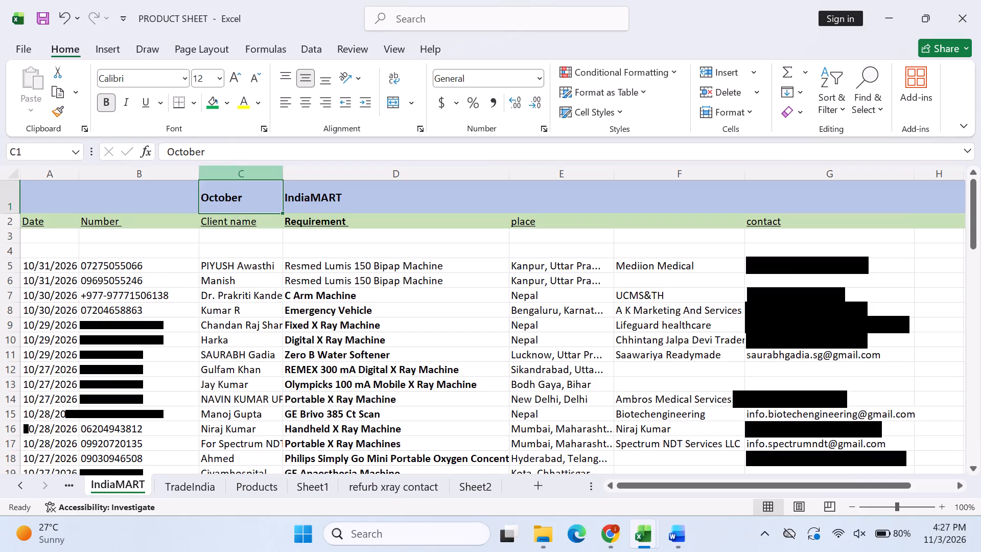
{"action": "left_click", "coordinate": [217, 77]}
{"action": "left_click", "coordinate": [208, 194]}
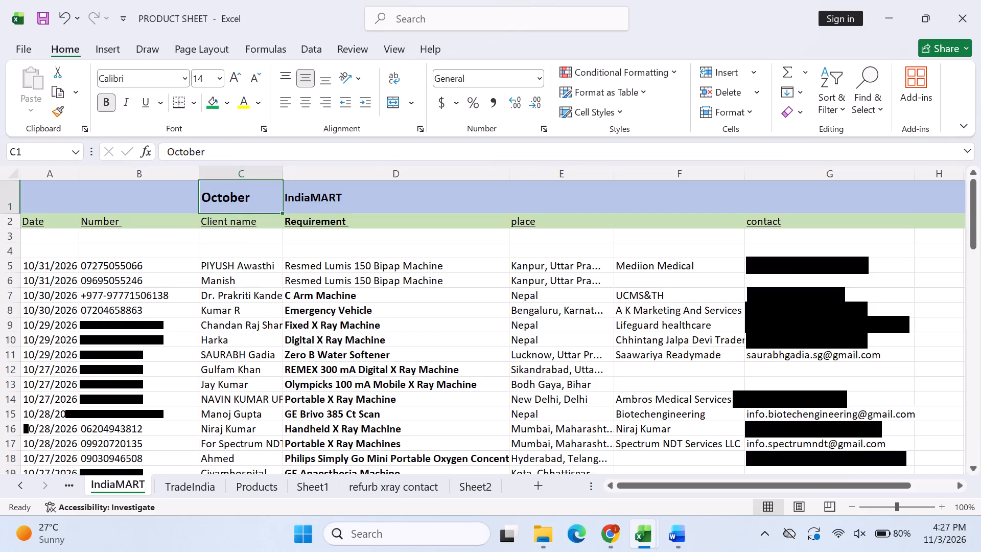
{"action": "left_click", "coordinate": [336, 206]}
{"action": "left_click", "coordinate": [220, 78]}
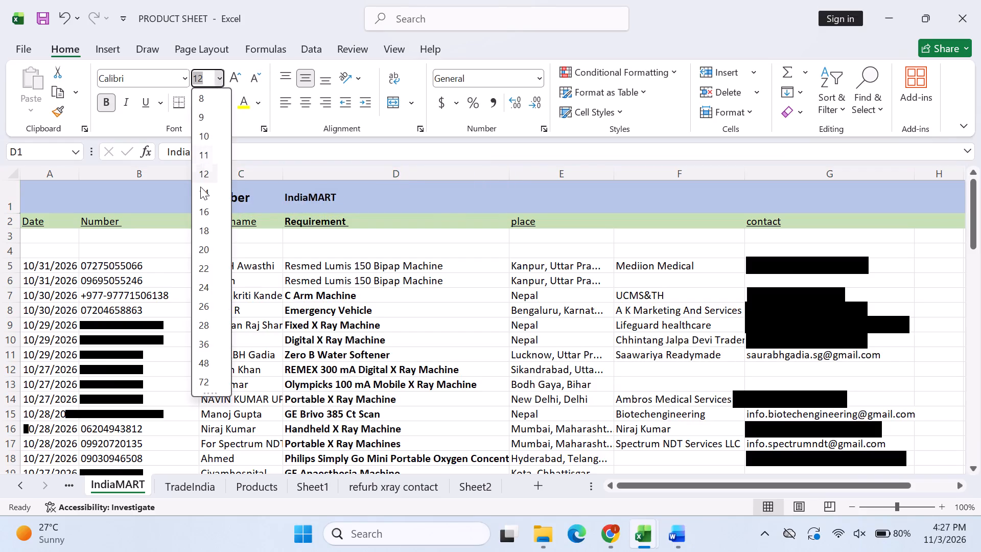
{"action": "left_click", "coordinate": [202, 191]}
{"action": "left_click", "coordinate": [364, 234]}
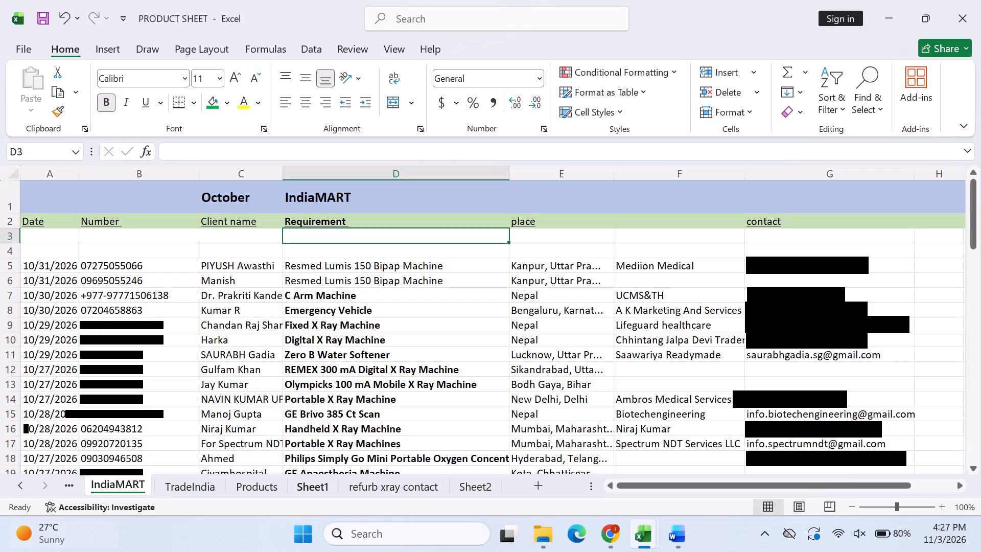
Centre-align the IndiaMART heading in D1 and the October heading in C1 horizontally.
{"action": "left_click", "coordinate": [320, 197]}
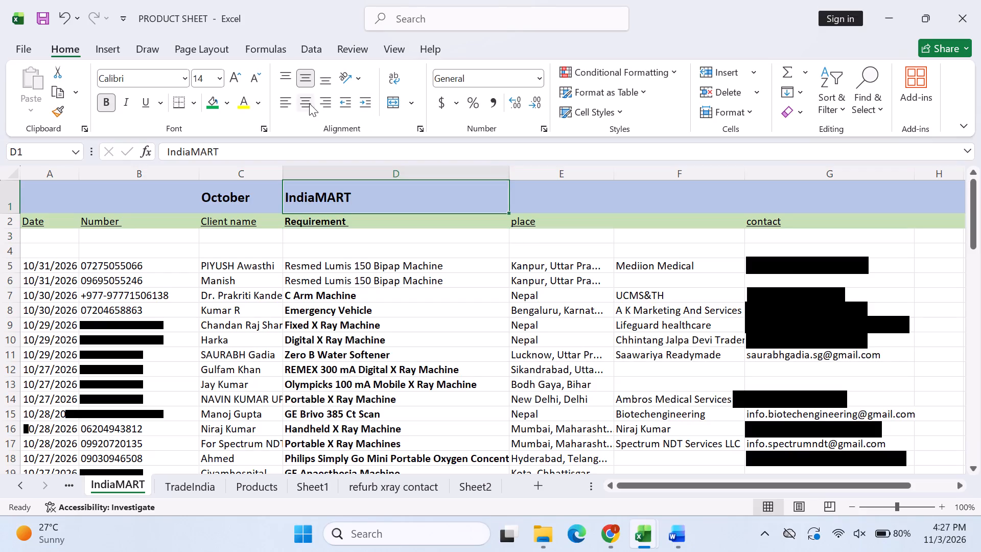
{"action": "left_click", "coordinate": [309, 103]}
{"action": "left_click", "coordinate": [208, 205]}
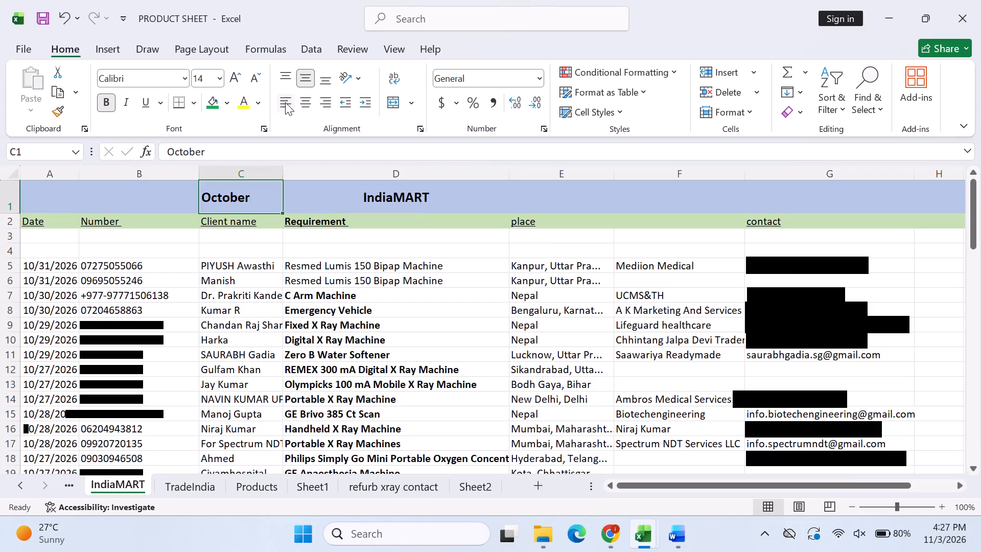
{"action": "left_click", "coordinate": [300, 104]}
{"action": "left_click", "coordinate": [364, 275]}
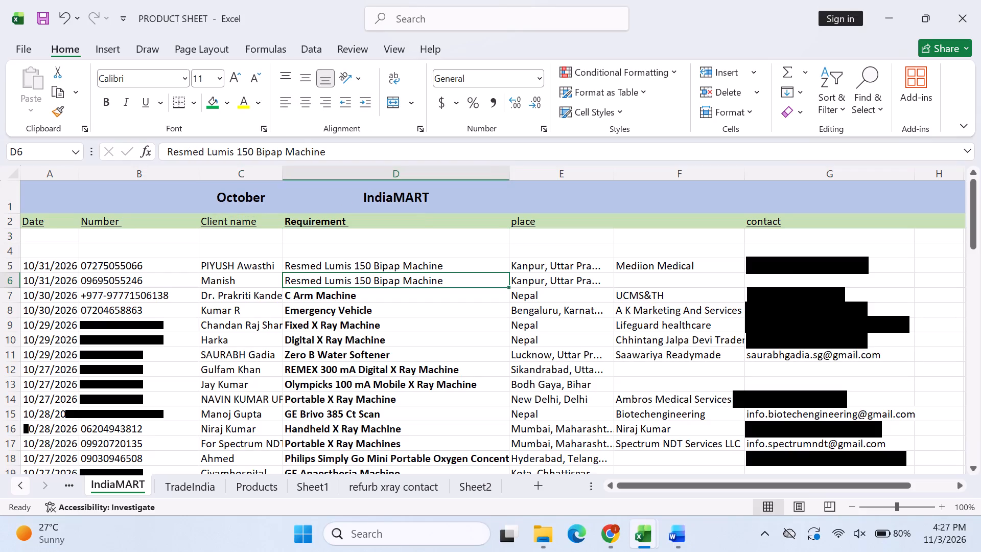
Centre-align the column headings across row 2 of the IndiaMART sheet.
{"action": "left_click", "coordinate": [11, 220]}
{"action": "left_click", "coordinate": [310, 107]}
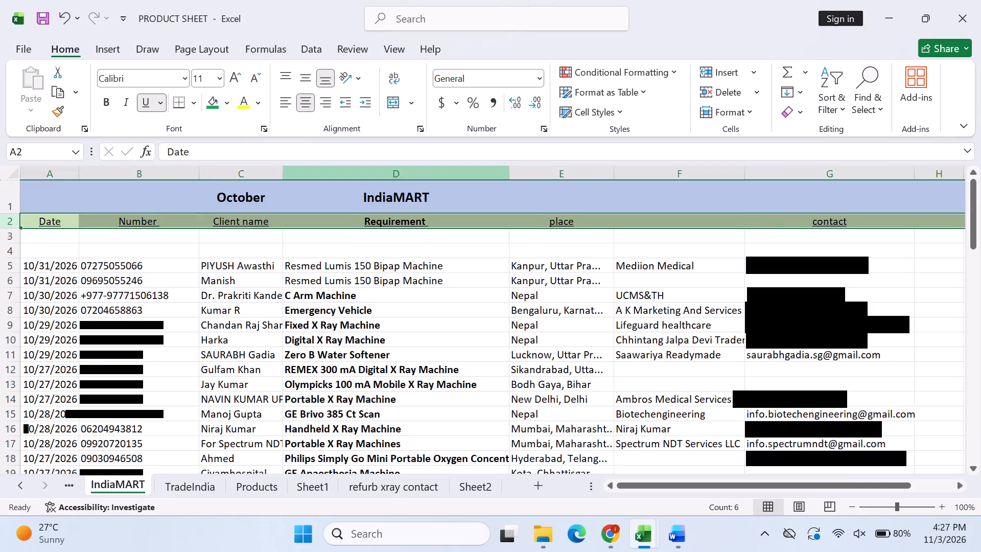
{"action": "left_click", "coordinate": [362, 284]}
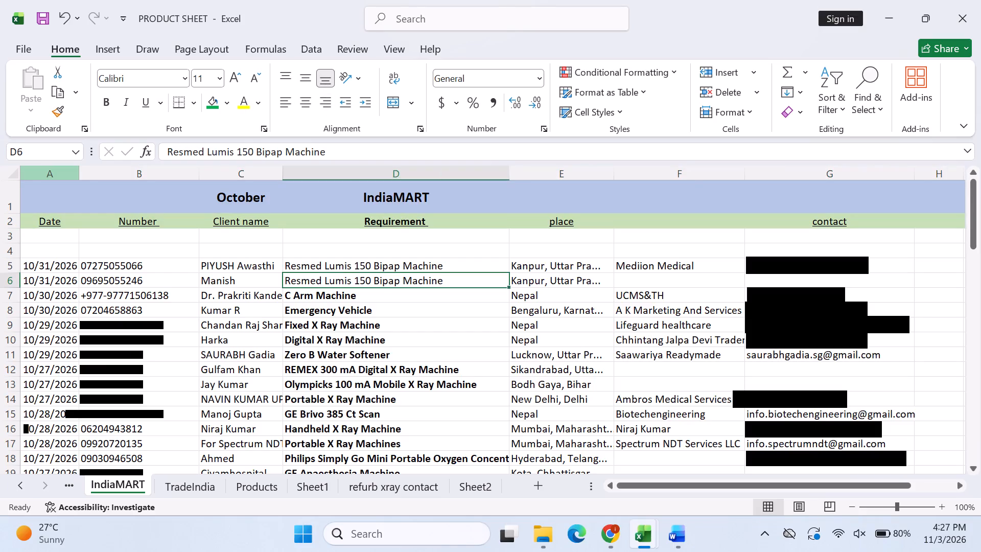
Centre-align all enquiry data in columns A through G of the IndiaMART sheet.
{"action": "left_click_drag", "start_coordinate": [37, 174], "coordinate": [870, 201]}
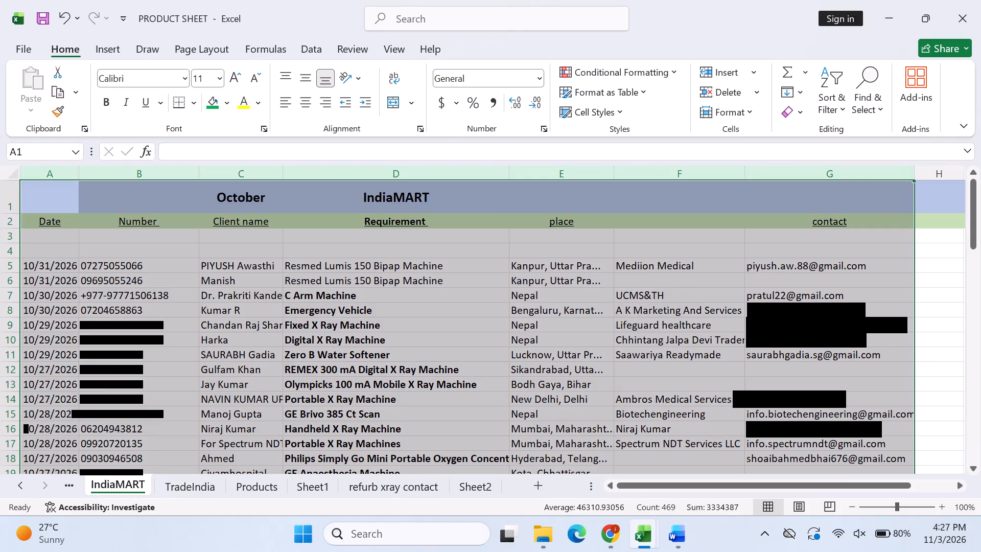
{"action": "left_click", "coordinate": [303, 106]}
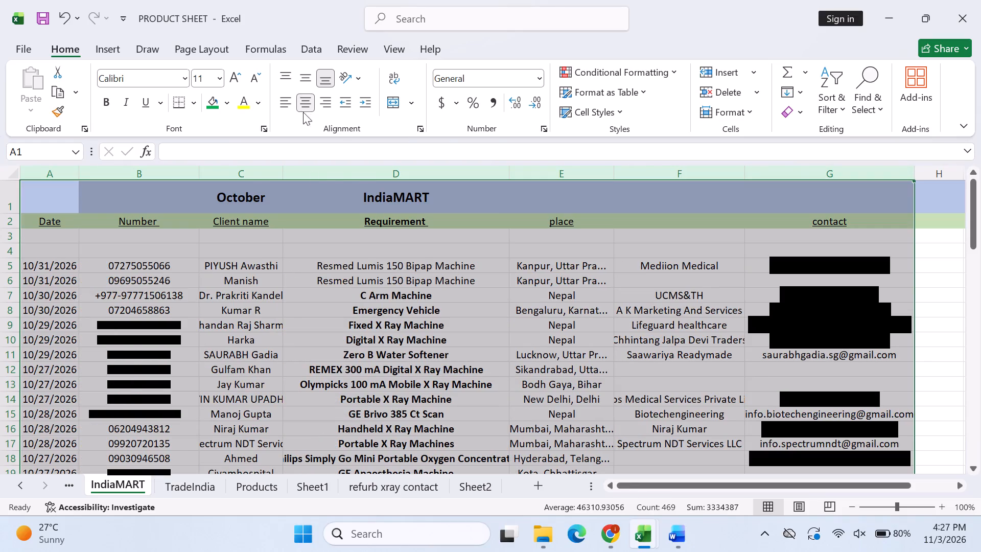
{"action": "left_click", "coordinate": [415, 459]}
Review the centred October enquiries on the IndiaMART sheet from the first row to the last entry.
{"action": "scroll", "coordinate": [499, 369], "scroll_direction": "down", "scroll_amount": 1}
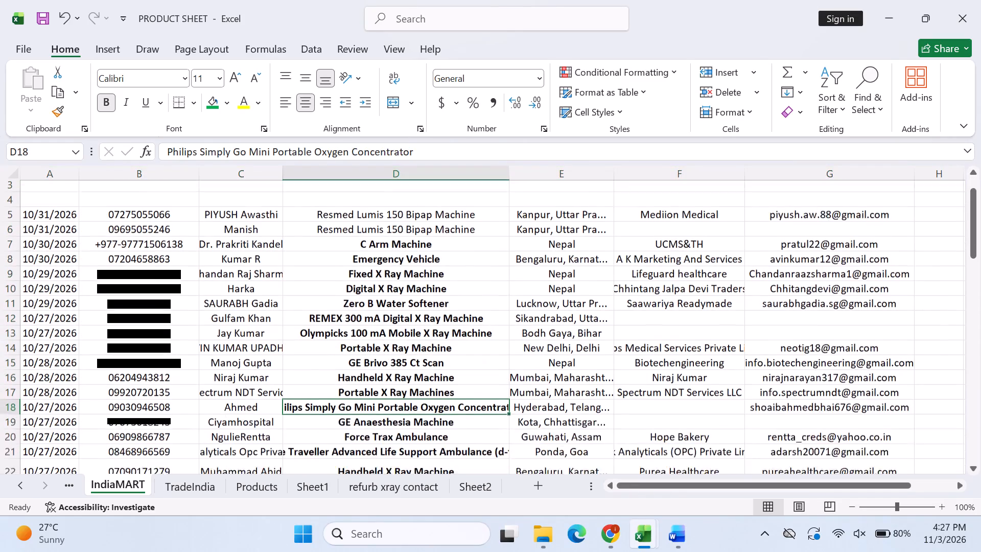
{"action": "scroll", "coordinate": [499, 369], "scroll_direction": "down", "scroll_amount": 6}
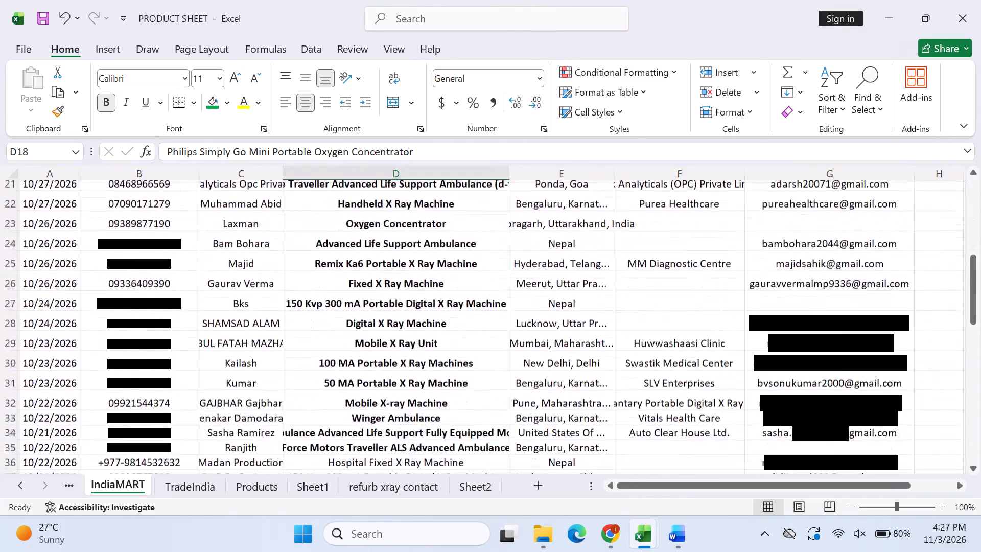
{"action": "scroll", "coordinate": [499, 369], "scroll_direction": "down", "scroll_amount": 2}
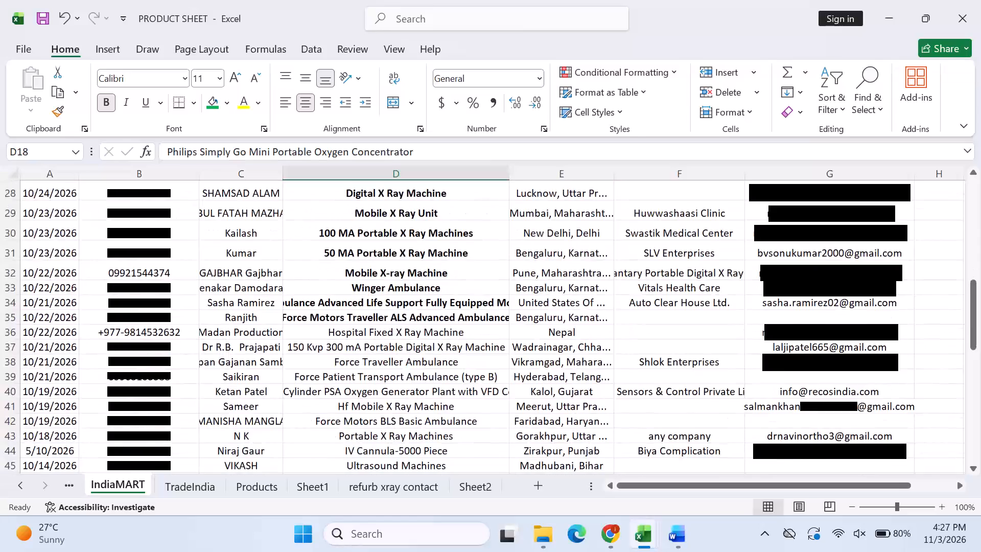
{"action": "scroll", "coordinate": [500, 369], "scroll_direction": "down", "scroll_amount": 13}
{"action": "scroll", "coordinate": [500, 369], "scroll_direction": "up", "scroll_amount": 14}
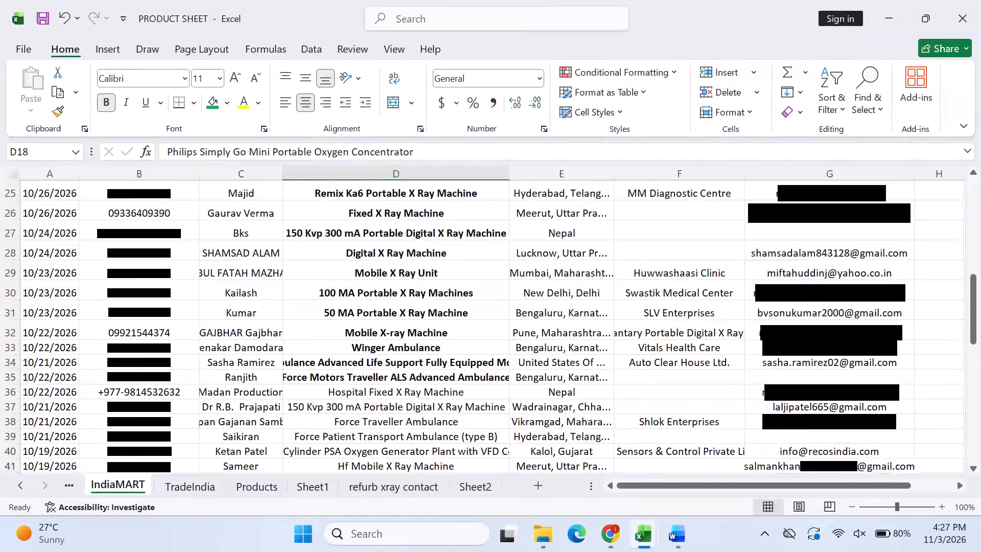
{"action": "scroll", "coordinate": [500, 369], "scroll_direction": "up", "scroll_amount": 15}
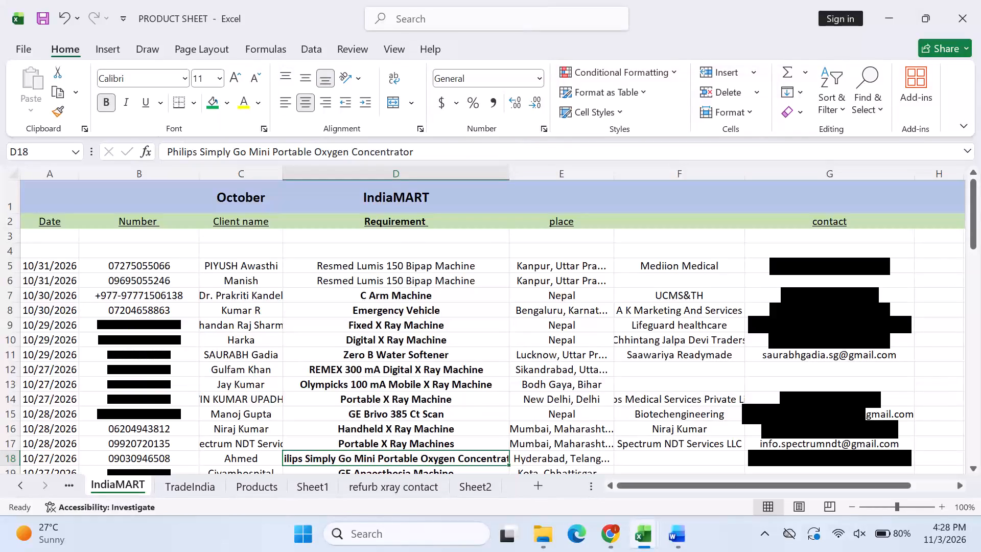
{"action": "scroll", "coordinate": [360, 382], "scroll_direction": "down", "scroll_amount": 6}
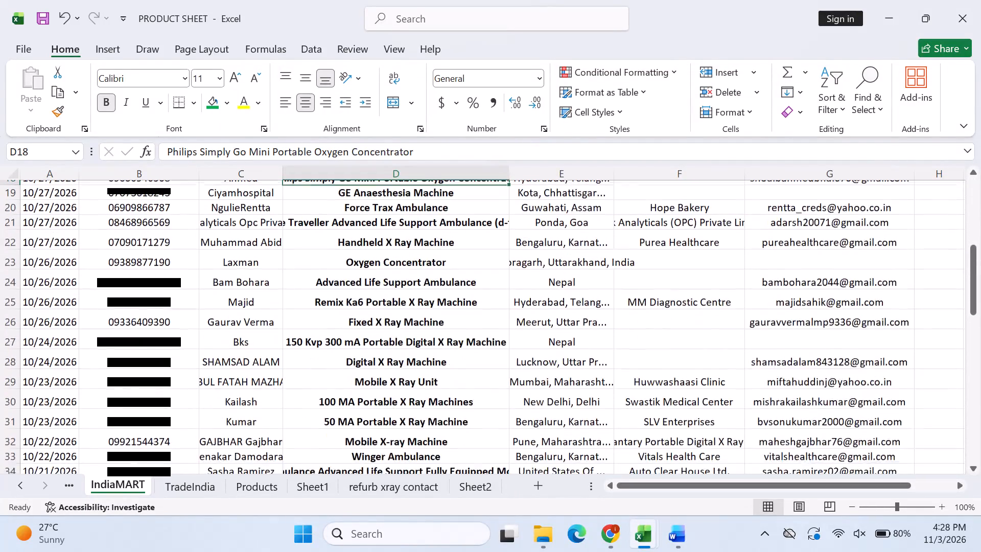
{"action": "scroll", "coordinate": [360, 382], "scroll_direction": "down", "scroll_amount": 2}
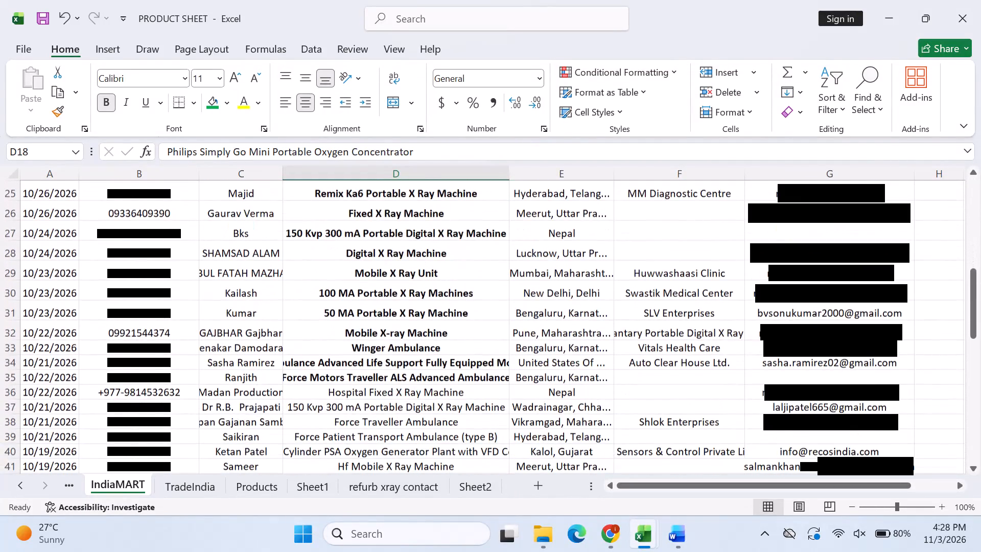
{"action": "scroll", "coordinate": [360, 382], "scroll_direction": "down", "scroll_amount": 4}
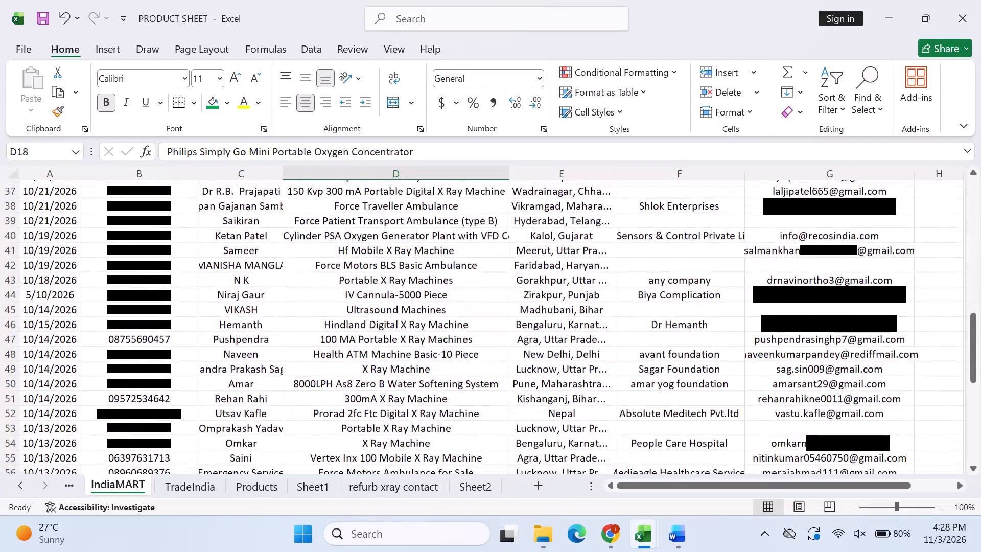
{"action": "scroll", "coordinate": [360, 382], "scroll_direction": "down", "scroll_amount": 7}
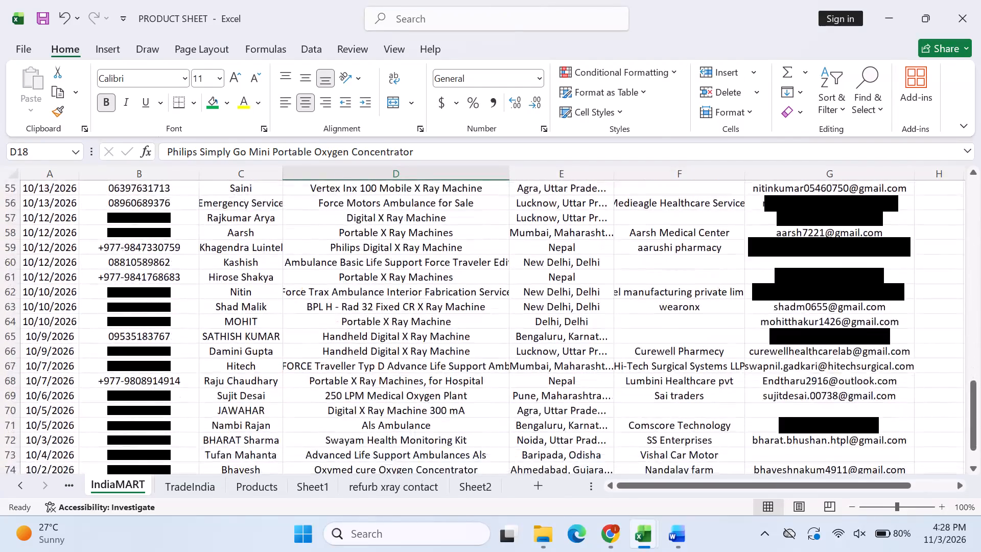
{"action": "scroll", "coordinate": [360, 382], "scroll_direction": "down", "scroll_amount": 2}
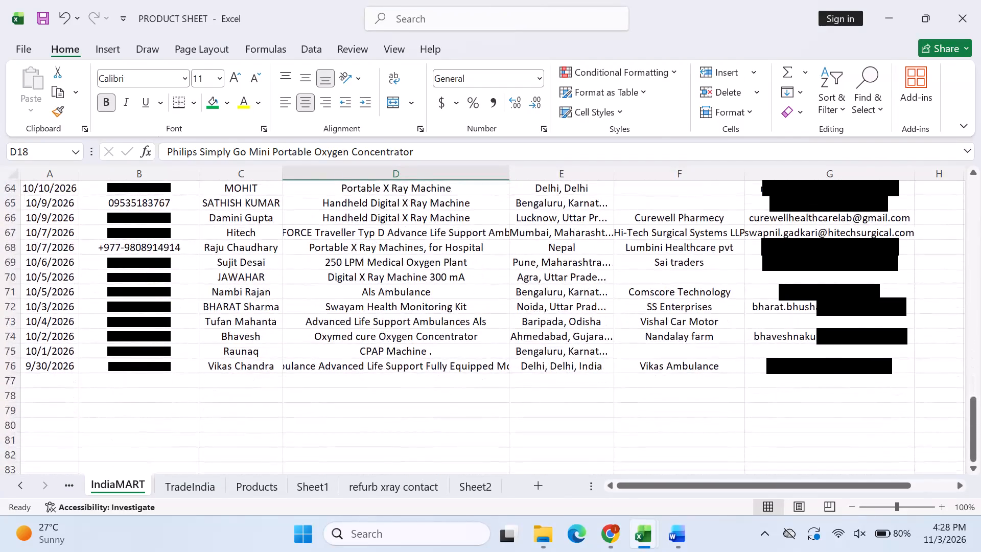
Examine the enquiry rows and their dates on the TradeIndia sheet from the first to the last entry.
{"action": "left_click", "coordinate": [199, 489]}
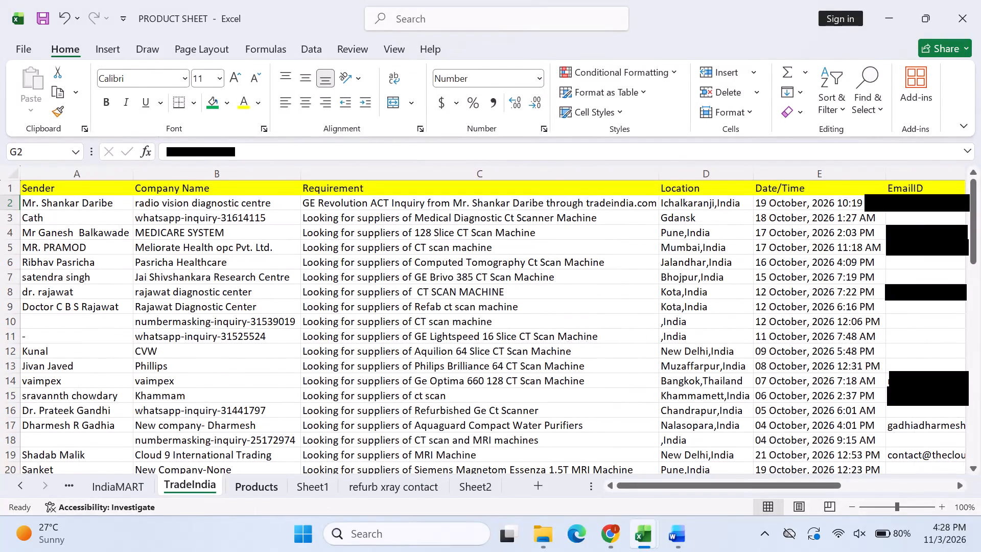
{"action": "scroll", "coordinate": [594, 361], "scroll_direction": "down", "scroll_amount": 1}
{"action": "scroll", "coordinate": [594, 361], "scroll_direction": "up", "scroll_amount": 2}
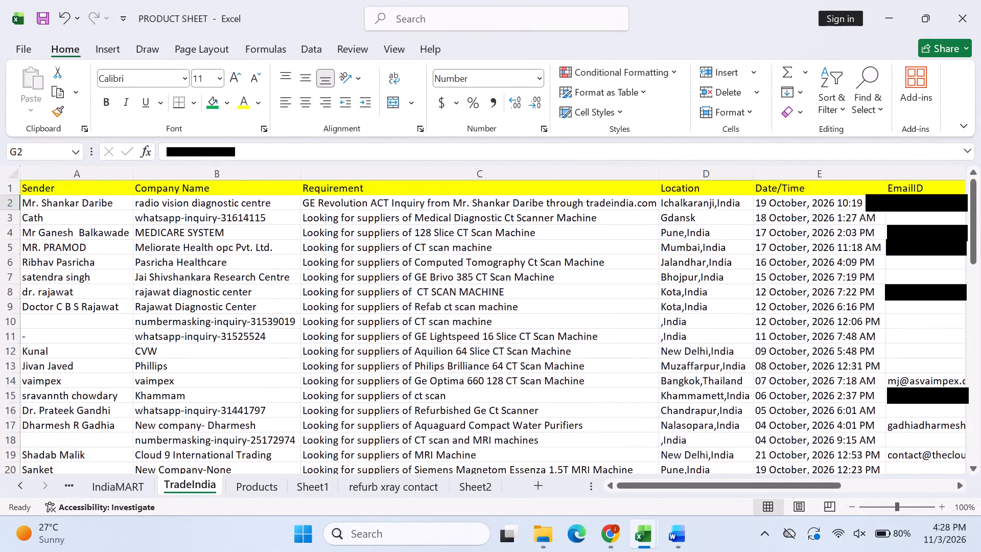
{"action": "scroll", "coordinate": [594, 361], "scroll_direction": "up", "scroll_amount": 2}
{"action": "scroll", "coordinate": [594, 361], "scroll_direction": "down", "scroll_amount": 11}
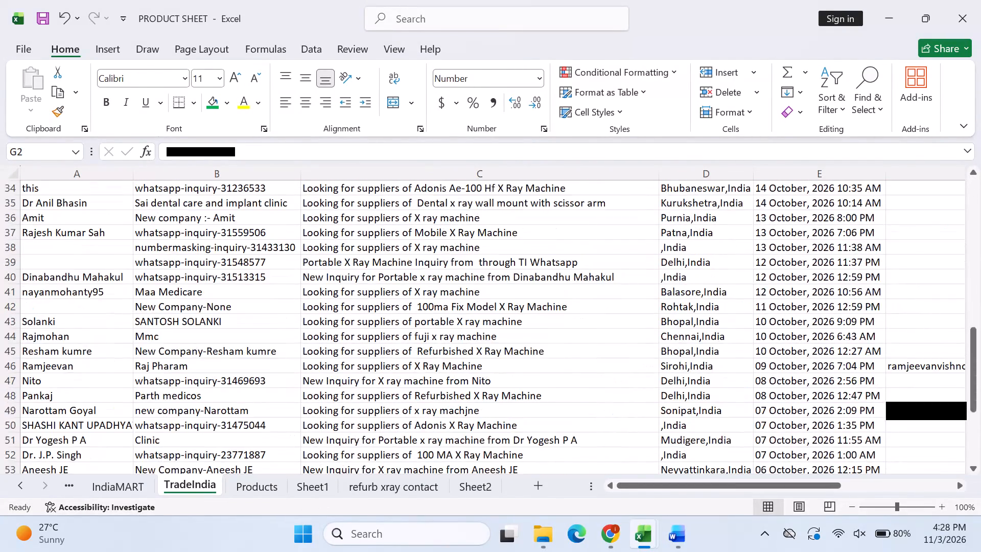
{"action": "scroll", "coordinate": [594, 361], "scroll_direction": "down", "scroll_amount": 6}
{"action": "scroll", "coordinate": [594, 360], "scroll_direction": "up", "scroll_amount": 8}
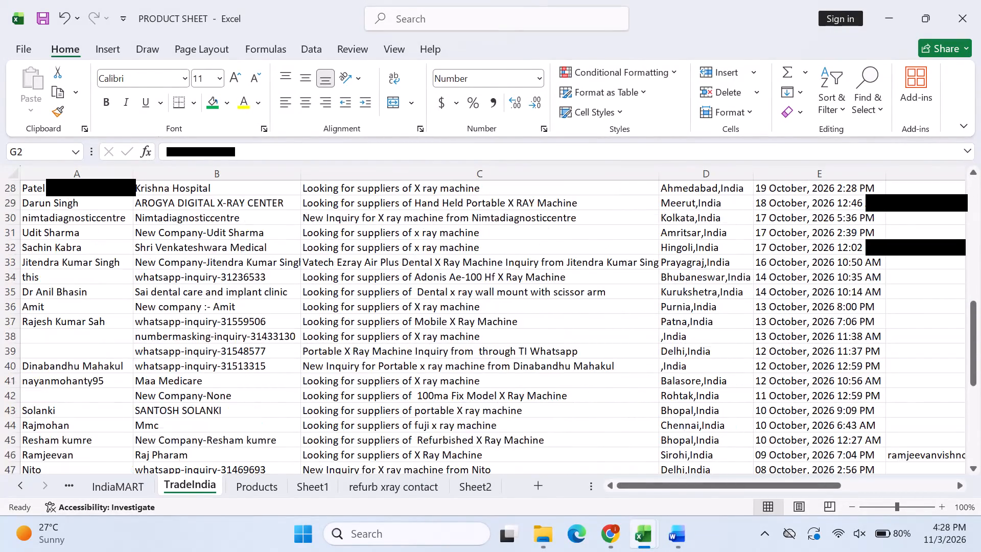
{"action": "scroll", "coordinate": [594, 360], "scroll_direction": "up", "scroll_amount": 16}
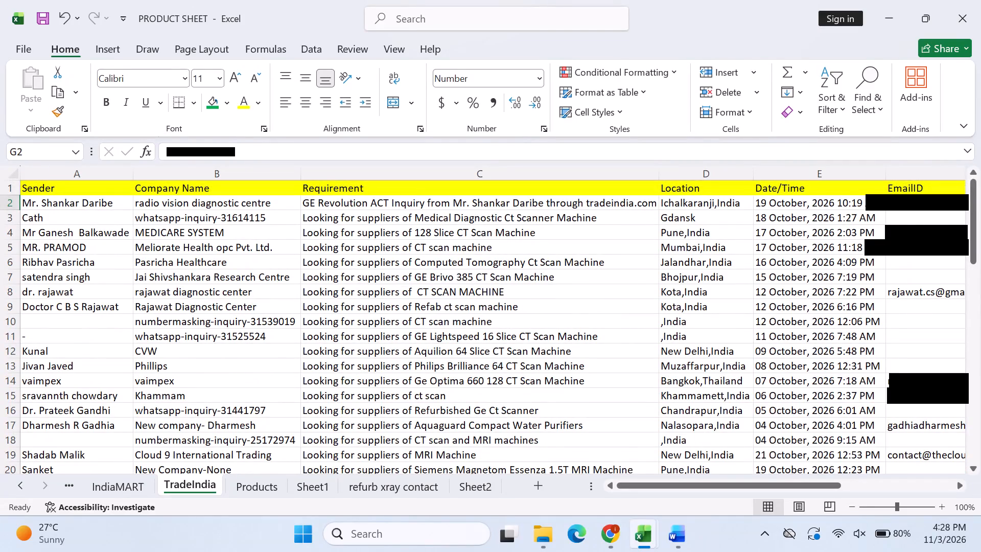
{"action": "scroll", "coordinate": [540, 345], "scroll_direction": "down", "scroll_amount": 6}
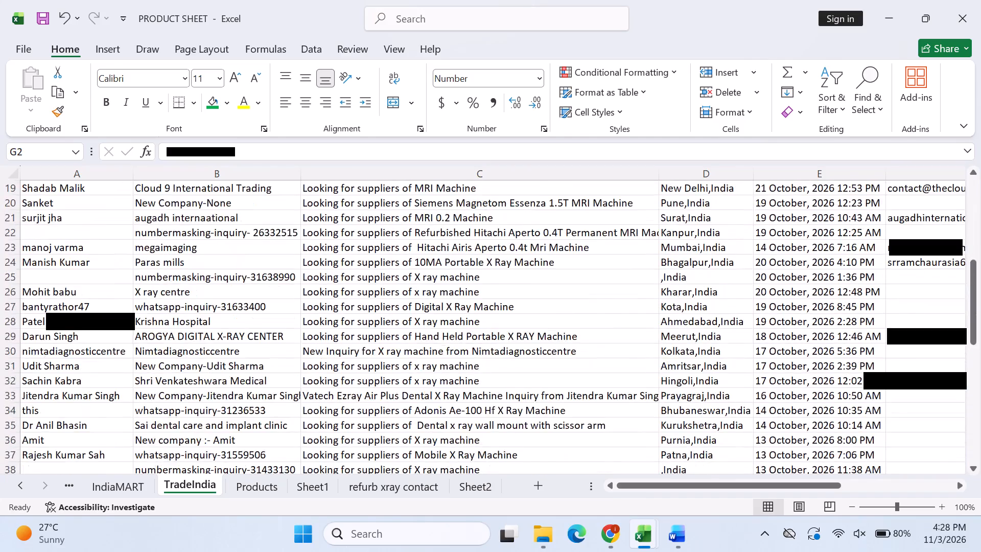
{"action": "scroll", "coordinate": [553, 341], "scroll_direction": "down", "scroll_amount": 9}
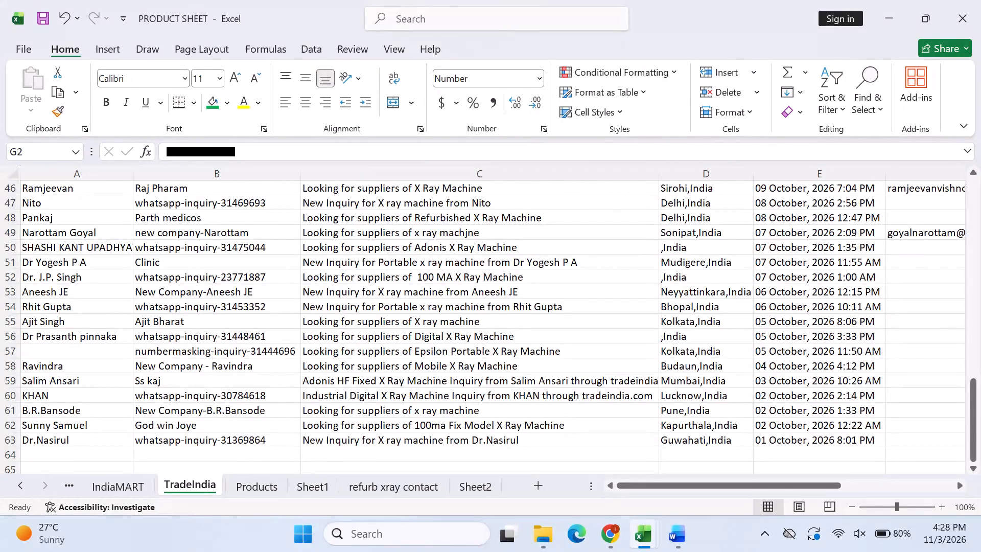
{"action": "scroll", "coordinate": [384, 256], "scroll_direction": "up", "scroll_amount": 4}
{"action": "scroll", "coordinate": [384, 256], "scroll_direction": "up", "scroll_amount": 20}
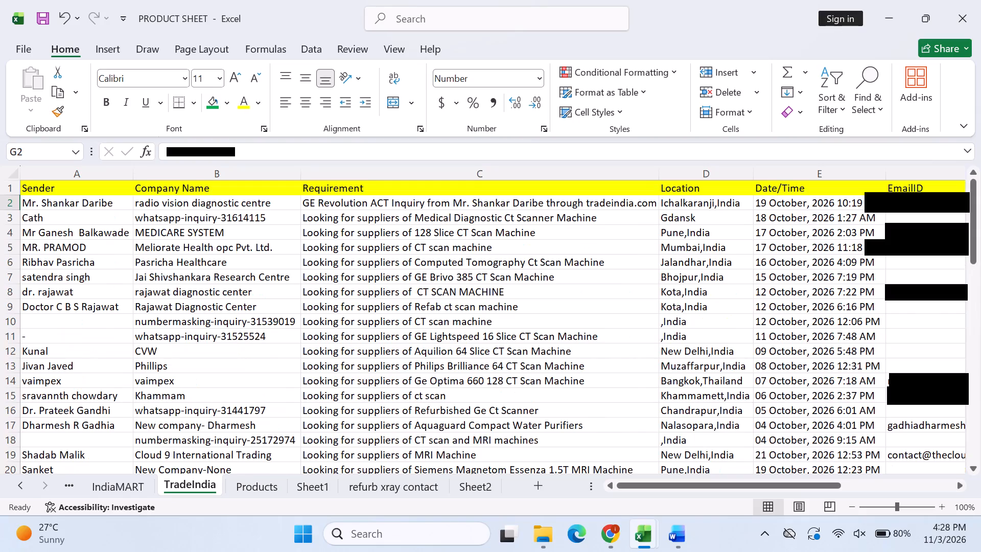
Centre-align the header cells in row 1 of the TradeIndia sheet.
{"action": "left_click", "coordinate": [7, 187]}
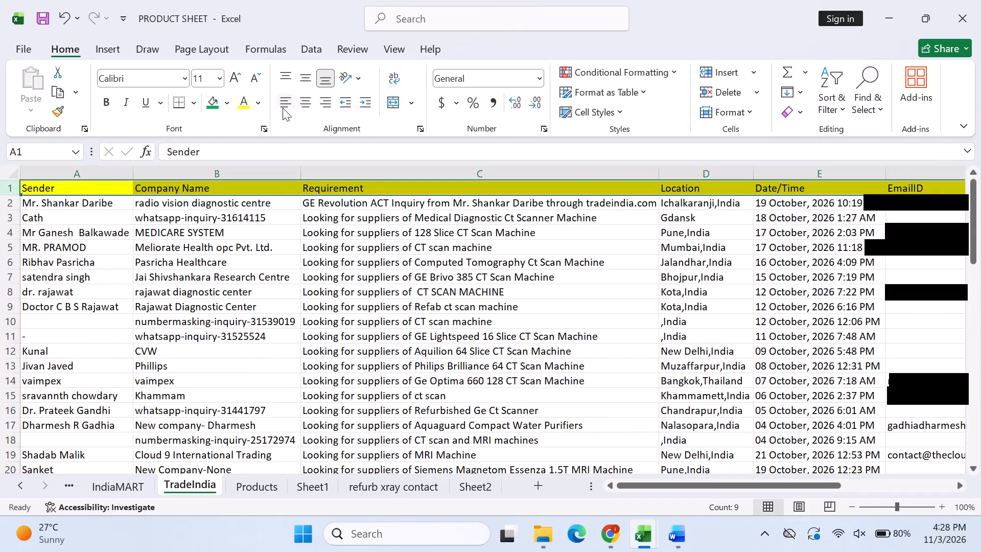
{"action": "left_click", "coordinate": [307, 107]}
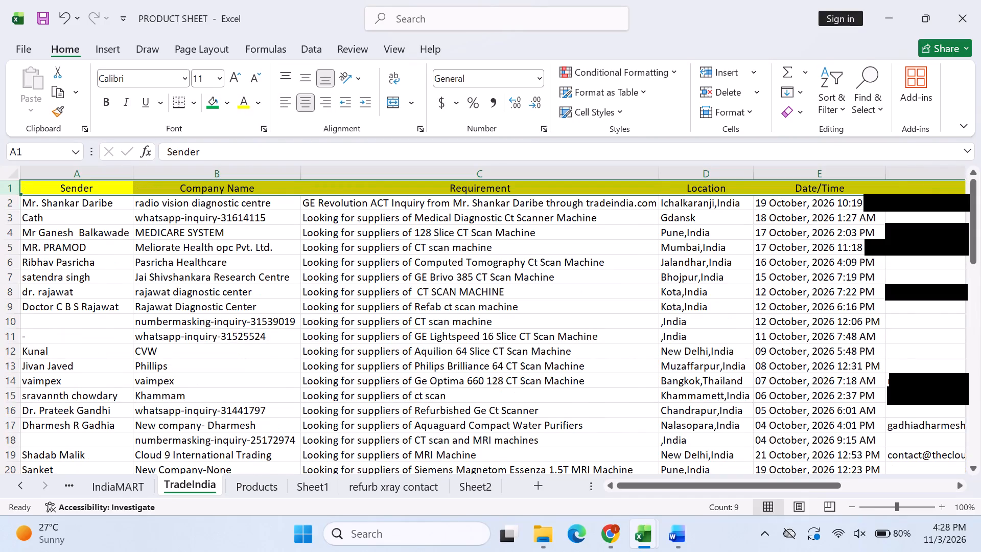
Centre-align all enquiry data in columns A through I, Sender to State, of the TradeIndia sheet.
{"action": "left_click_drag", "start_coordinate": [45, 171], "coordinate": [776, 188]}
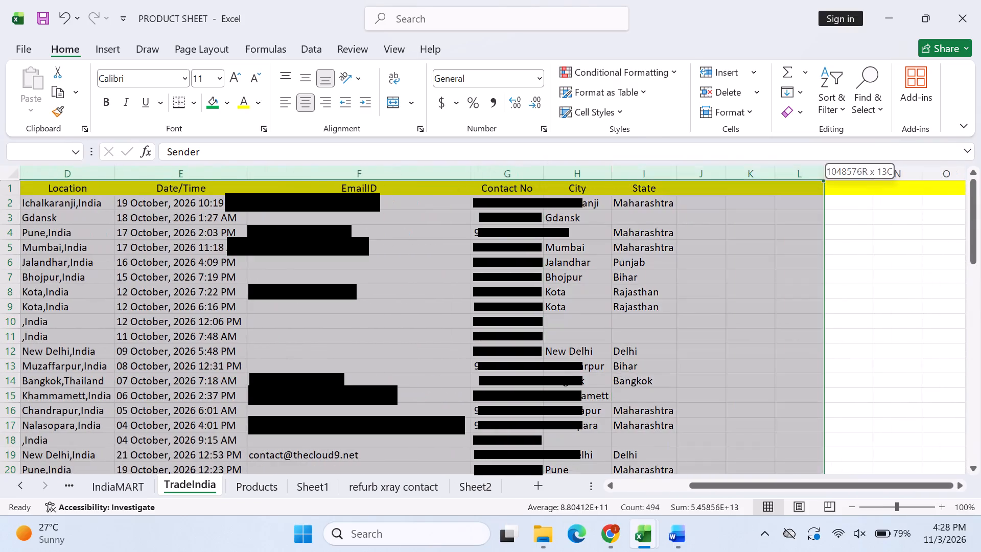
{"action": "left_click_drag", "start_coordinate": [776, 188], "coordinate": [668, 188]}
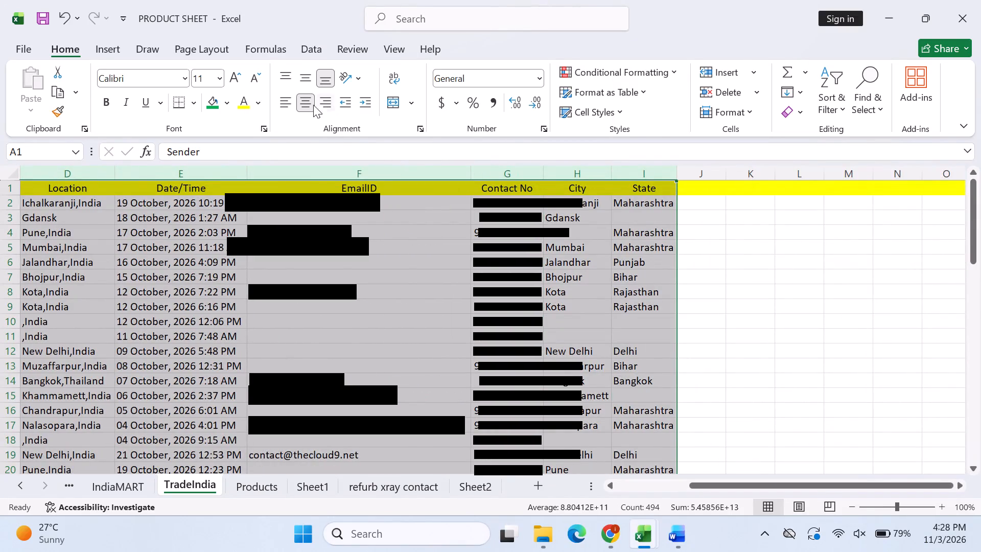
{"action": "left_click", "coordinate": [304, 101]}
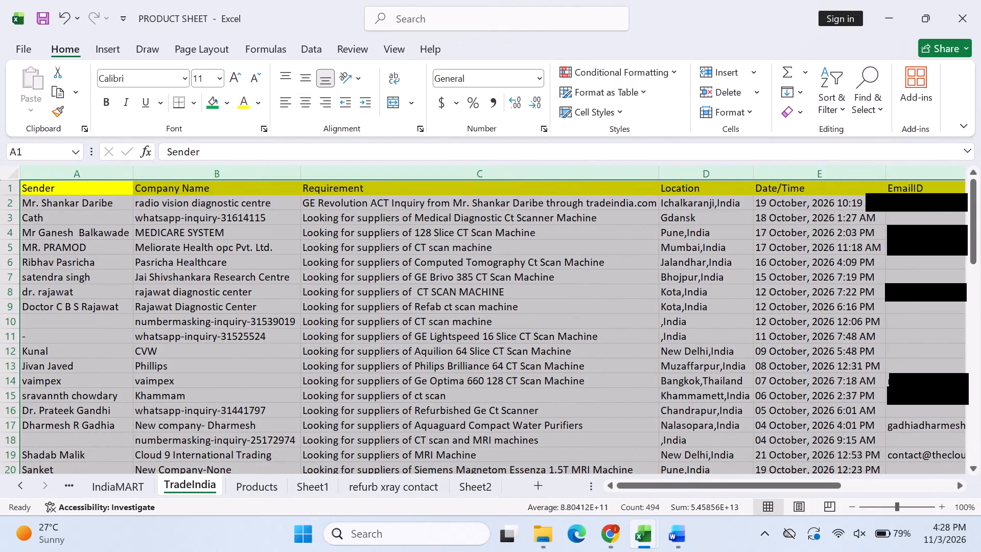
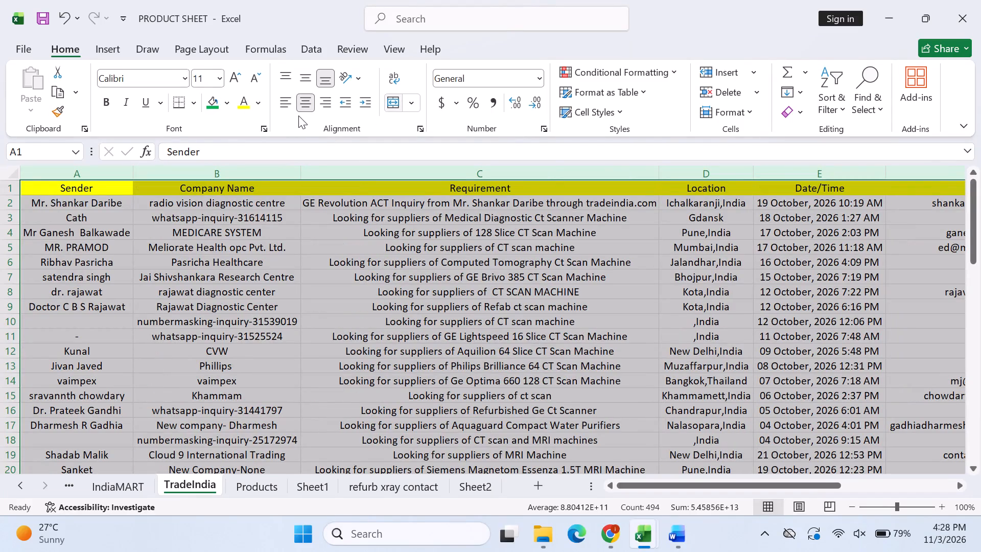
Clear the selection of the centred enquiry columns by selecting cell C11 on the TradeIndia sheet.
{"action": "left_click", "coordinate": [417, 339]}
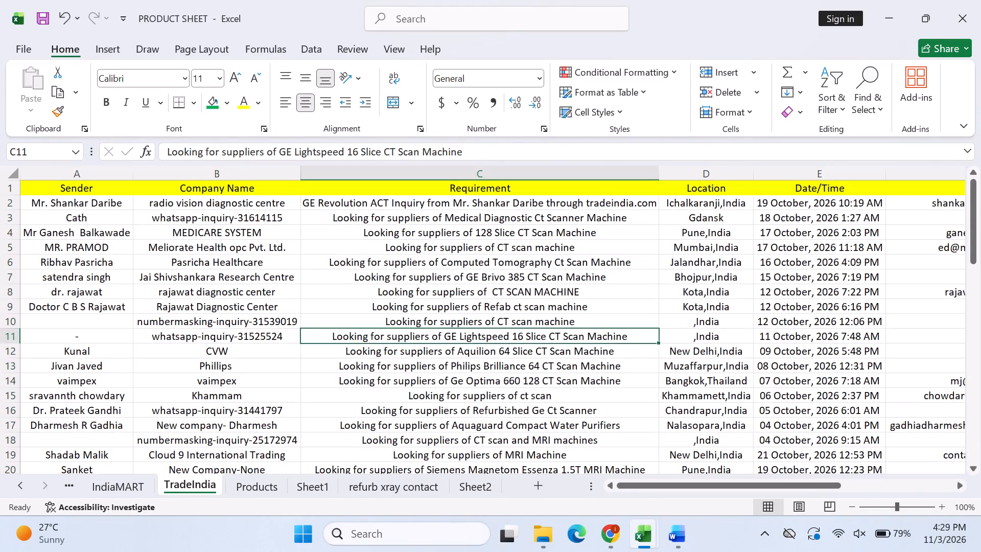
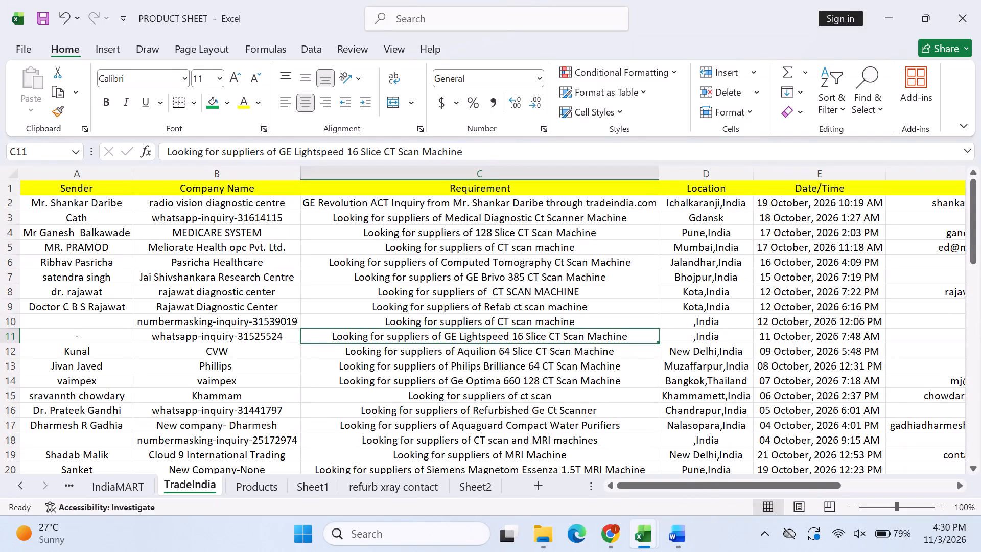
Review the centred enquiry rows on the TradeIndia sheet from the header down to the last entry.
{"action": "scroll", "coordinate": [572, 364], "scroll_direction": "up", "scroll_amount": 3}
{"action": "scroll", "coordinate": [576, 363], "scroll_direction": "down", "scroll_amount": 3}
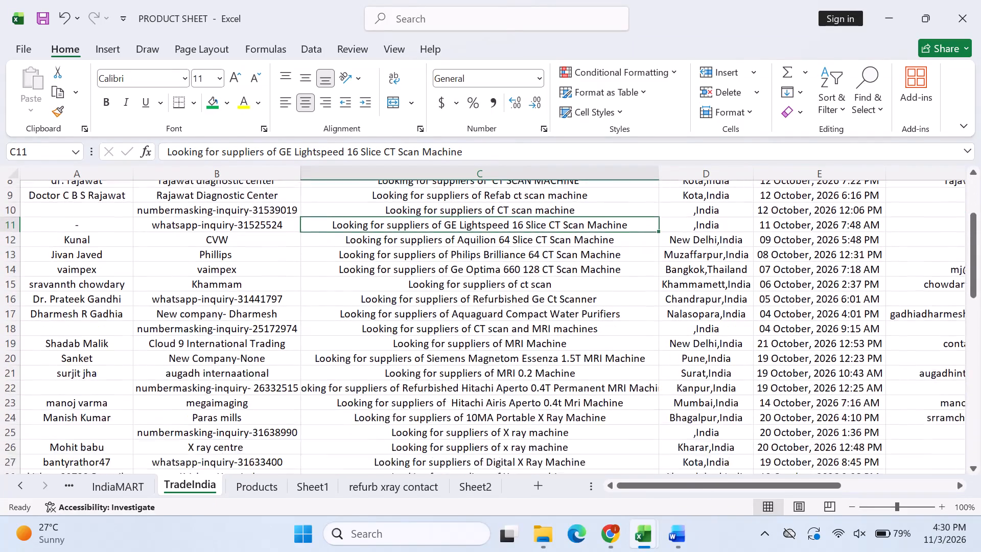
{"action": "scroll", "coordinate": [578, 361], "scroll_direction": "down", "scroll_amount": 4}
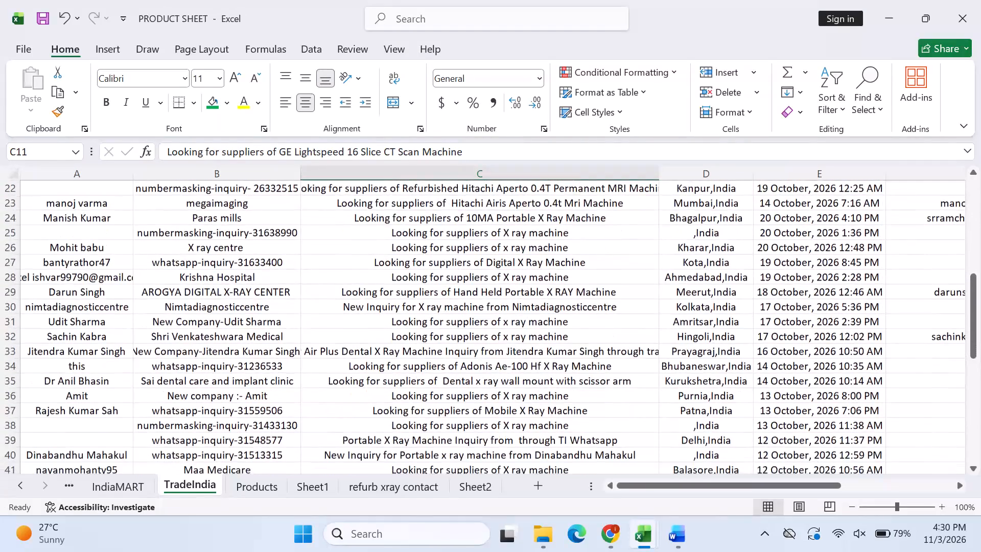
{"action": "scroll", "coordinate": [585, 362], "scroll_direction": "down", "scroll_amount": 5}
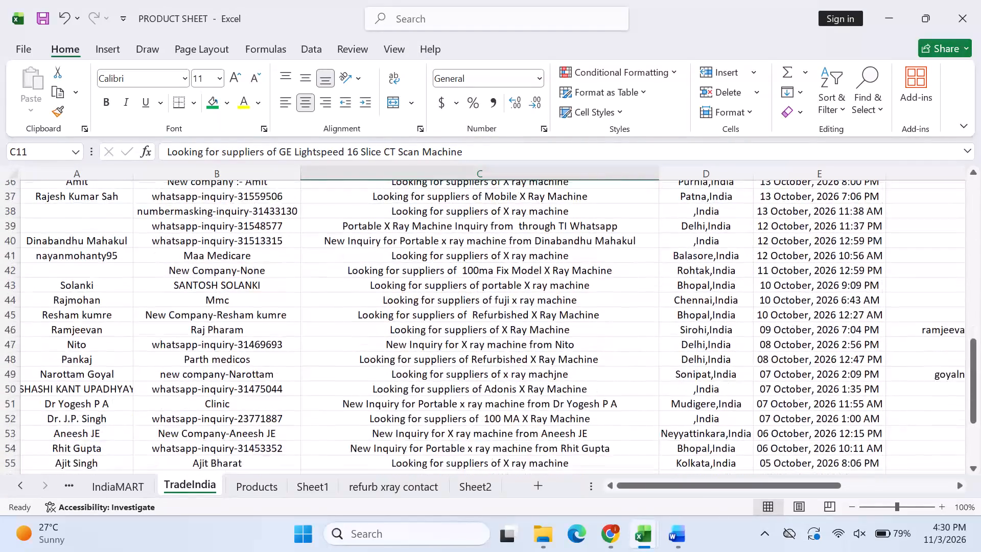
{"action": "scroll", "coordinate": [585, 362], "scroll_direction": "down", "scroll_amount": 5}
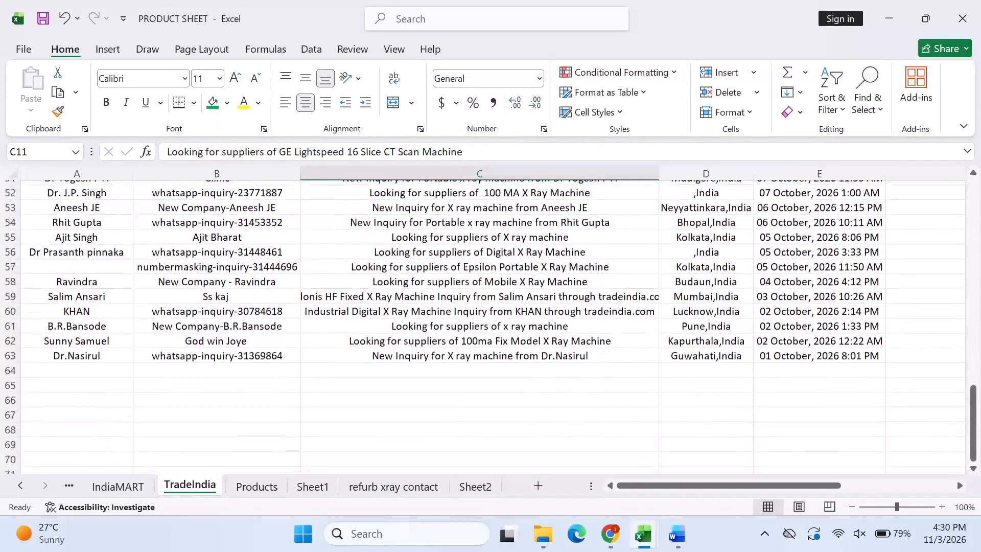
{"action": "scroll", "coordinate": [586, 362], "scroll_direction": "down", "scroll_amount": 1}
{"action": "scroll", "coordinate": [587, 362], "scroll_direction": "up", "scroll_amount": 10}
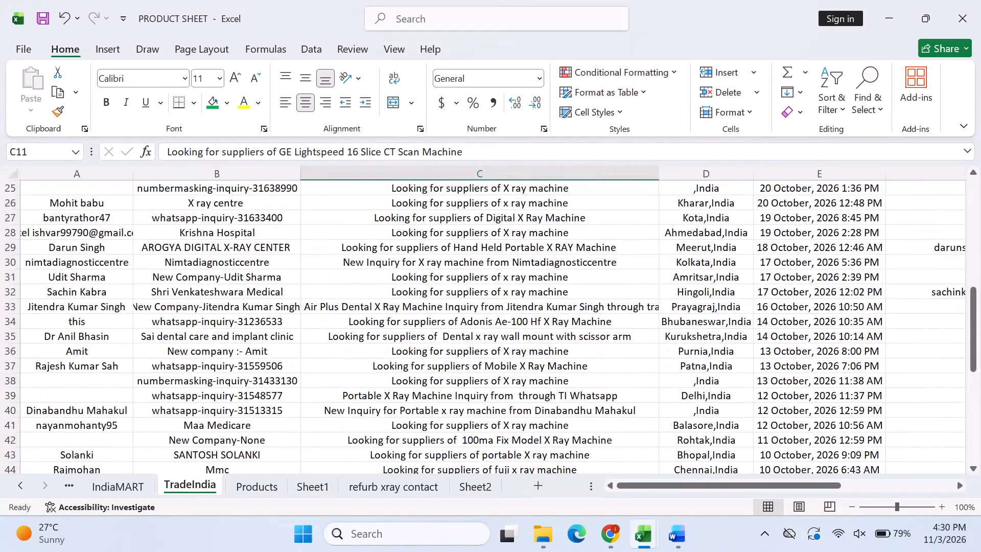
{"action": "scroll", "coordinate": [588, 362], "scroll_direction": "up", "scroll_amount": 14}
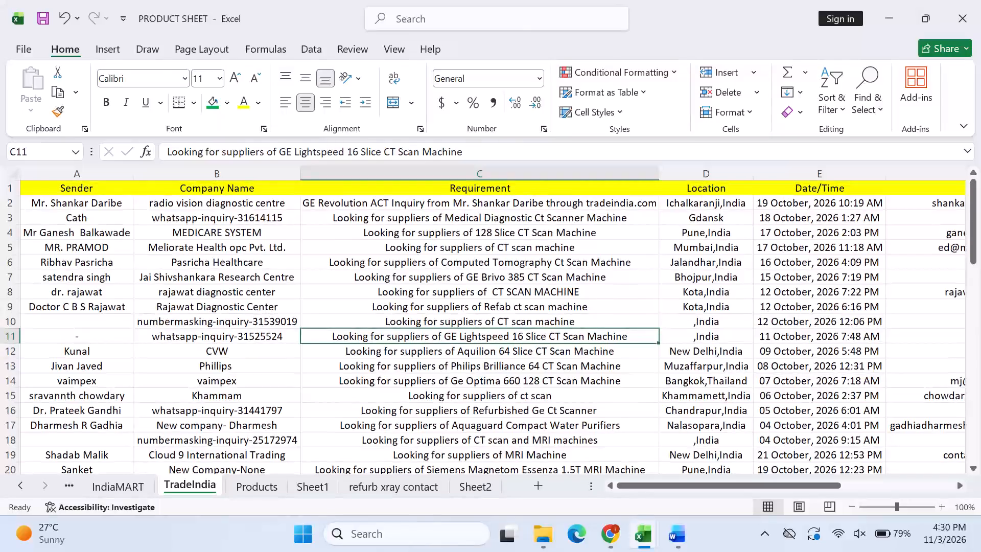
Copy the phone number of the 9/30/2026 enquiry in the IndiaMART sheet's last filled row and switch to Chrome.
{"action": "left_click", "coordinate": [102, 484]}
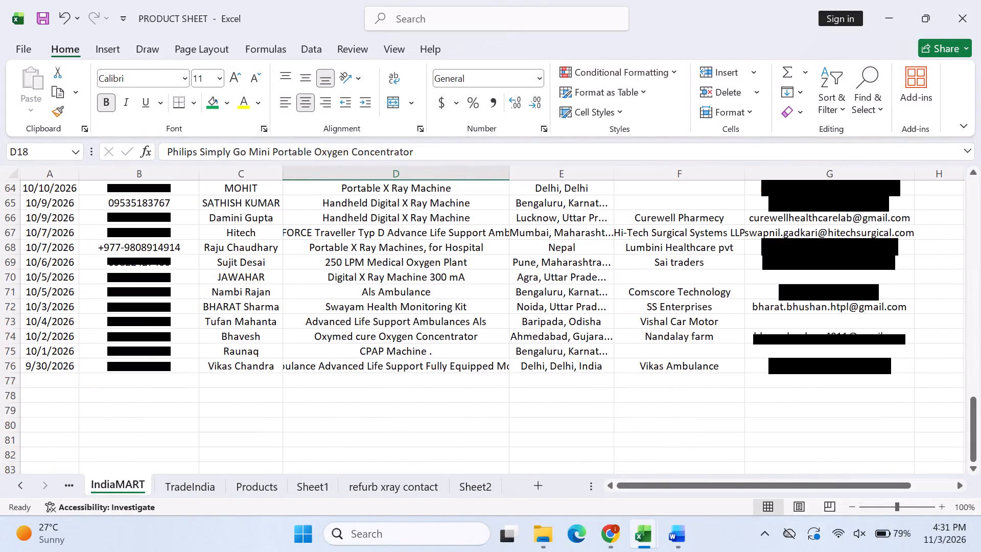
{"action": "scroll", "coordinate": [314, 401], "scroll_direction": "up", "scroll_amount": 1}
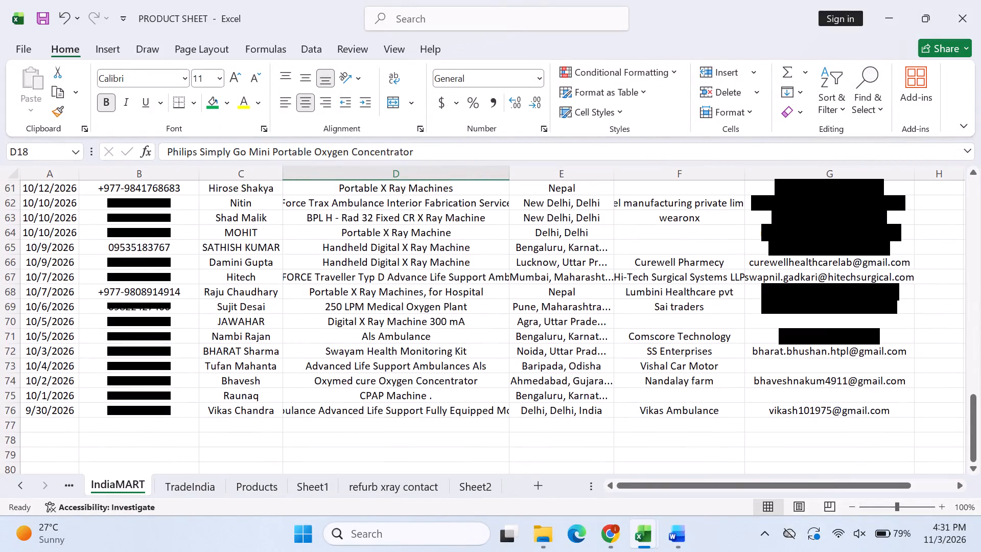
{"action": "scroll", "coordinate": [314, 401], "scroll_direction": "up", "scroll_amount": 1}
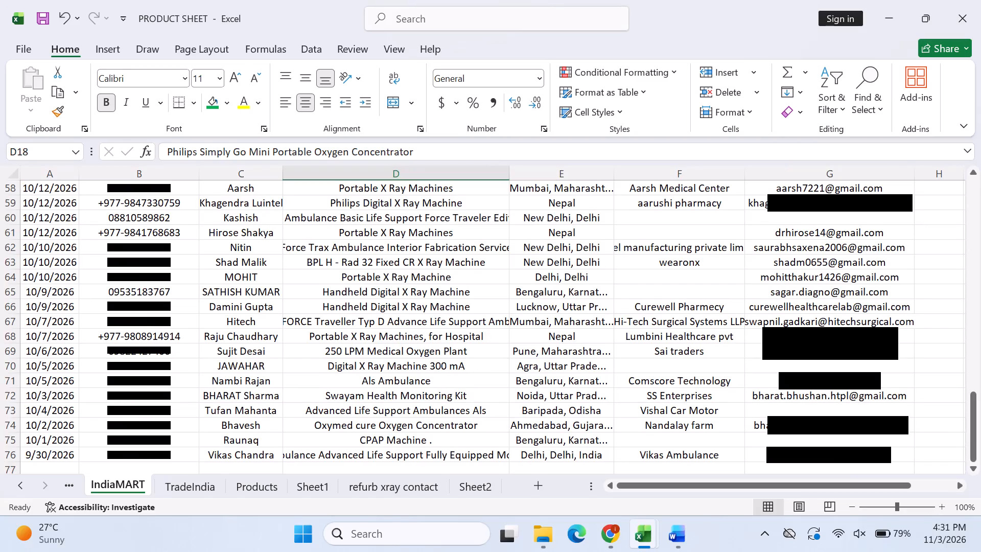
{"action": "left_click", "coordinate": [941, 386]}
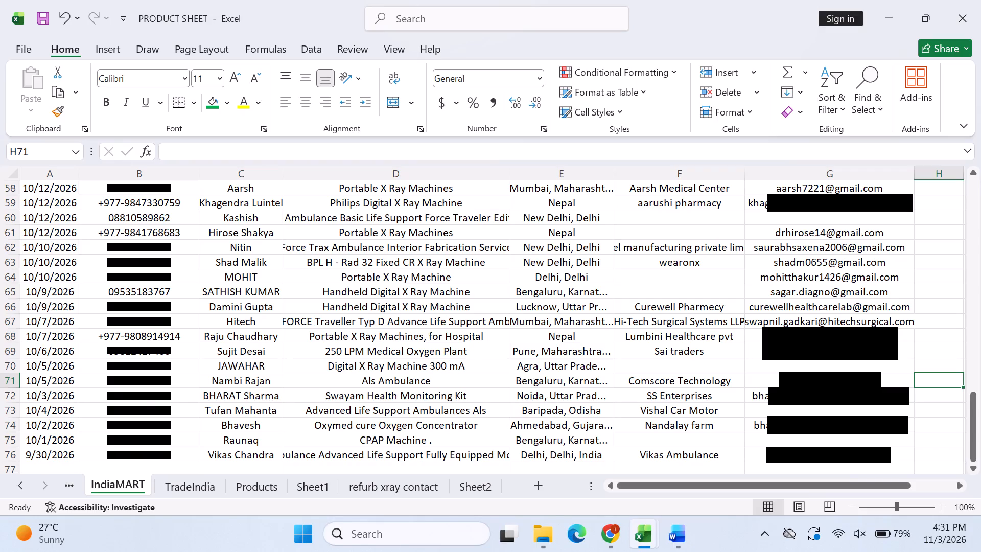
{"action": "scroll", "coordinate": [757, 344], "scroll_direction": "down", "scroll_amount": 2}
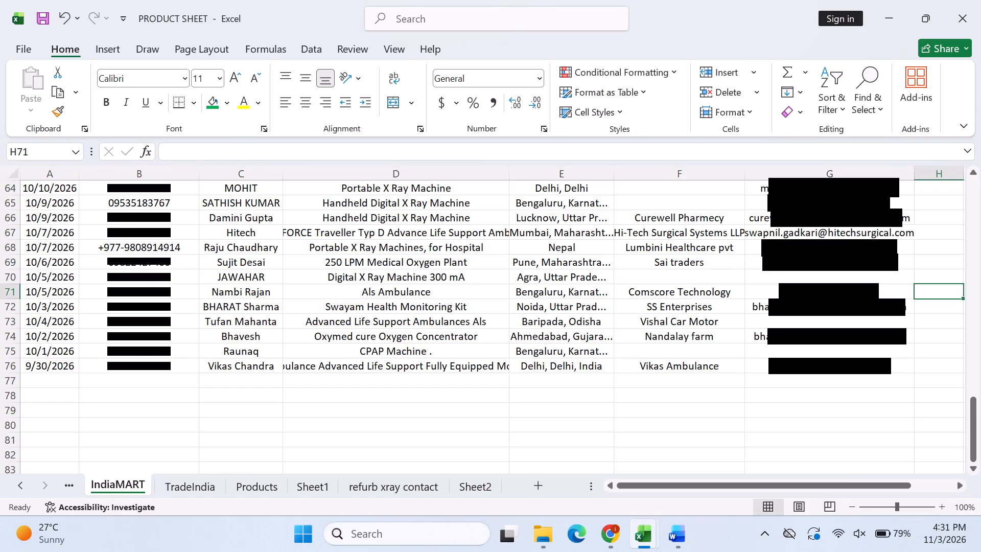
{"action": "double_click", "coordinate": [111, 370]}
{"action": "left_click_drag", "start_coordinate": [106, 368], "coordinate": [198, 374]}
{"action": "key", "text": "ctrl+c"}
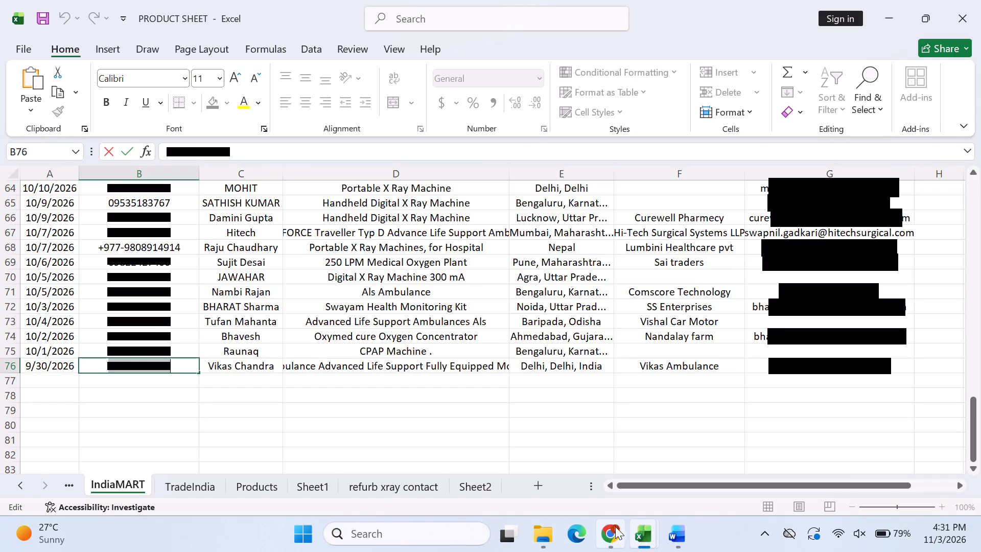
{"action": "left_click", "coordinate": [608, 530]}
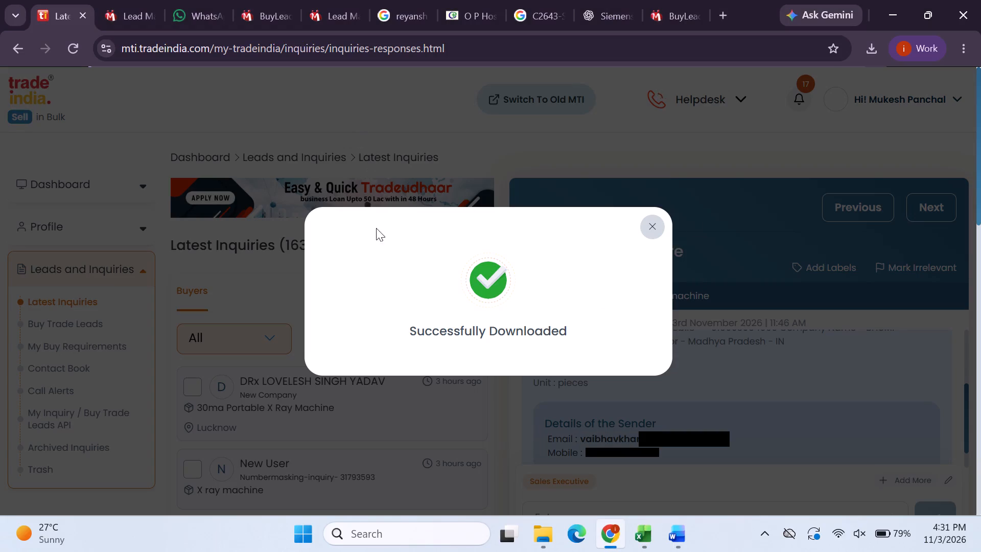
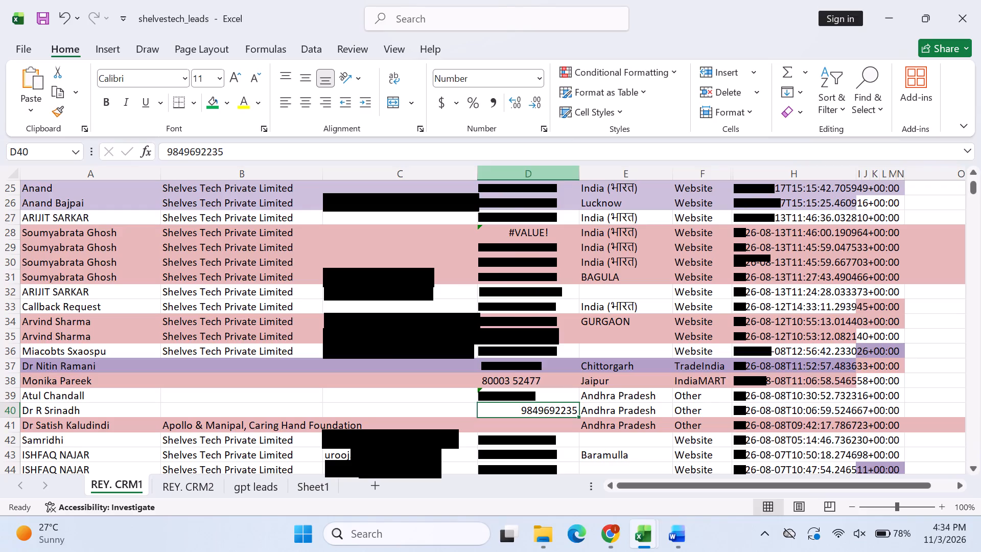
Review the lead rows on the REY. CRM1 sheet up to the header, including the O1 NEW DATE column.
{"action": "scroll", "coordinate": [384, 295], "scroll_direction": "up", "scroll_amount": 1}
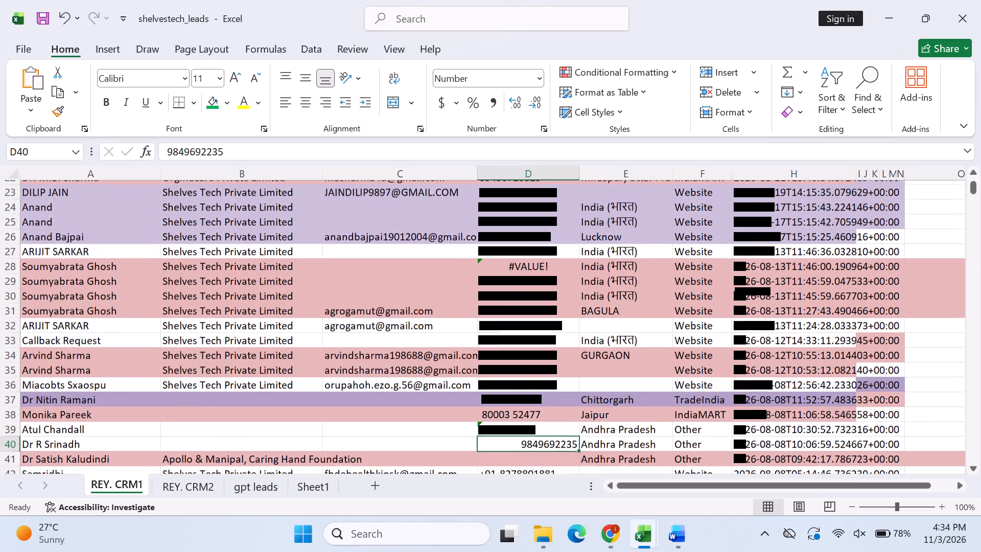
{"action": "scroll", "coordinate": [384, 295], "scroll_direction": "up", "scroll_amount": 5}
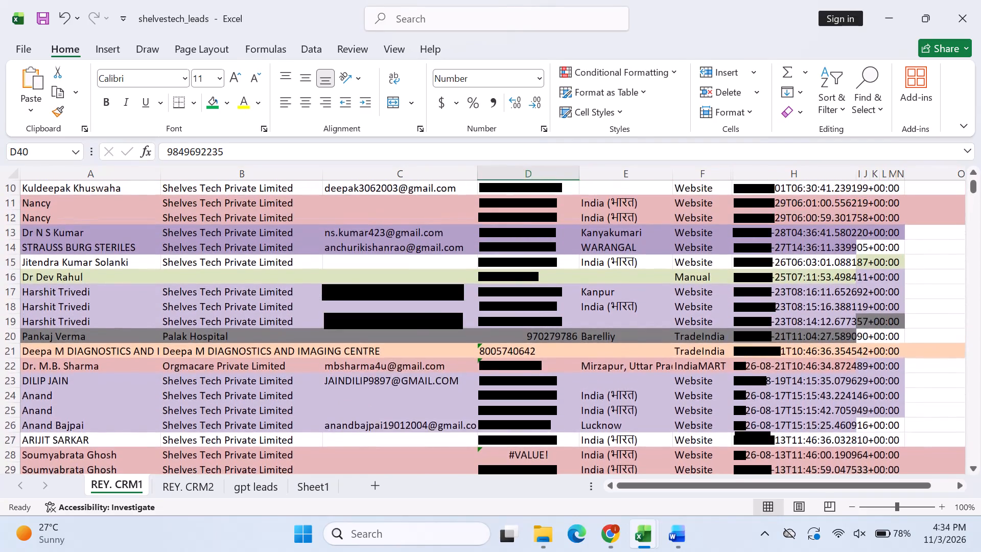
{"action": "scroll", "coordinate": [384, 295], "scroll_direction": "up", "scroll_amount": 1}
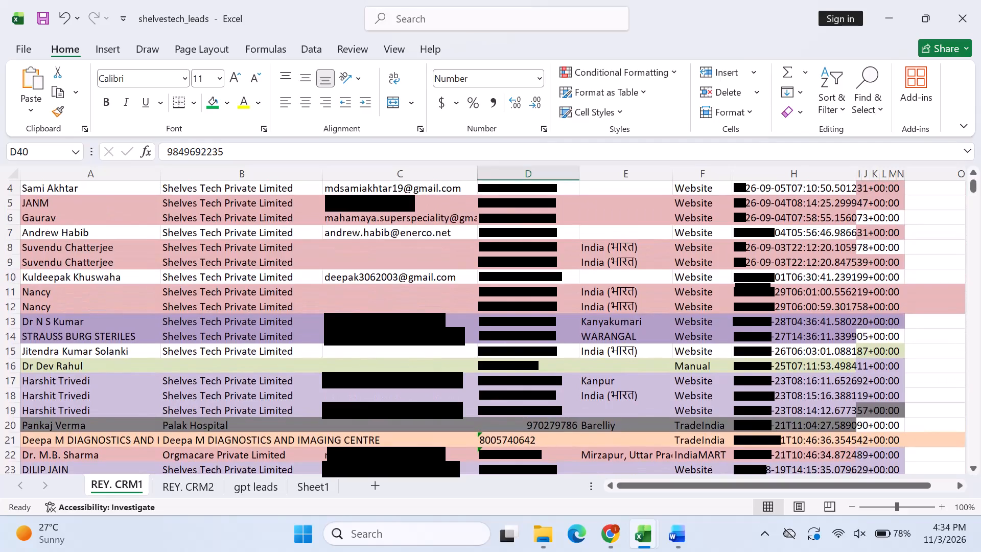
{"action": "scroll", "coordinate": [405, 298], "scroll_direction": "up", "scroll_amount": 2}
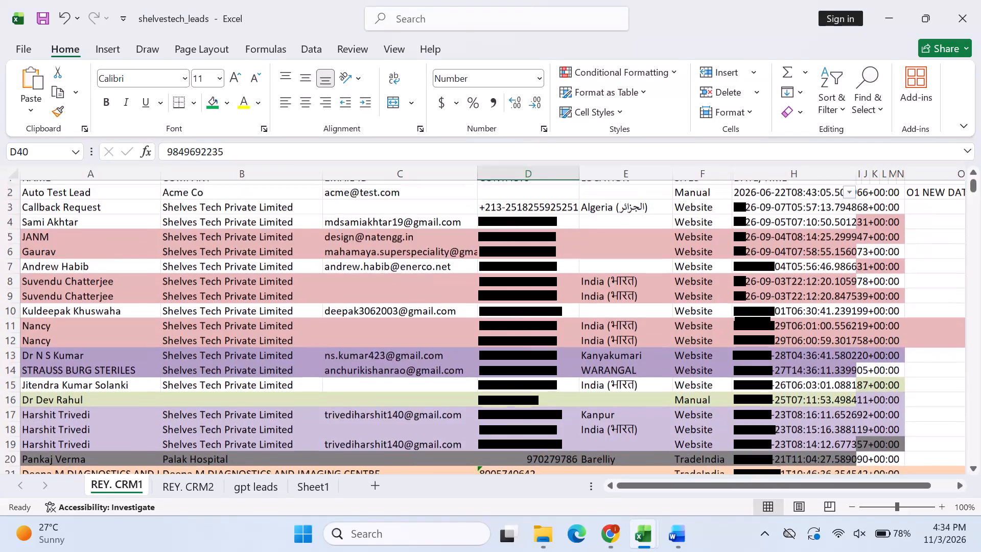
{"action": "scroll", "coordinate": [405, 298], "scroll_direction": "up", "scroll_amount": 6}
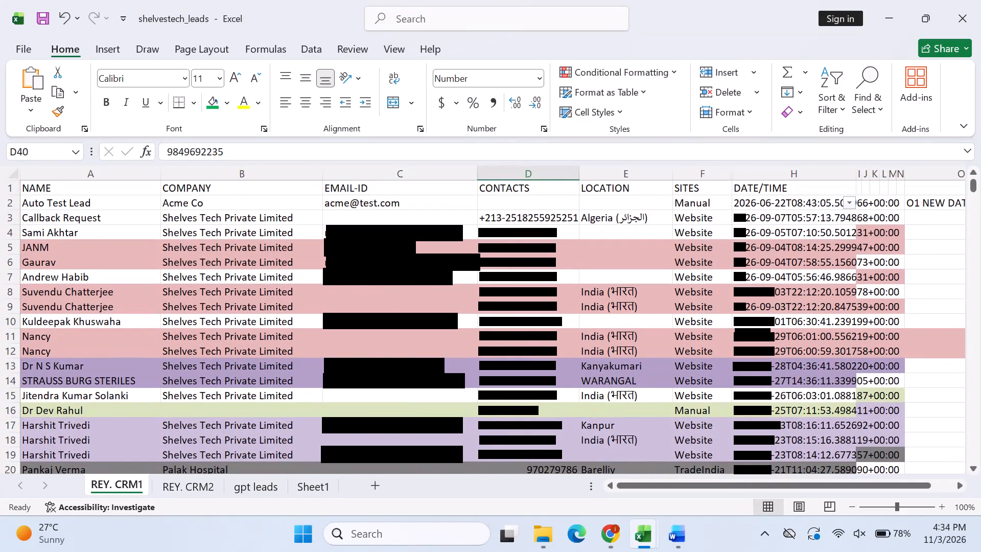
{"action": "left_click_drag", "start_coordinate": [729, 482], "coordinate": [768, 485]}
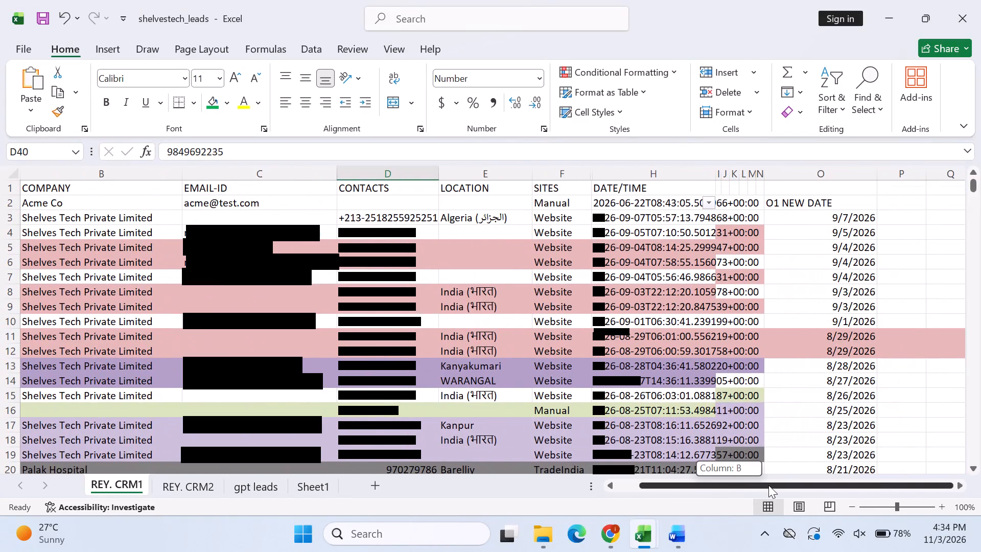
{"action": "left_click_drag", "start_coordinate": [768, 485], "coordinate": [693, 489]}
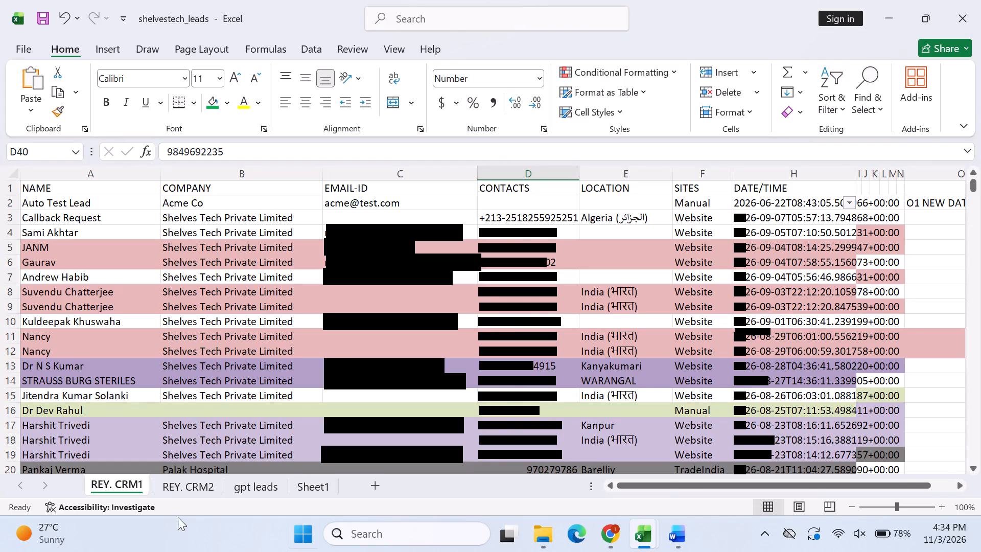
On the REY. CRM2 sheet, delete the empty column D between the email and phone columns.
{"action": "left_click", "coordinate": [184, 480]}
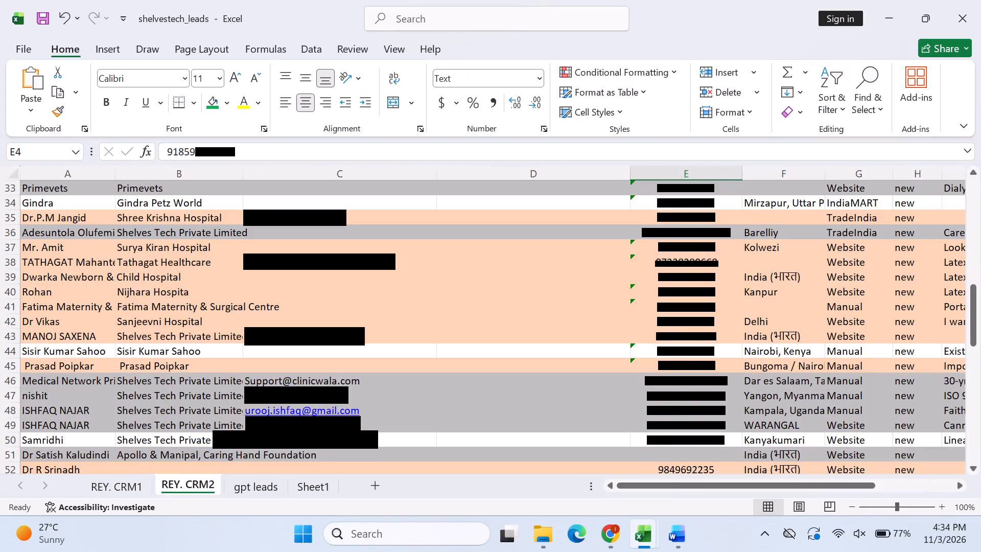
{"action": "scroll", "coordinate": [407, 375], "scroll_direction": "down", "scroll_amount": 2}
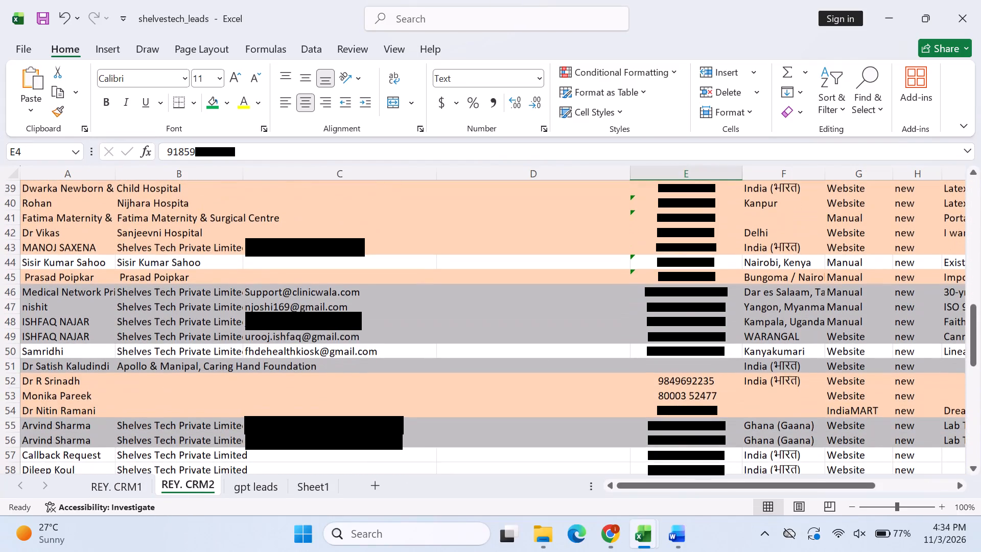
{"action": "left_click", "coordinate": [650, 484]}
{"action": "left_click_drag", "start_coordinate": [650, 484], "coordinate": [708, 480]}
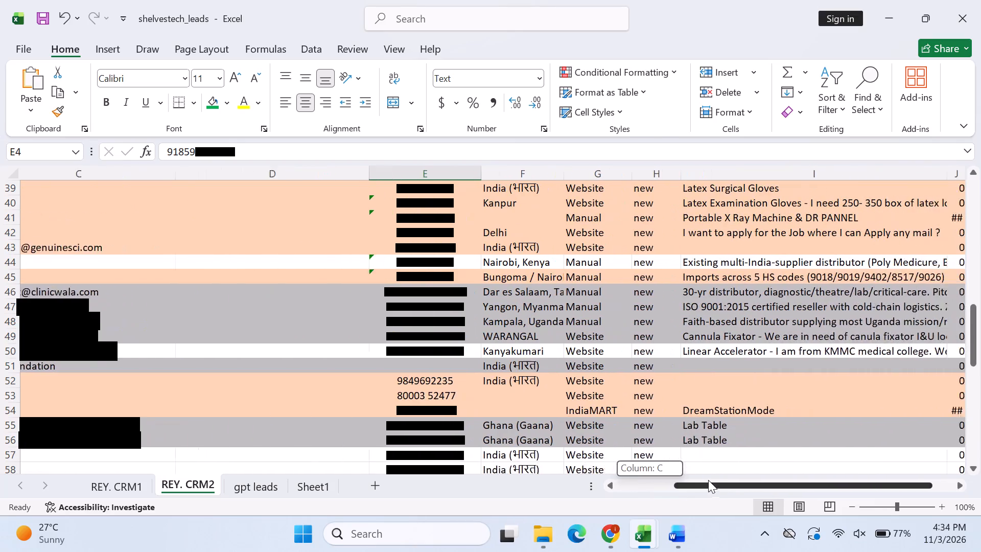
{"action": "left_click_drag", "start_coordinate": [708, 480], "coordinate": [678, 489]}
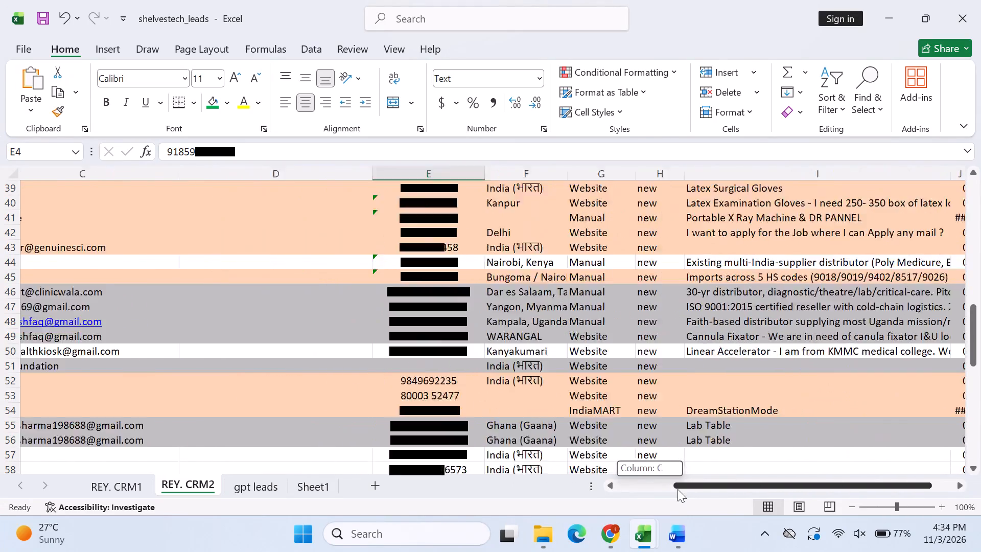
{"action": "left_click_drag", "start_coordinate": [678, 489], "coordinate": [600, 491]}
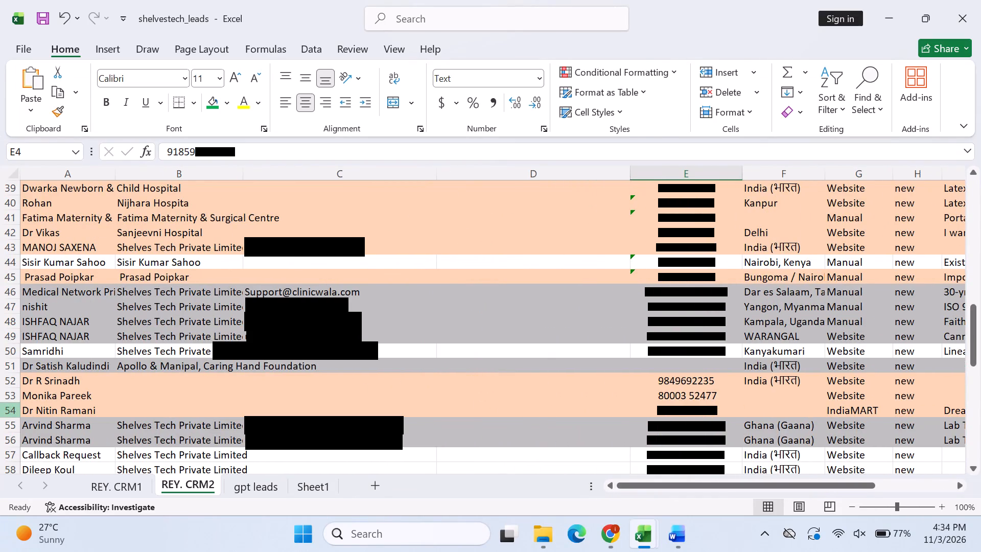
{"action": "left_click", "coordinate": [476, 176]}
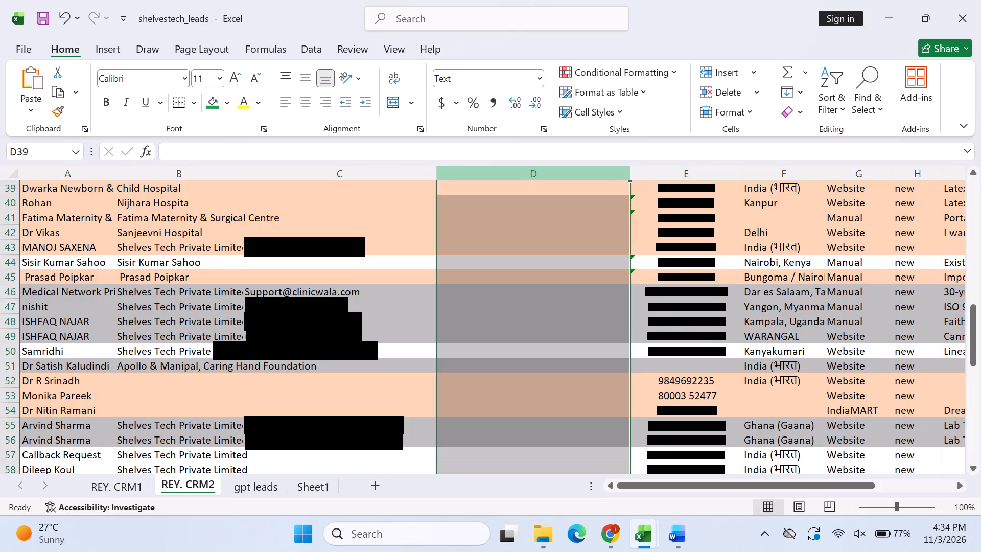
{"action": "scroll", "coordinate": [495, 281], "scroll_direction": "down", "scroll_amount": 14}
{"action": "scroll", "coordinate": [499, 281], "scroll_direction": "up", "scroll_amount": 10}
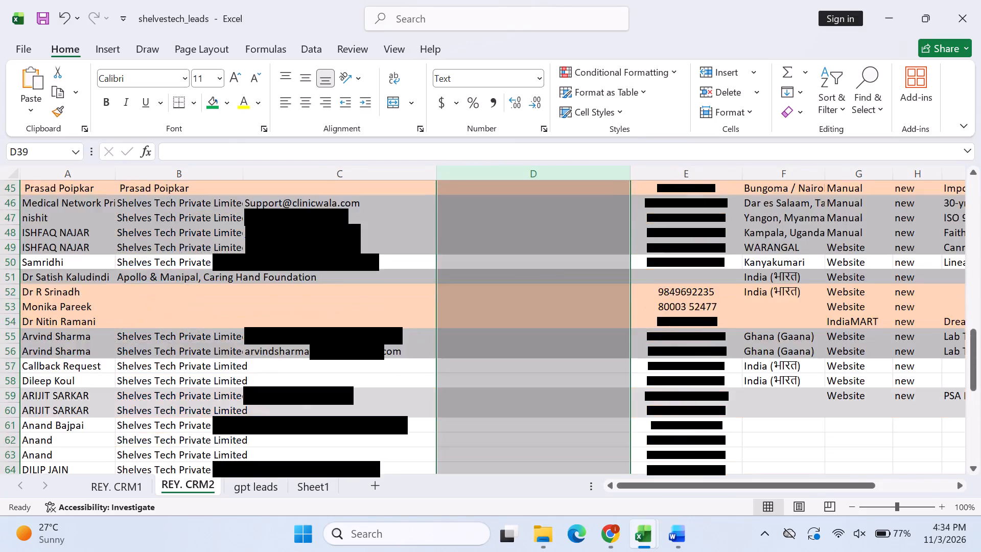
{"action": "scroll", "coordinate": [499, 281], "scroll_direction": "up", "scroll_amount": 20}
{"action": "scroll", "coordinate": [499, 281], "scroll_direction": "up", "scroll_amount": 9}
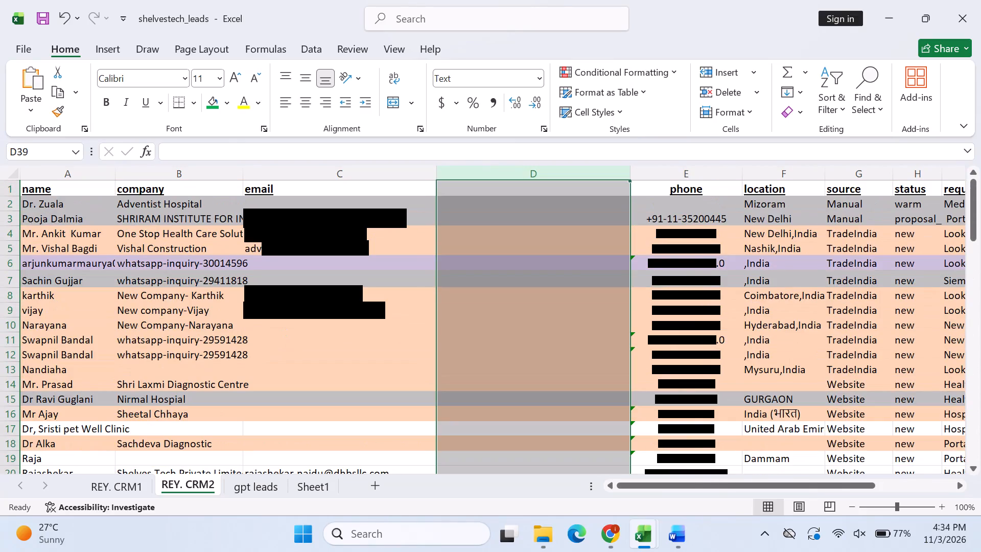
{"action": "right_click", "coordinate": [559, 174]}
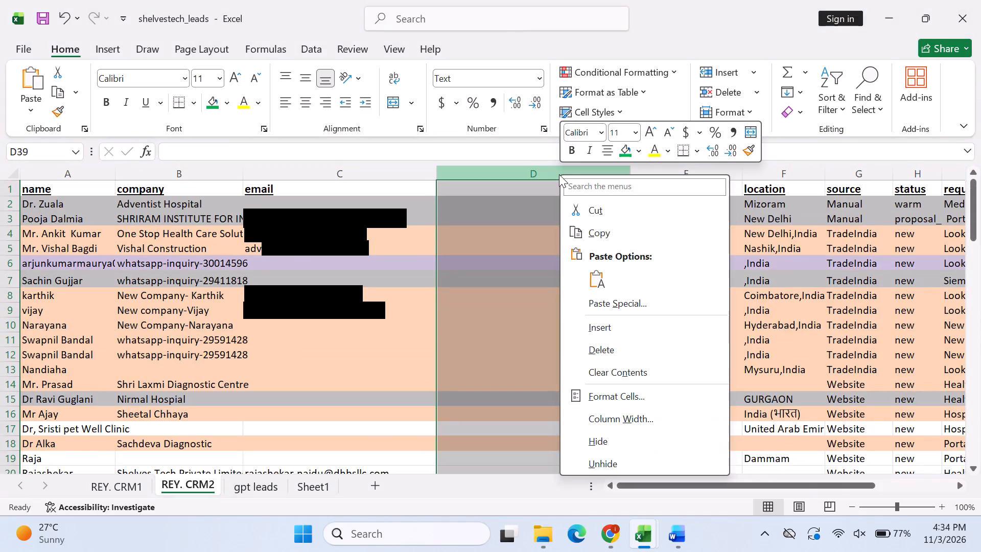
{"action": "left_click", "coordinate": [593, 343]}
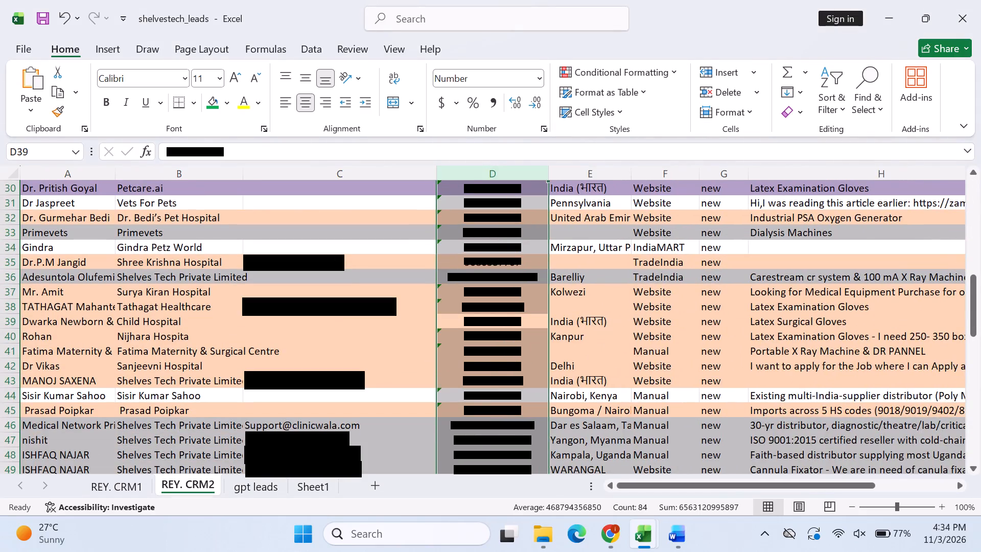
Centre the contents of every cell on the REY. CRM2 sheet horizontally.
{"action": "left_click", "coordinate": [300, 171]}
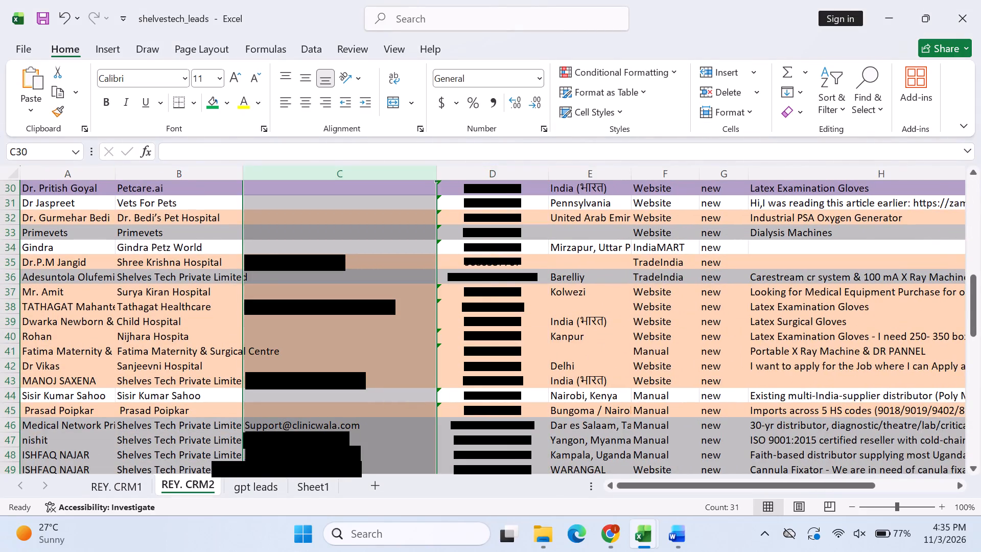
{"action": "left_click", "coordinate": [8, 171]}
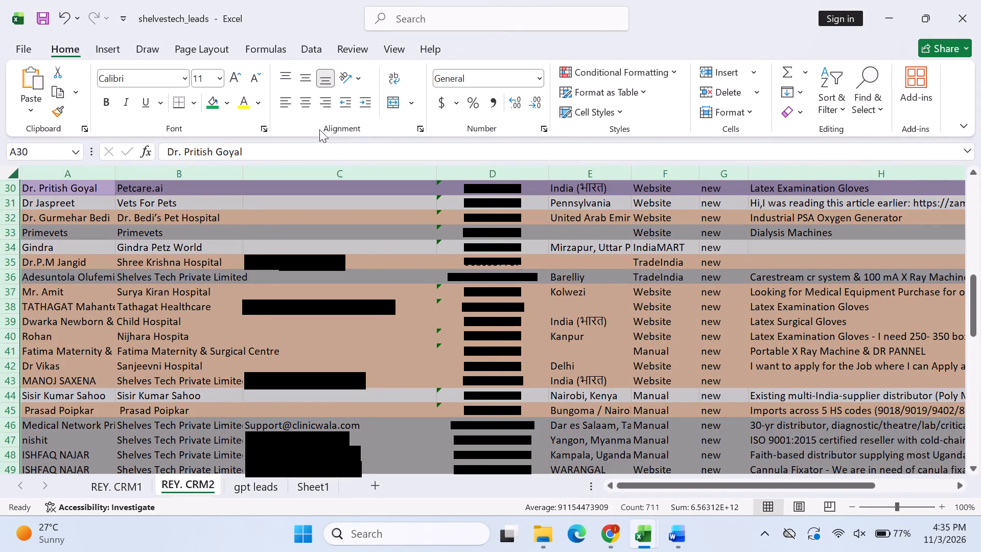
{"action": "left_click", "coordinate": [303, 99]}
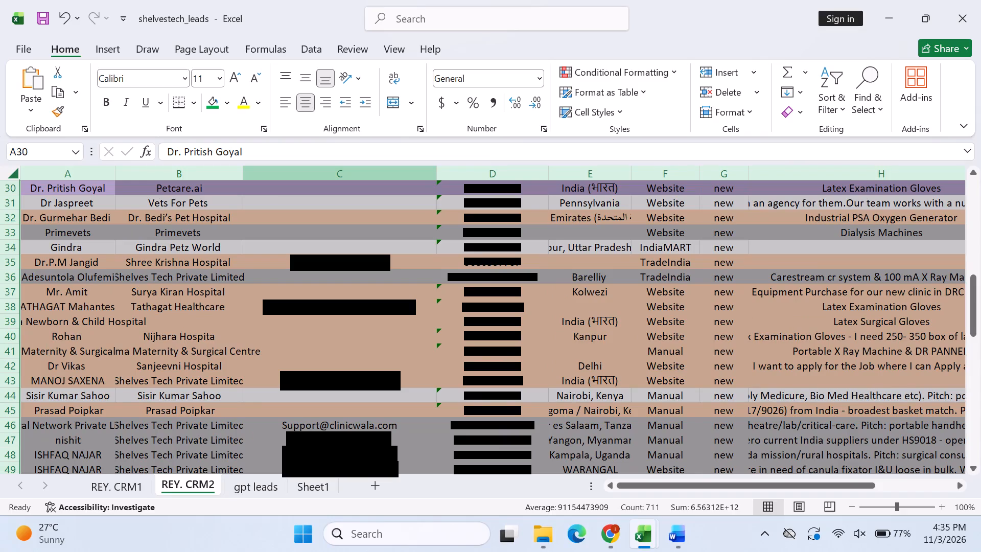
{"action": "left_click", "coordinate": [361, 220]}
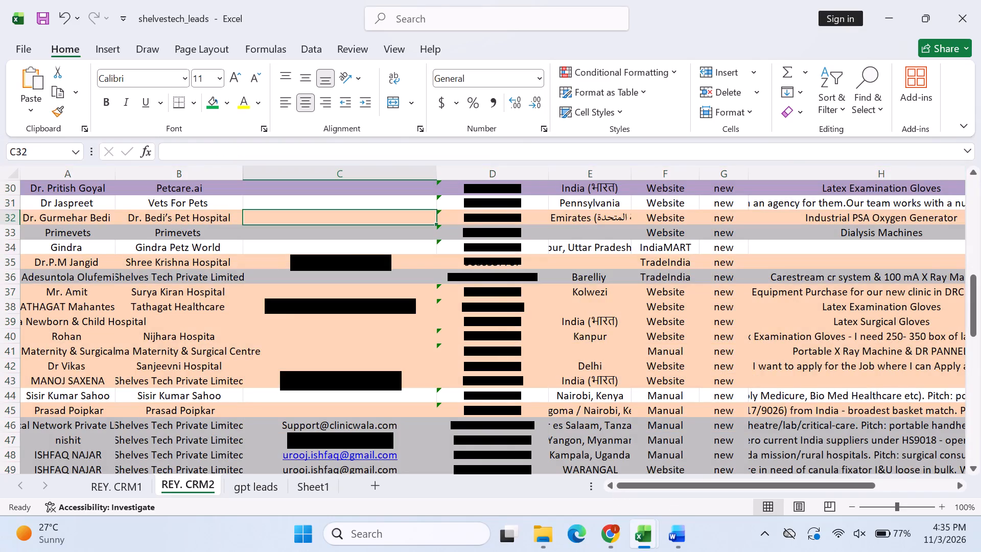
Review the centred REY. CRM2 leads from the header to the last row, across the name to updated_at columns.
{"action": "scroll", "coordinate": [569, 394], "scroll_direction": "up", "scroll_amount": 1}
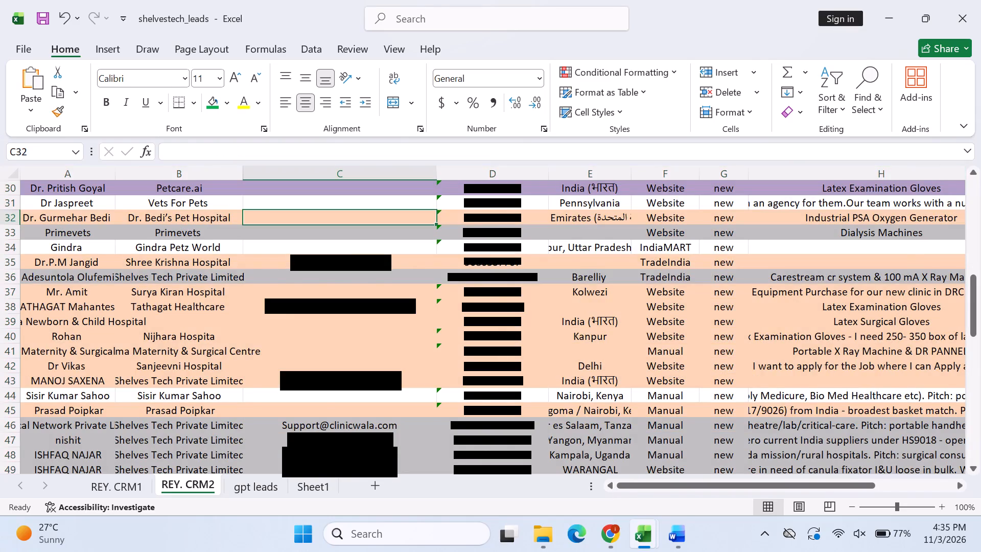
{"action": "scroll", "coordinate": [569, 394], "scroll_direction": "up", "scroll_amount": 14}
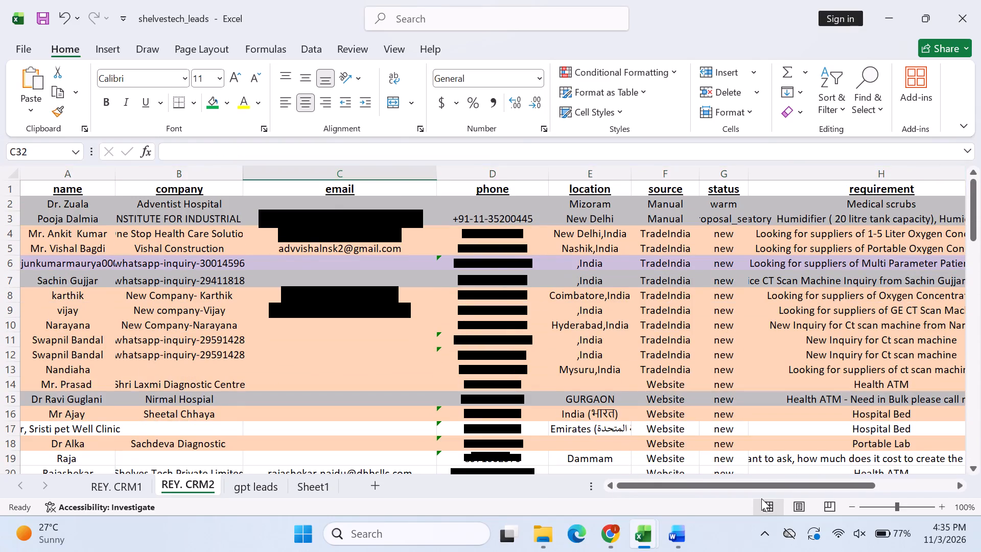
{"action": "left_click_drag", "start_coordinate": [652, 481], "coordinate": [660, 481]}
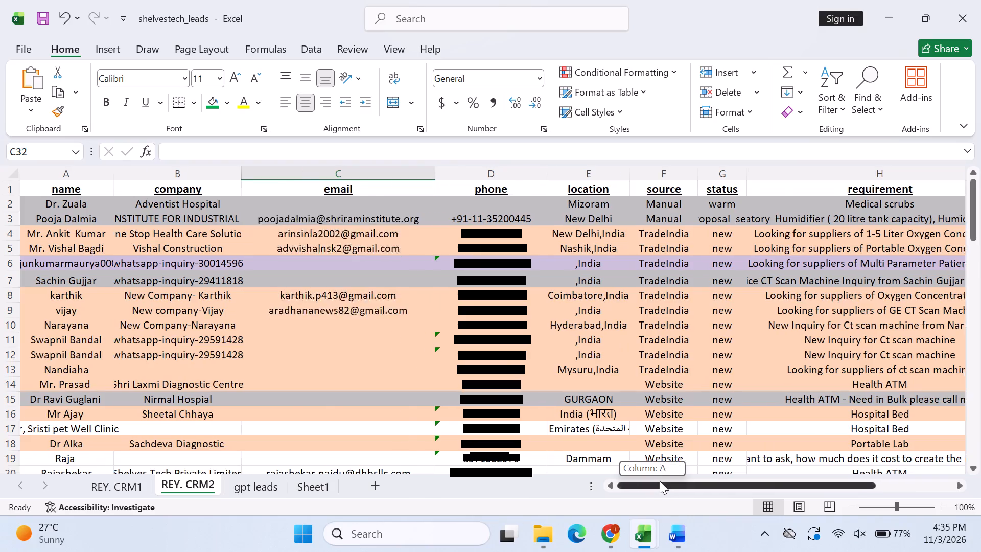
{"action": "left_click_drag", "start_coordinate": [660, 481], "coordinate": [743, 479]}
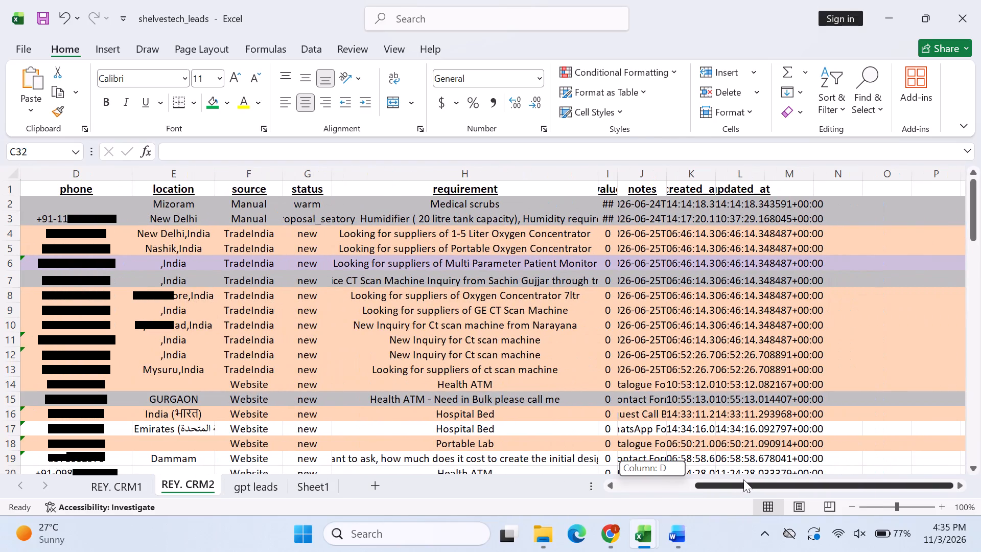
{"action": "left_click_drag", "start_coordinate": [743, 479], "coordinate": [742, 479]}
{"action": "left_click_drag", "start_coordinate": [742, 479], "coordinate": [661, 488]}
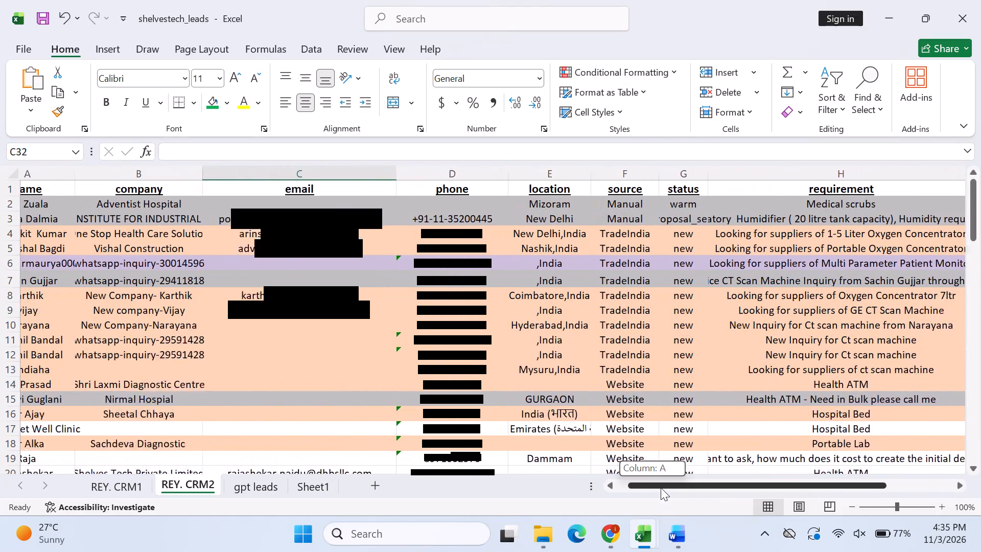
{"action": "left_click_drag", "start_coordinate": [661, 488], "coordinate": [611, 494]}
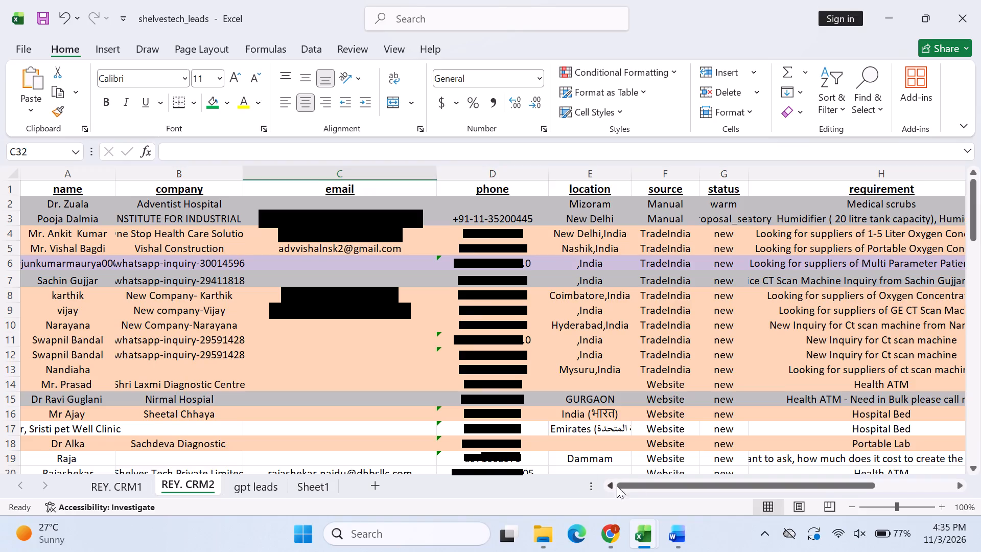
{"action": "left_click_drag", "start_coordinate": [625, 484], "coordinate": [698, 481]}
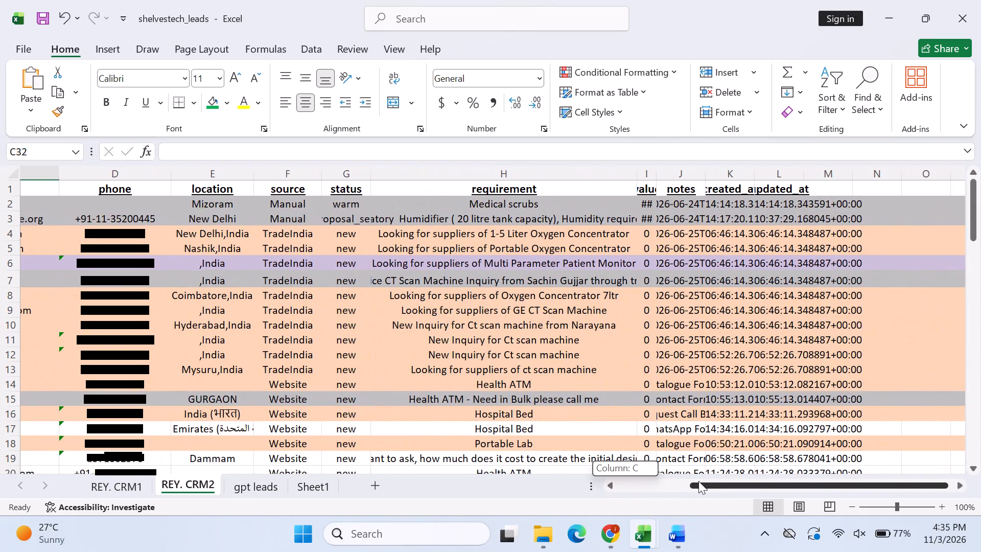
{"action": "left_click_drag", "start_coordinate": [698, 481], "coordinate": [699, 481]}
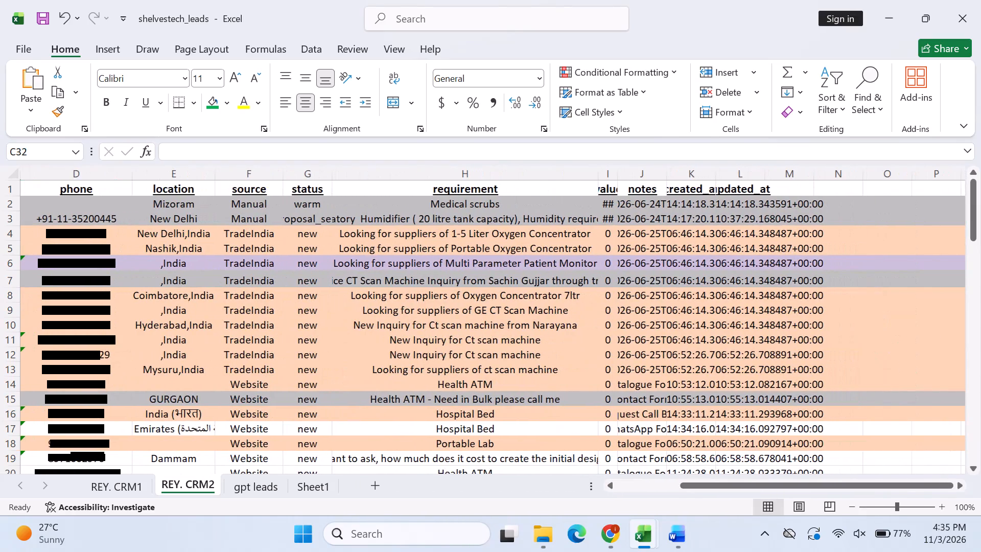
{"action": "scroll", "coordinate": [682, 233], "scroll_direction": "down", "scroll_amount": 15}
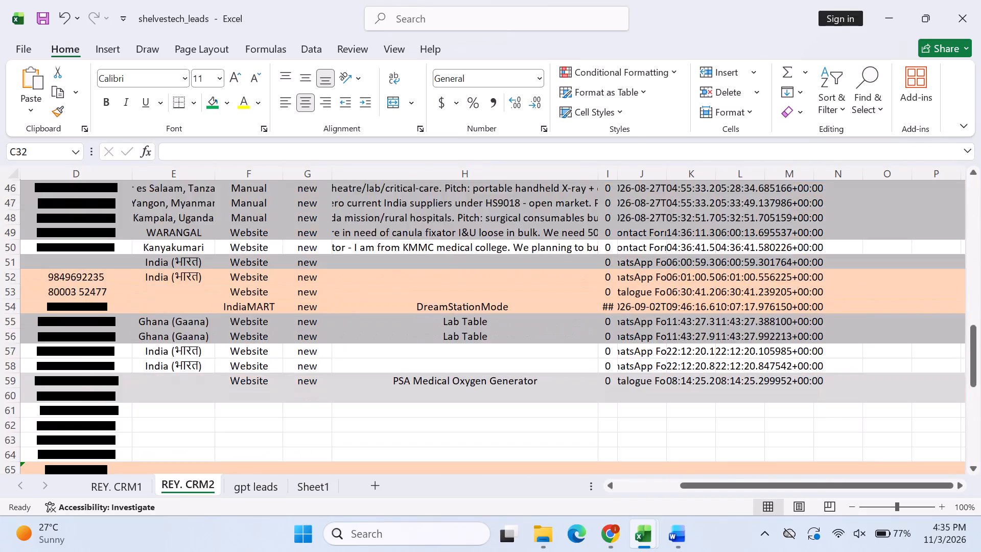
{"action": "scroll", "coordinate": [668, 265], "scroll_direction": "down", "scroll_amount": 8}
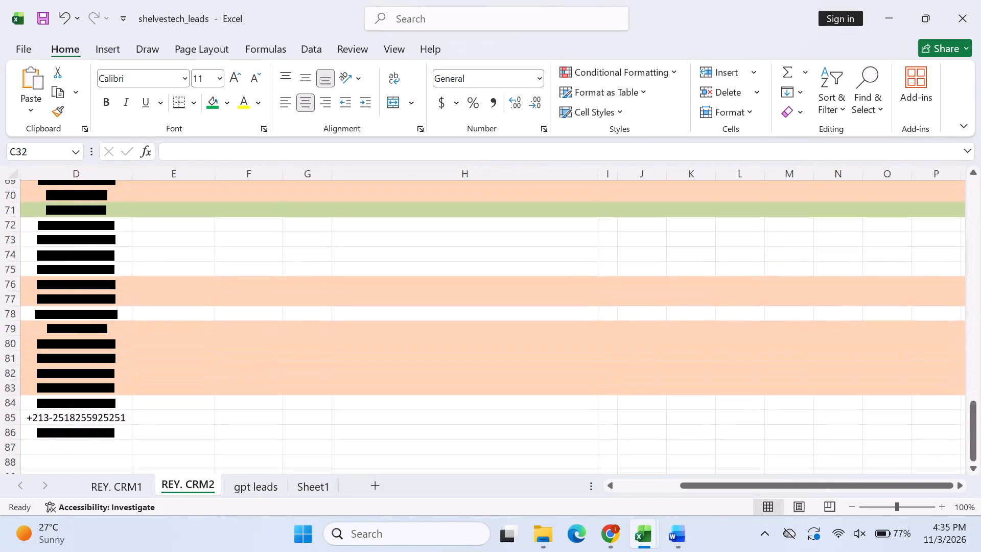
{"action": "scroll", "coordinate": [668, 269], "scroll_direction": "down", "scroll_amount": 2}
{"action": "left_click_drag", "start_coordinate": [693, 484], "coordinate": [619, 494]}
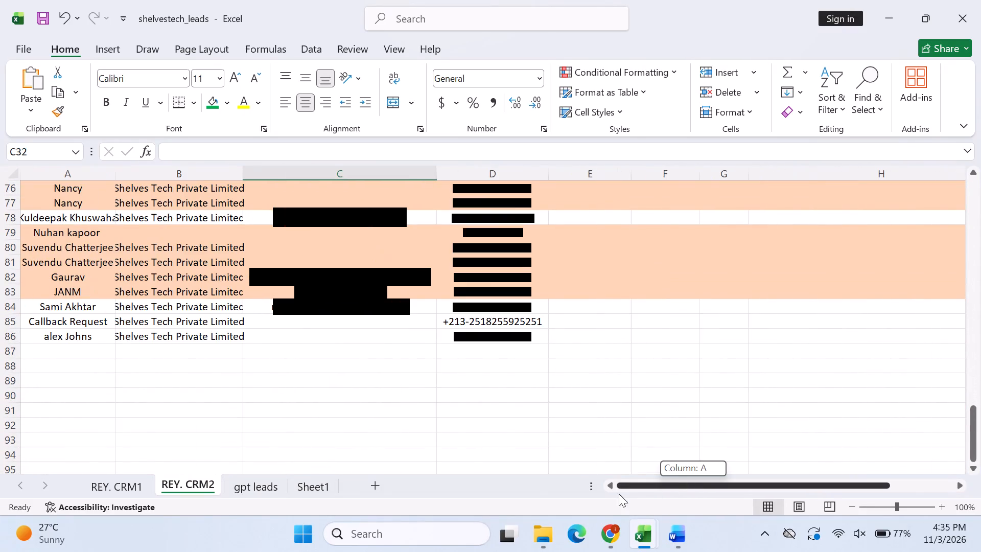
{"action": "left_click_drag", "start_coordinate": [619, 494], "coordinate": [528, 485]}
Widen company column B on the REY. CRM2 sheet so the company names fit without being cut off.
{"action": "scroll", "coordinate": [145, 360], "scroll_direction": "up", "scroll_amount": 8}
{"action": "scroll", "coordinate": [183, 340], "scroll_direction": "up", "scroll_amount": 3}
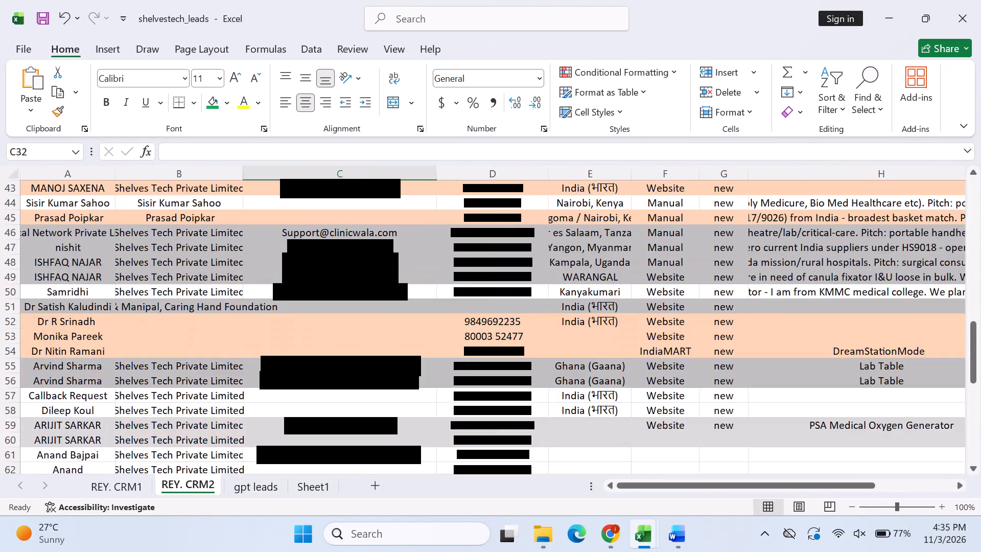
{"action": "scroll", "coordinate": [184, 339], "scroll_direction": "up", "scroll_amount": 4}
{"action": "left_click", "coordinate": [207, 171]}
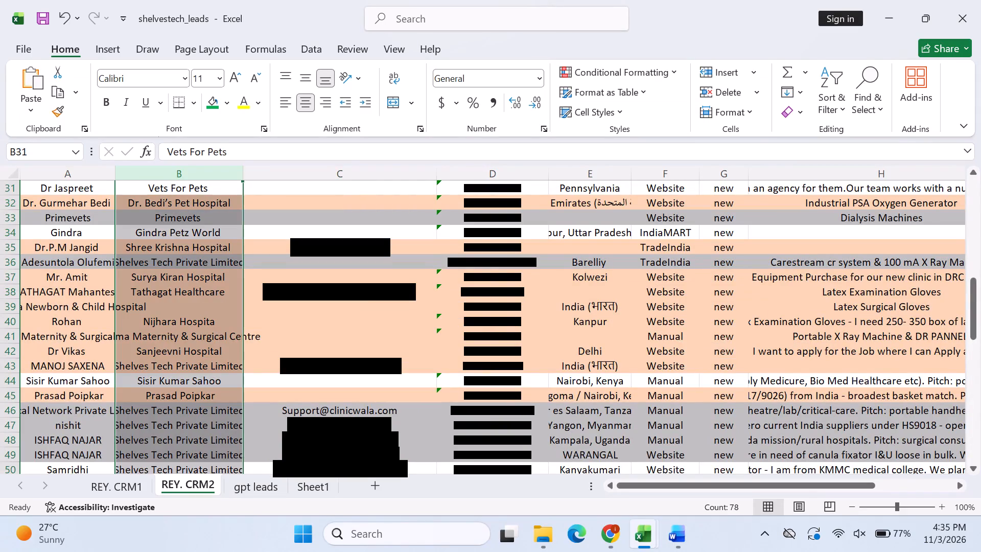
{"action": "left_click_drag", "start_coordinate": [241, 168], "coordinate": [377, 179]}
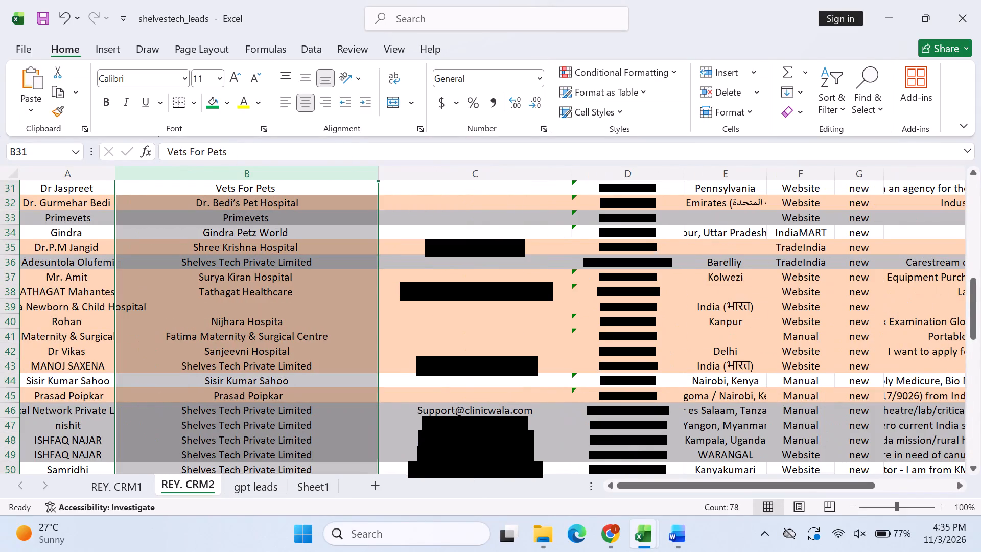
{"action": "left_click_drag", "start_coordinate": [380, 169], "coordinate": [335, 161]}
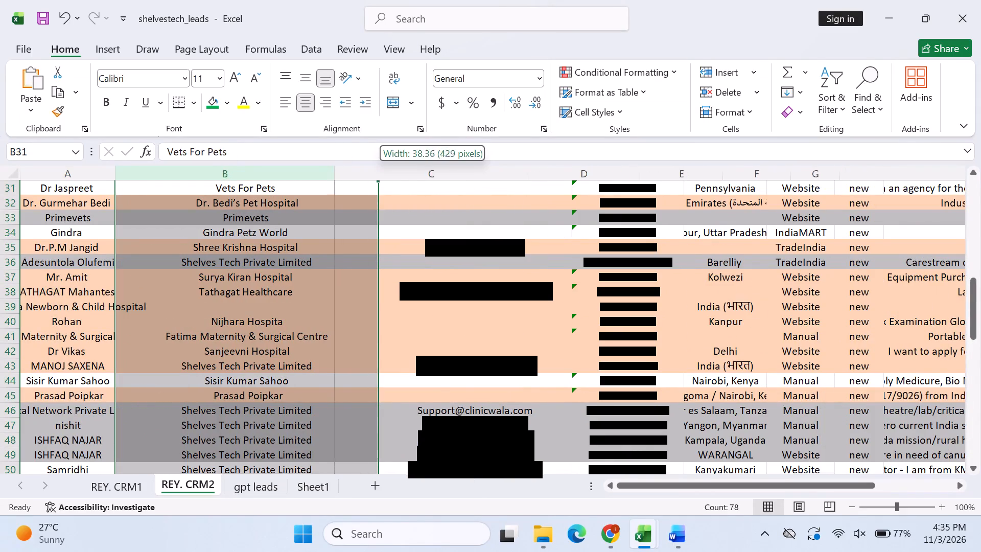
{"action": "left_click_drag", "start_coordinate": [335, 161], "coordinate": [328, 160]}
Review the REY. CRM2 lead rows with the resized company column, and glance at the gpt leads sheet.
{"action": "scroll", "coordinate": [420, 301], "scroll_direction": "down", "scroll_amount": 2}
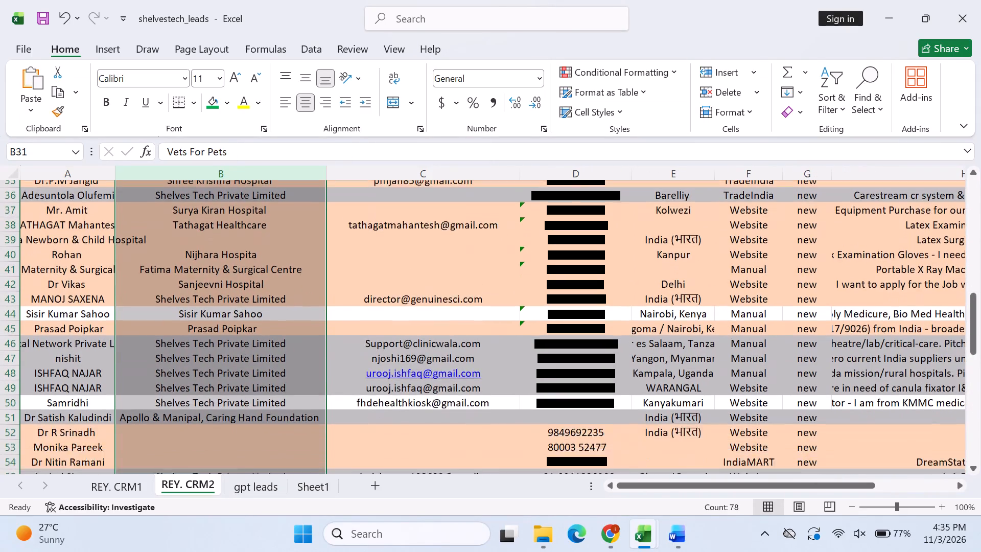
{"action": "scroll", "coordinate": [429, 292], "scroll_direction": "down", "scroll_amount": 1}
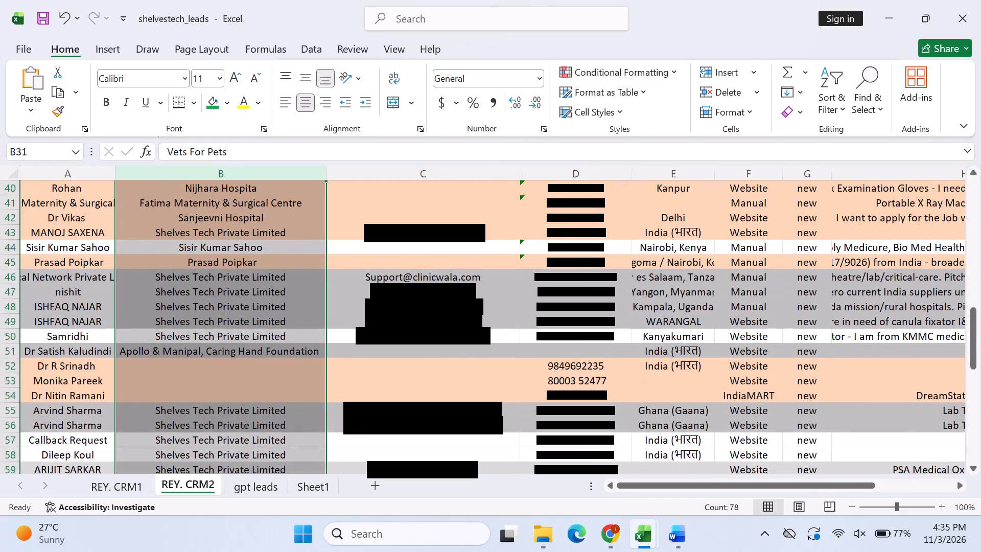
{"action": "left_click", "coordinate": [404, 366]}
{"action": "scroll", "coordinate": [379, 334], "scroll_direction": "up", "scroll_amount": 3}
{"action": "scroll", "coordinate": [379, 334], "scroll_direction": "up", "scroll_amount": 19}
{"action": "scroll", "coordinate": [379, 334], "scroll_direction": "down", "scroll_amount": 6}
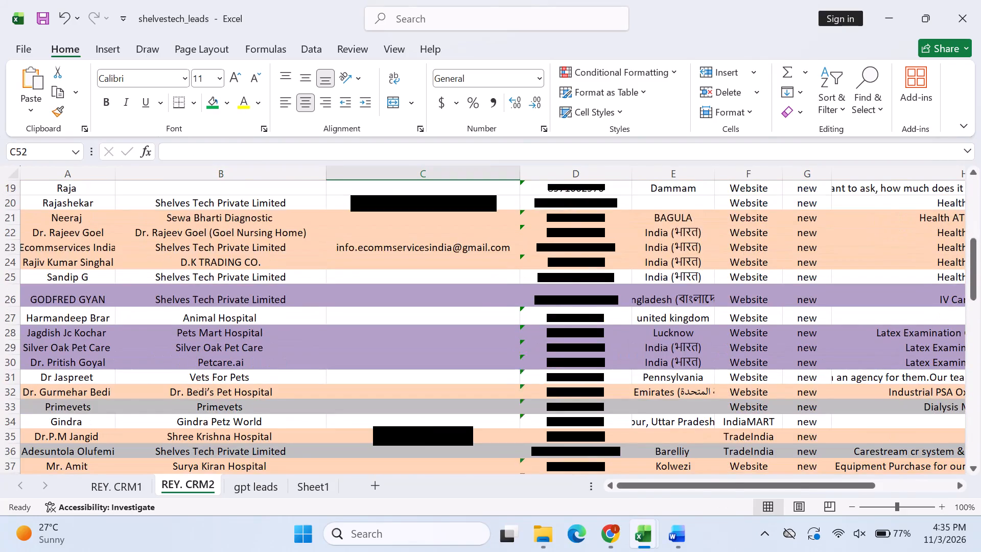
{"action": "scroll", "coordinate": [379, 334], "scroll_direction": "down", "scroll_amount": 6}
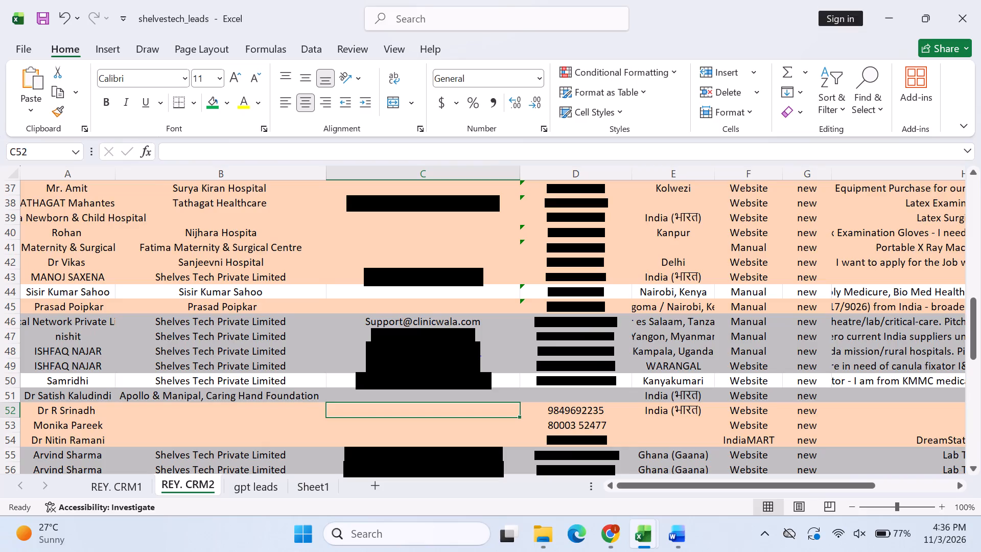
{"action": "left_click", "coordinate": [255, 482]}
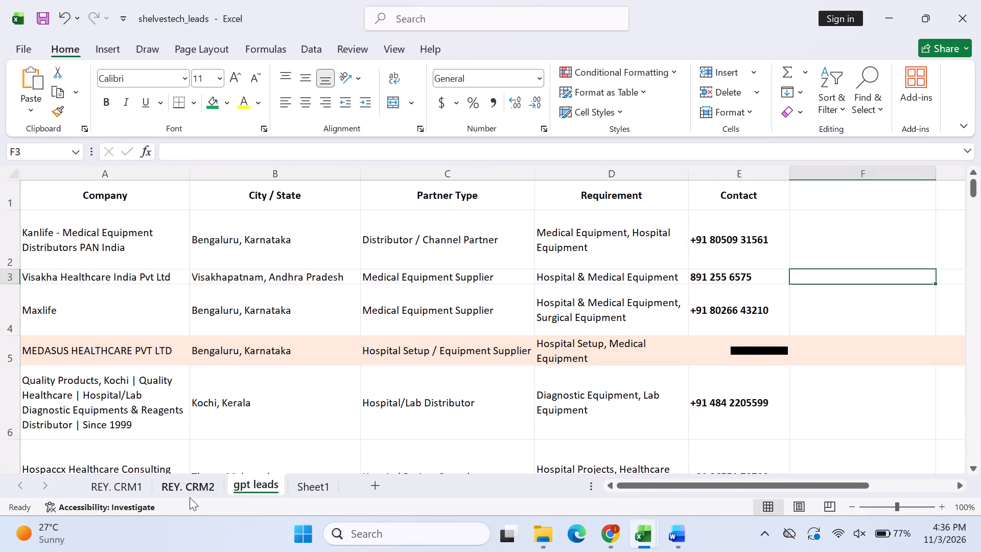
{"action": "left_click", "coordinate": [187, 487]}
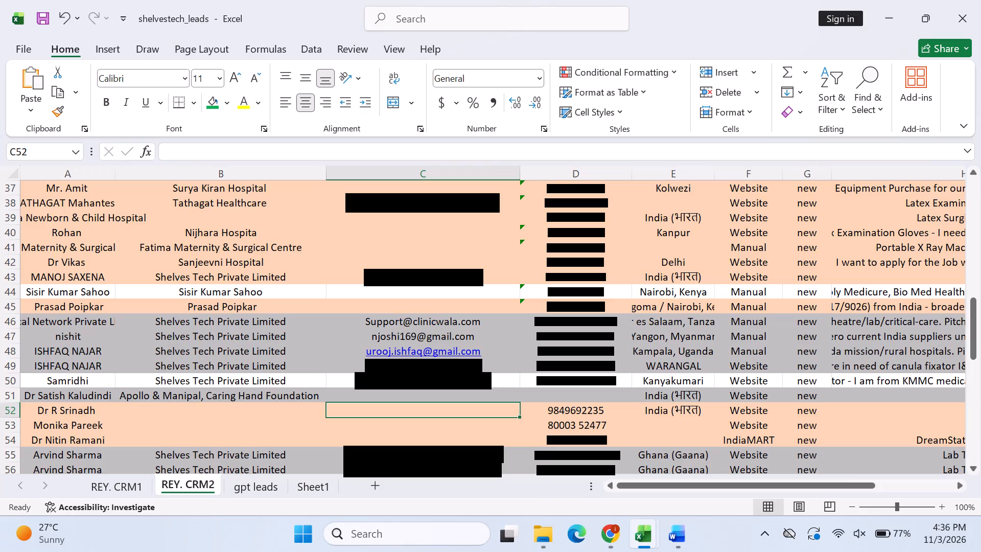
Widen requirement column H on the REY. CRM2 sheet to show more of the enquiry text.
{"action": "left_click", "coordinate": [840, 381]}
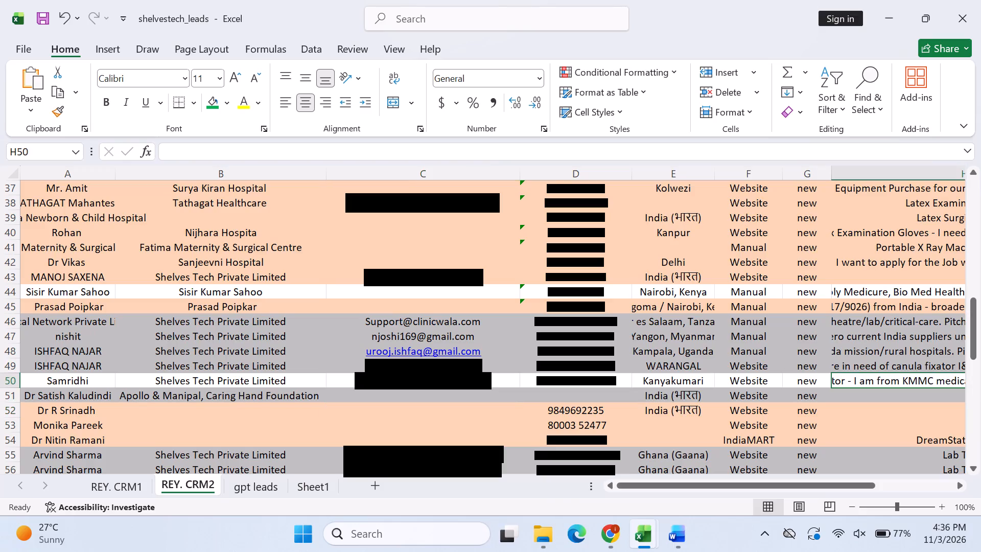
{"action": "left_click_drag", "start_coordinate": [776, 484], "coordinate": [821, 479]}
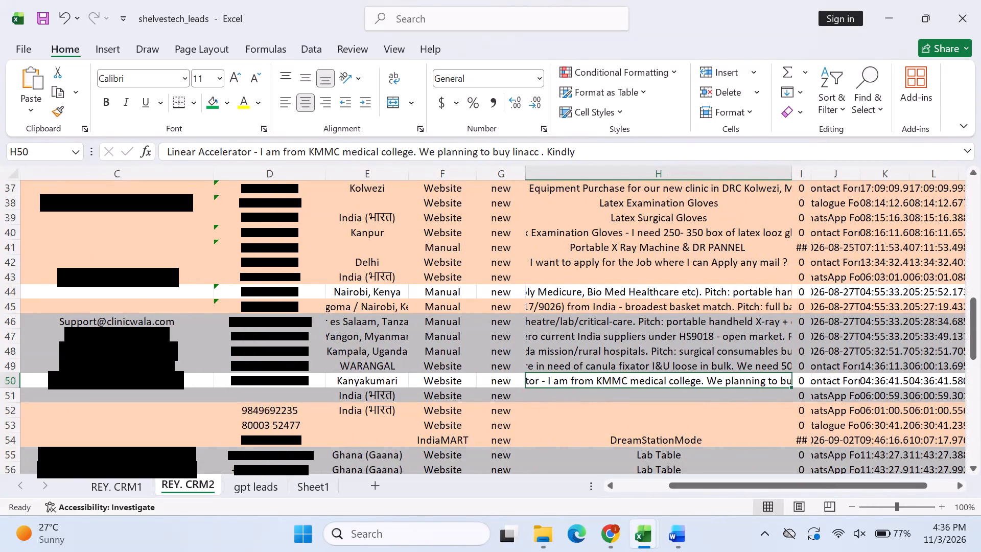
{"action": "left_click", "coordinate": [741, 172]}
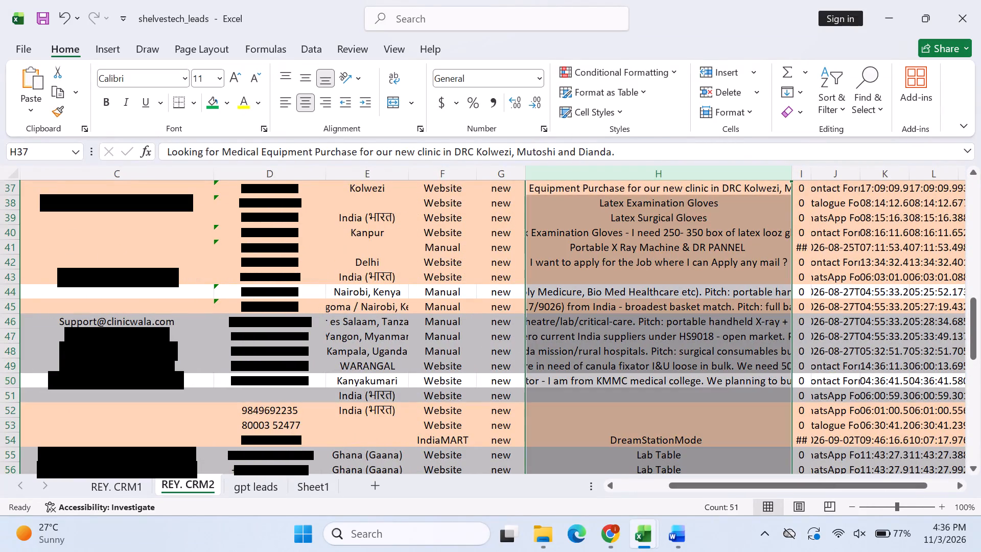
{"action": "left_click_drag", "start_coordinate": [790, 177], "coordinate": [867, 174]}
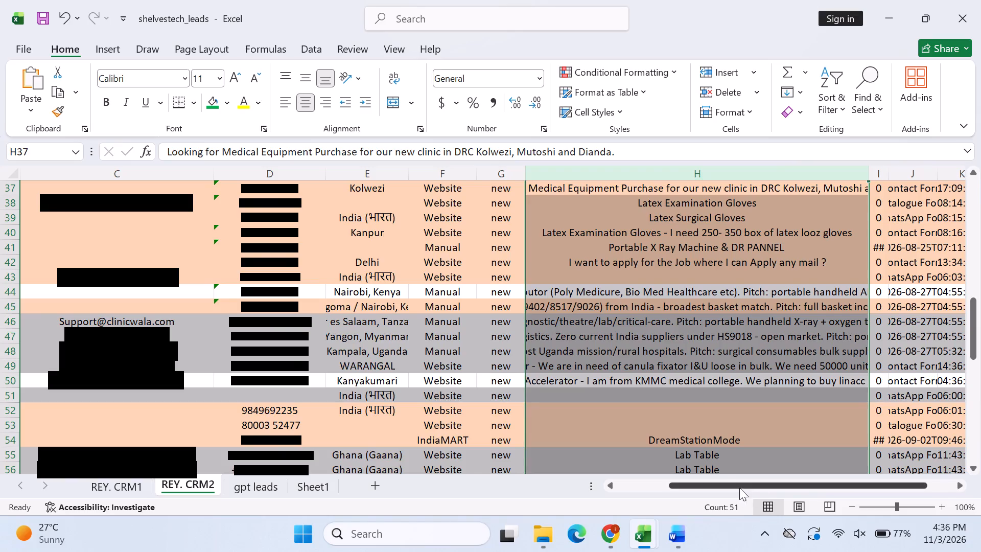
Examine the REY. CRM2 leads across all columns, including the row 50 entry from phone to requirement.
{"action": "left_click_drag", "start_coordinate": [738, 488], "coordinate": [720, 482]}
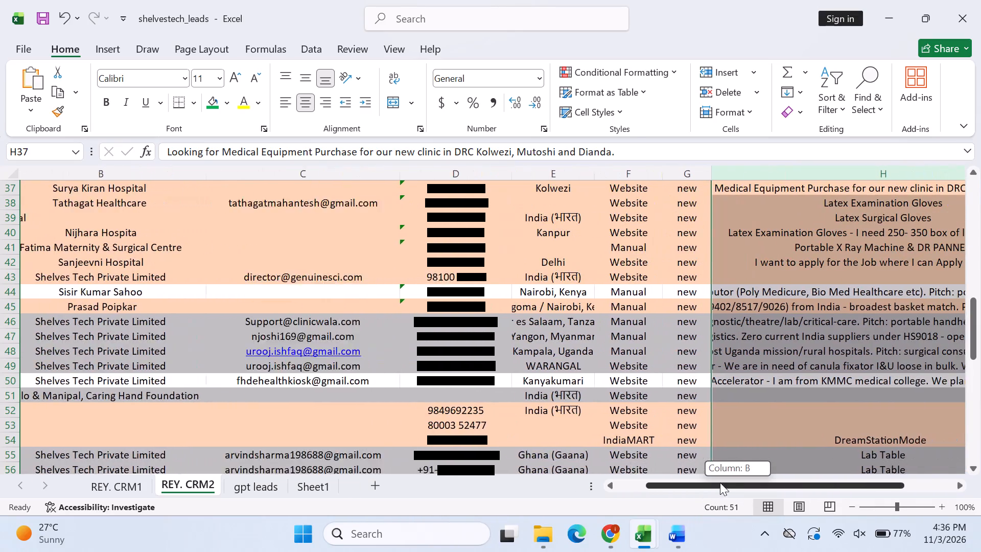
{"action": "left_click_drag", "start_coordinate": [720, 482], "coordinate": [752, 479]}
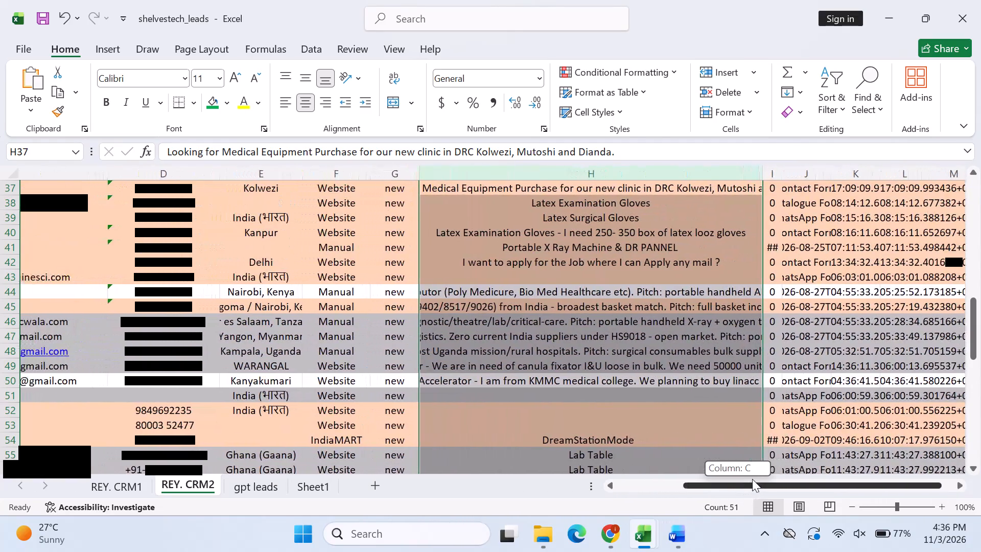
{"action": "left_click_drag", "start_coordinate": [752, 479], "coordinate": [750, 478]}
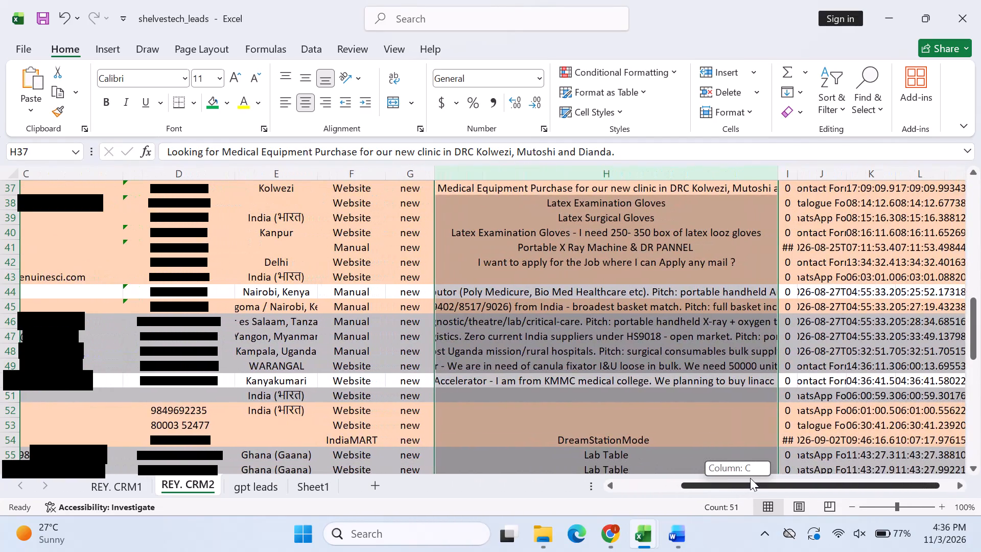
{"action": "left_click_drag", "start_coordinate": [750, 478], "coordinate": [754, 474]}
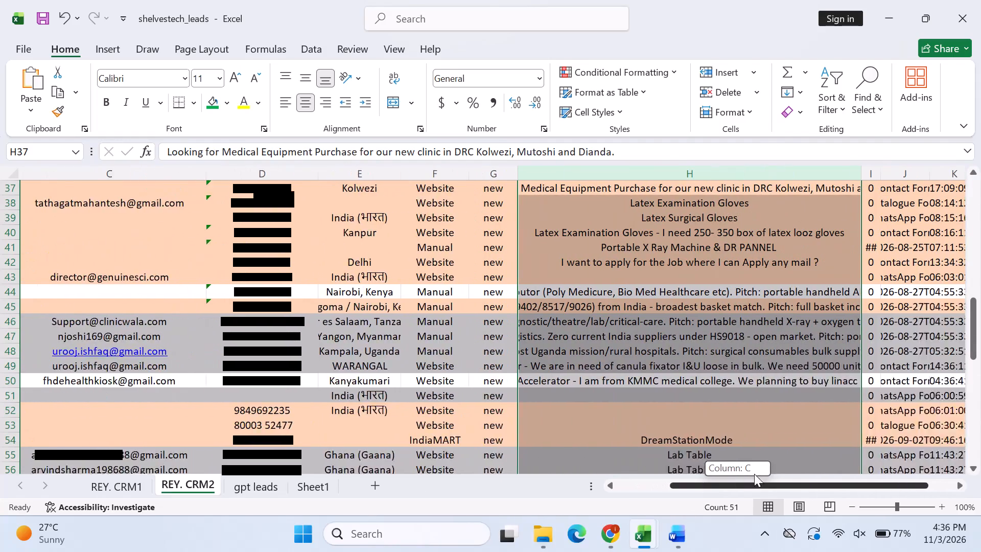
{"action": "left_click_drag", "start_coordinate": [754, 474], "coordinate": [779, 471]}
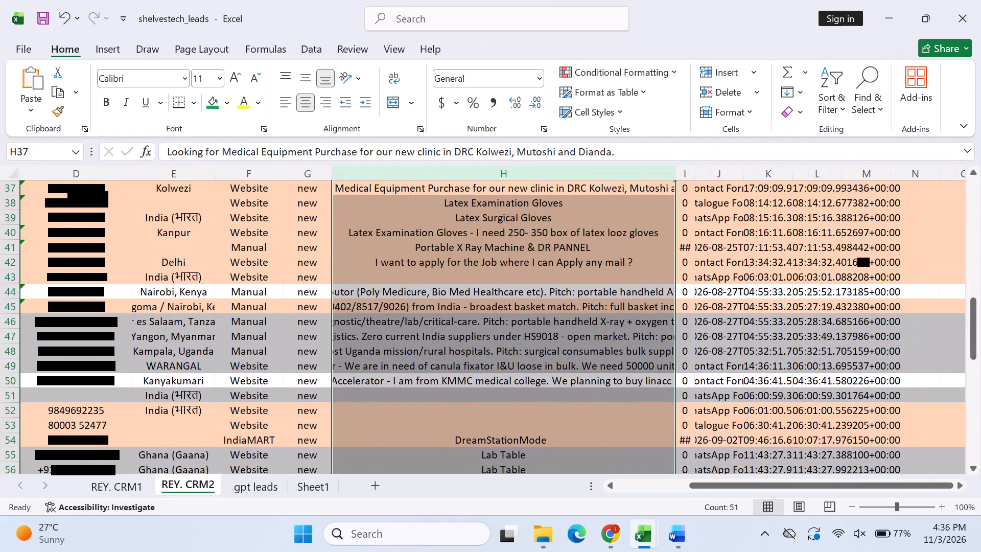
{"action": "left_click_drag", "start_coordinate": [725, 484], "coordinate": [706, 487]}
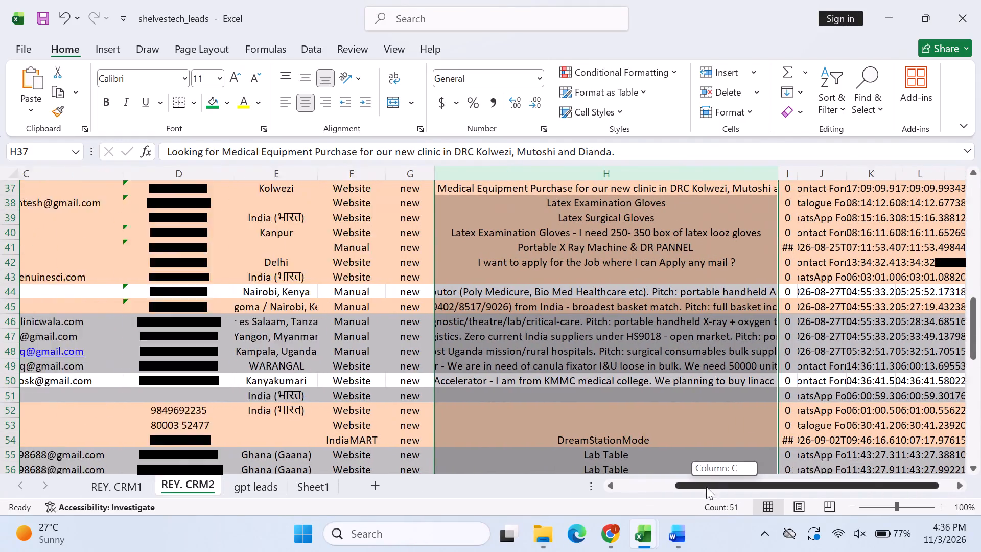
{"action": "left_click_drag", "start_coordinate": [706, 487], "coordinate": [592, 489]}
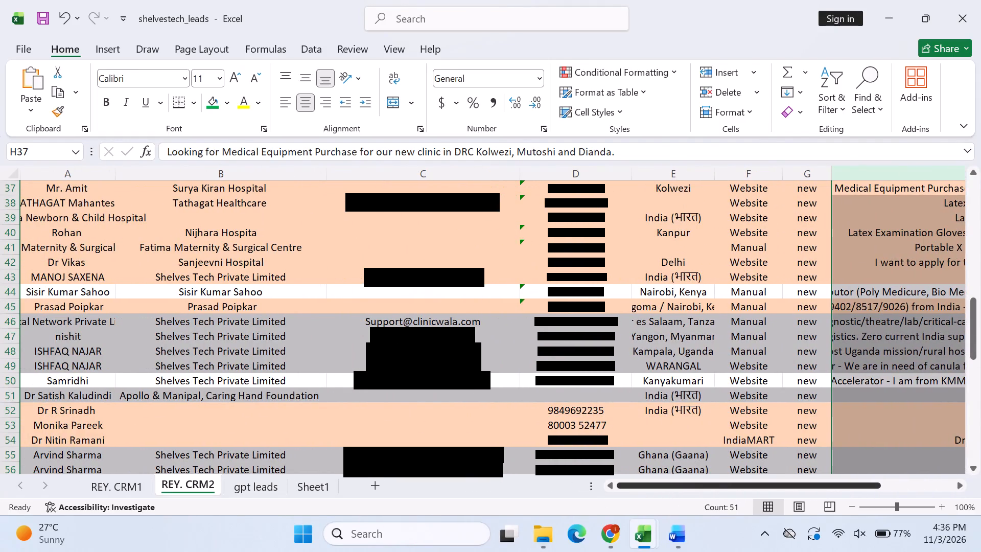
{"action": "left_click", "coordinate": [547, 385]}
{"action": "key", "text": "Right"}
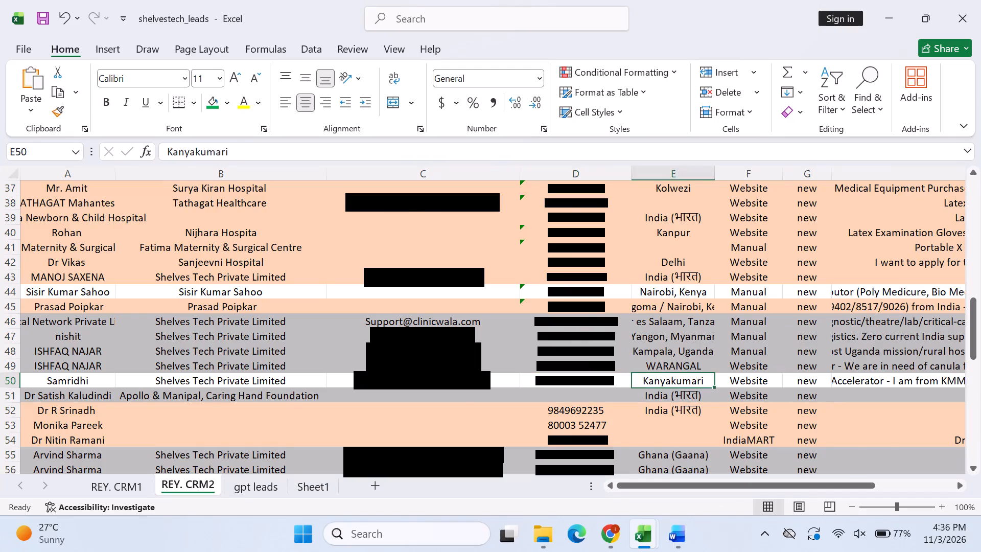
{"action": "key", "text": "Right"}
{"action": "key", "text": "Right"}
{"action": "key", "text": "Right"}
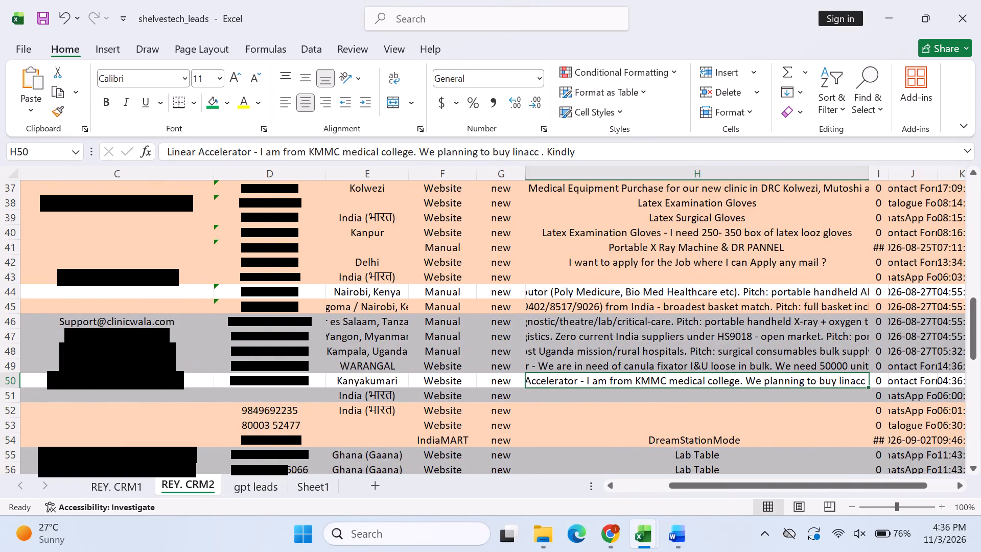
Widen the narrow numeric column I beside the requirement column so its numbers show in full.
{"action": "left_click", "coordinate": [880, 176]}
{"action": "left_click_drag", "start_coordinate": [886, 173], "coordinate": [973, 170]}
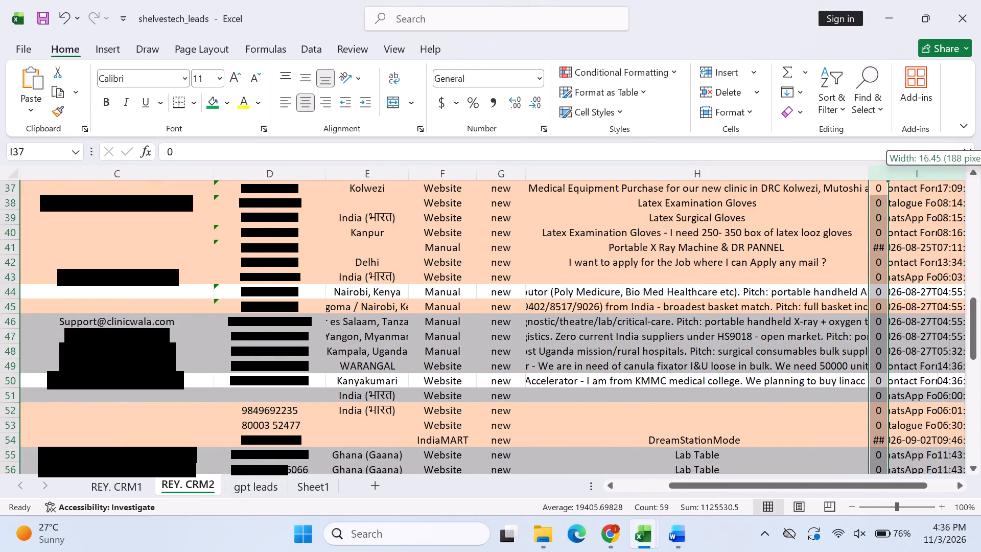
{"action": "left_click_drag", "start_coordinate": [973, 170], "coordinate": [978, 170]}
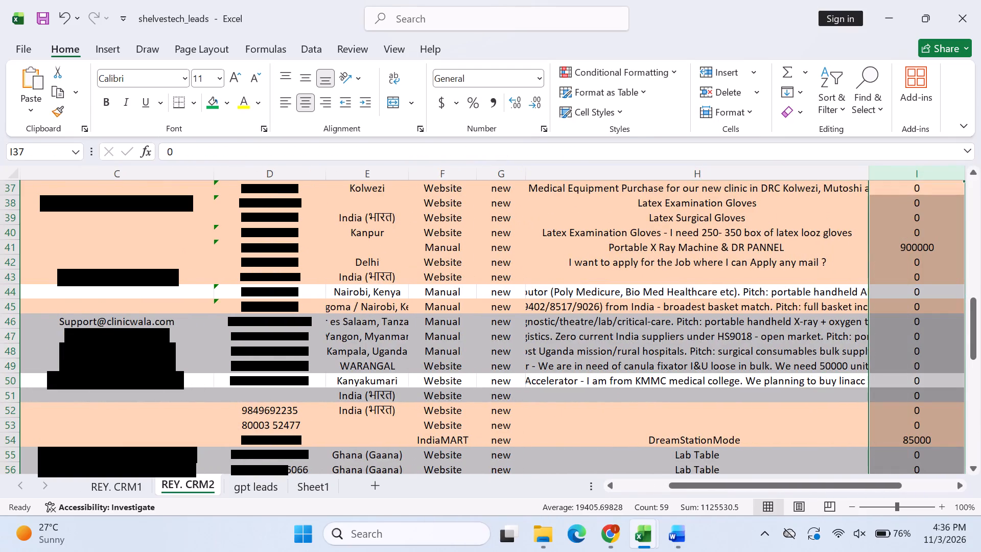
Delete the numeric column I between the requirement and notes columns on the REY. CRM2 sheet.
{"action": "left_click_drag", "start_coordinate": [776, 487], "coordinate": [843, 488]}
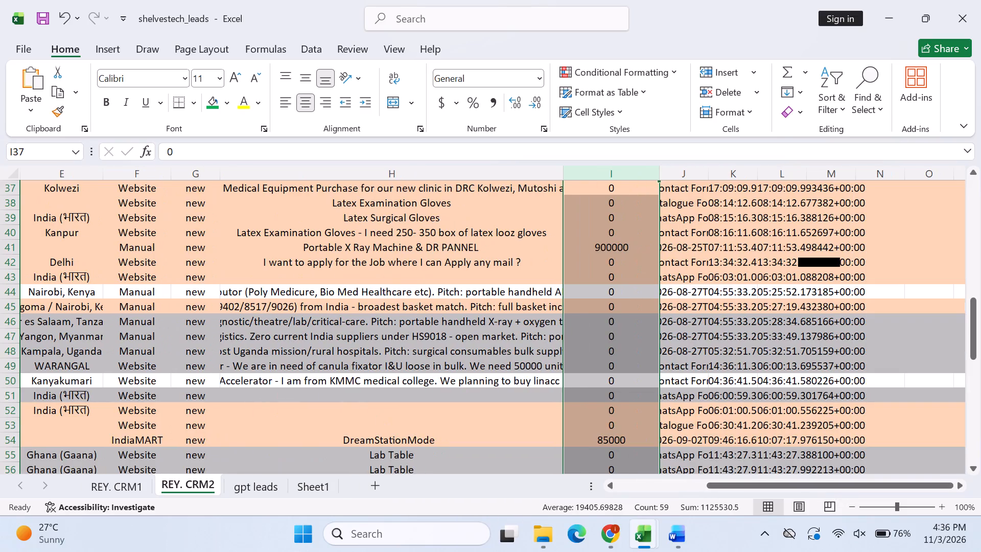
{"action": "right_click", "coordinate": [627, 172]}
{"action": "left_click", "coordinate": [665, 347]}
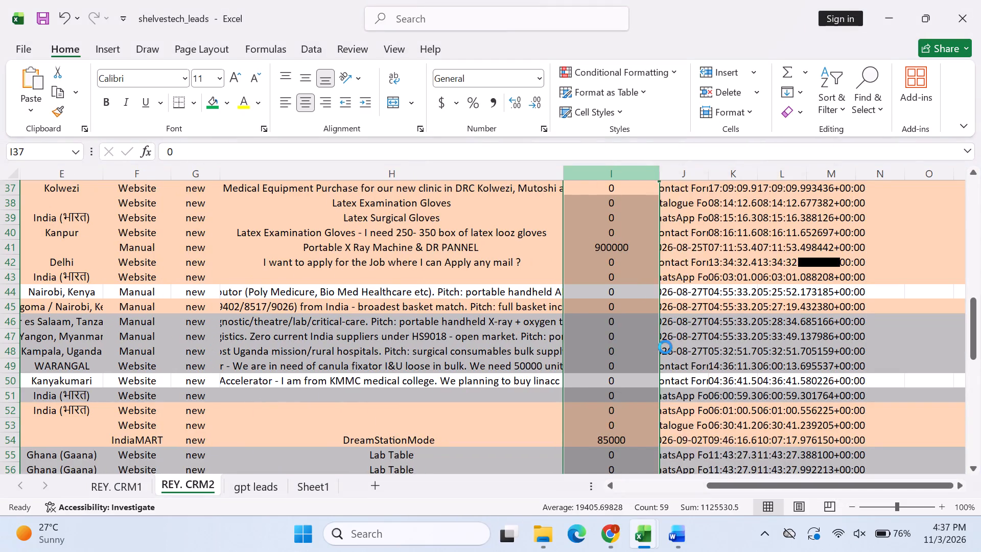
Widen the notes column, now column I, so its form-type entries are fully readable.
{"action": "left_click", "coordinate": [596, 173]}
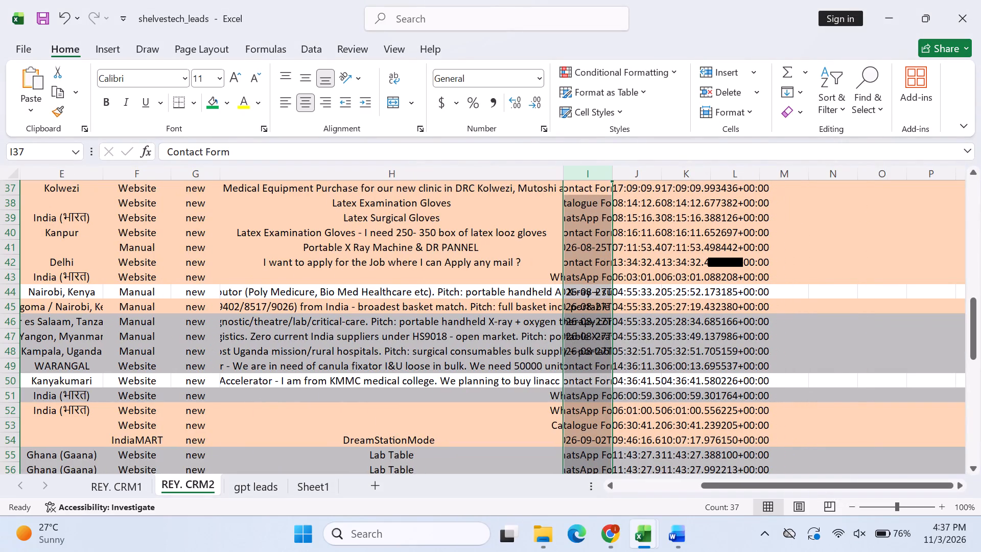
{"action": "left_click_drag", "start_coordinate": [610, 169], "coordinate": [698, 176]}
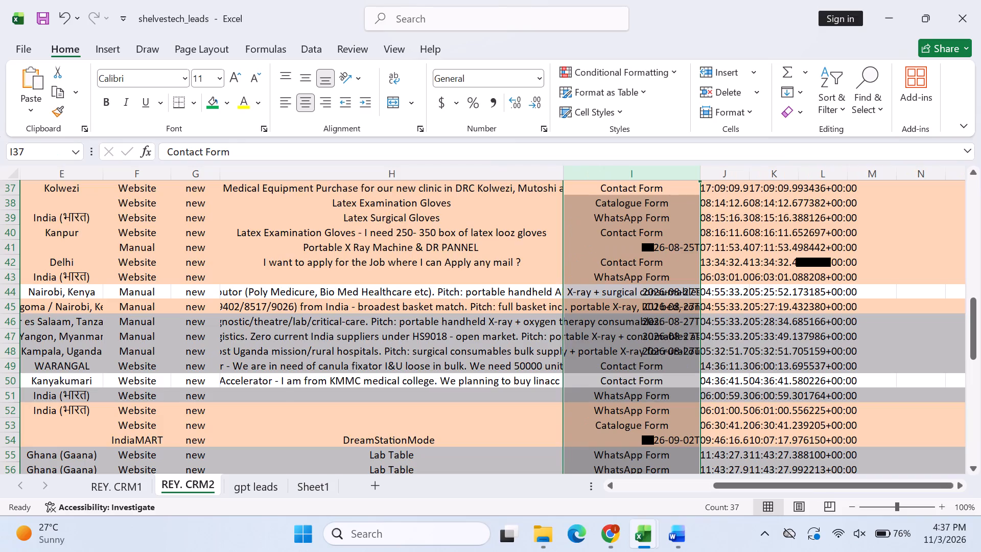
{"action": "left_click", "coordinate": [617, 220]}
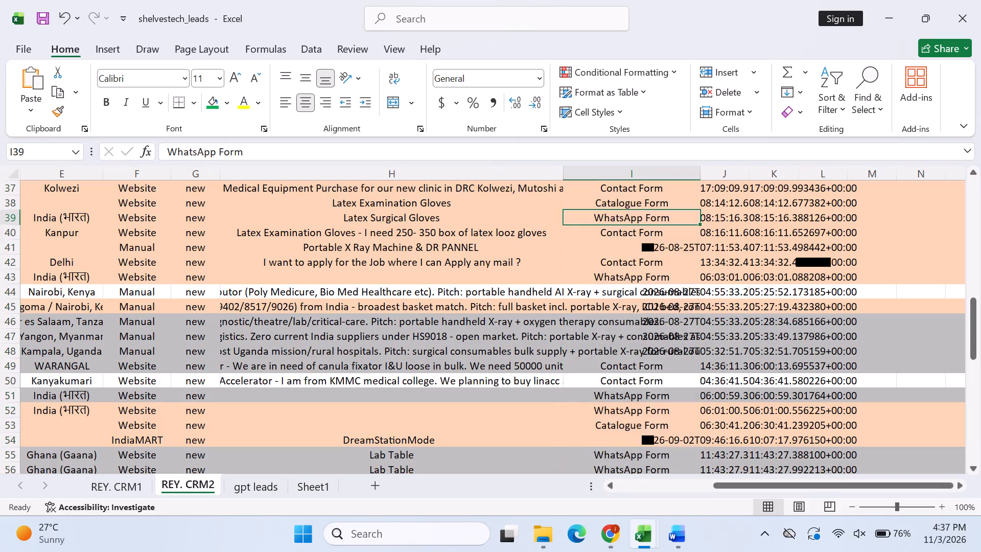
Review the REY. CRM2 lead rows from the header down, across the location to updated_at columns.
{"action": "left_click", "coordinate": [813, 315]}
{"action": "scroll", "coordinate": [694, 355], "scroll_direction": "up", "scroll_amount": 4}
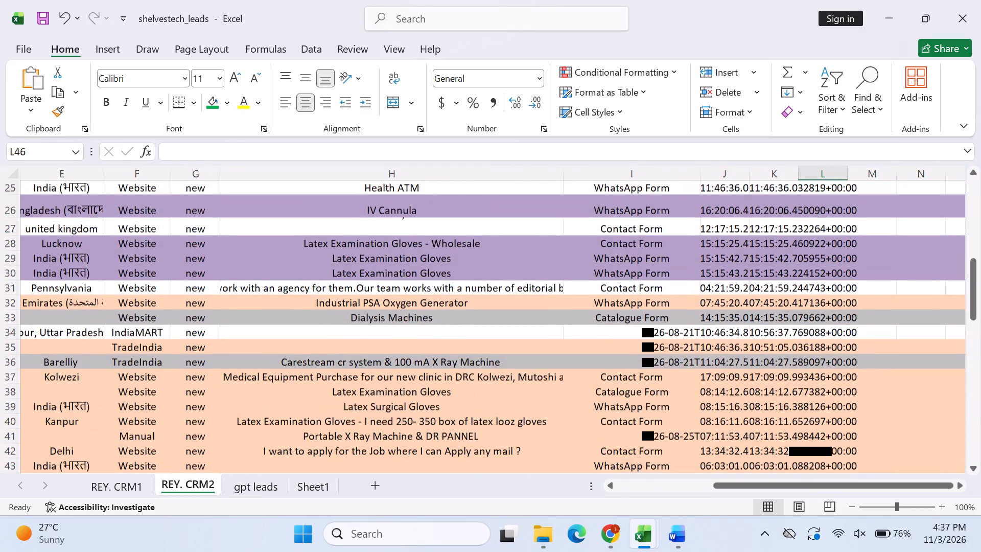
{"action": "scroll", "coordinate": [694, 354], "scroll_direction": "up", "scroll_amount": 14}
{"action": "scroll", "coordinate": [694, 354], "scroll_direction": "down", "scroll_amount": 1}
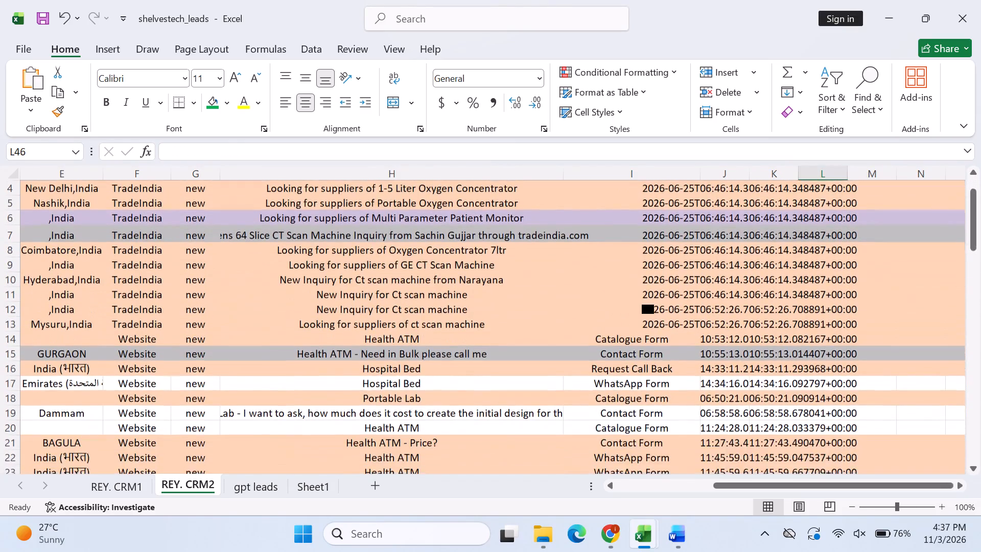
{"action": "scroll", "coordinate": [694, 354], "scroll_direction": "down", "scroll_amount": 1}
{"action": "scroll", "coordinate": [694, 354], "scroll_direction": "up", "scroll_amount": 8}
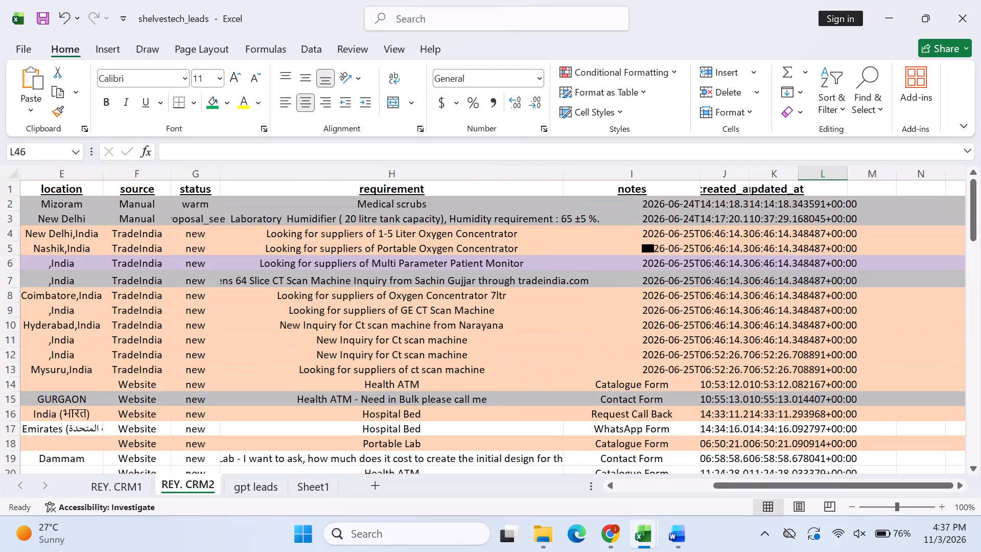
{"action": "scroll", "coordinate": [694, 354], "scroll_direction": "down", "scroll_amount": 10}
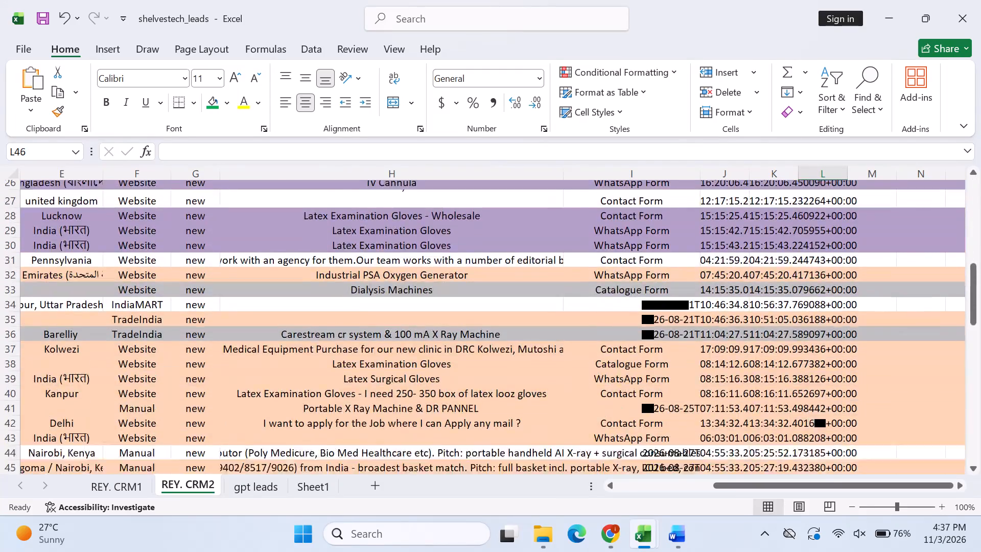
{"action": "scroll", "coordinate": [694, 354], "scroll_direction": "down", "scroll_amount": 8}
{"action": "scroll", "coordinate": [694, 354], "scroll_direction": "up", "scroll_amount": 10}
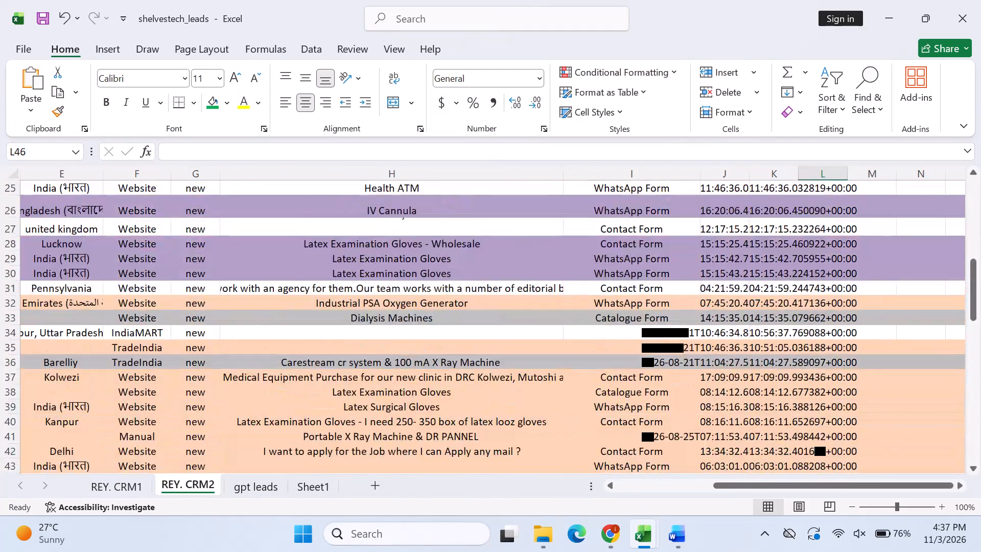
Return to the top of REY. CRM2, and review the REY. CRM1 lead rows from the header down to the sheet's last entries.
{"action": "scroll", "coordinate": [694, 354], "scroll_direction": "up", "scroll_amount": 12}
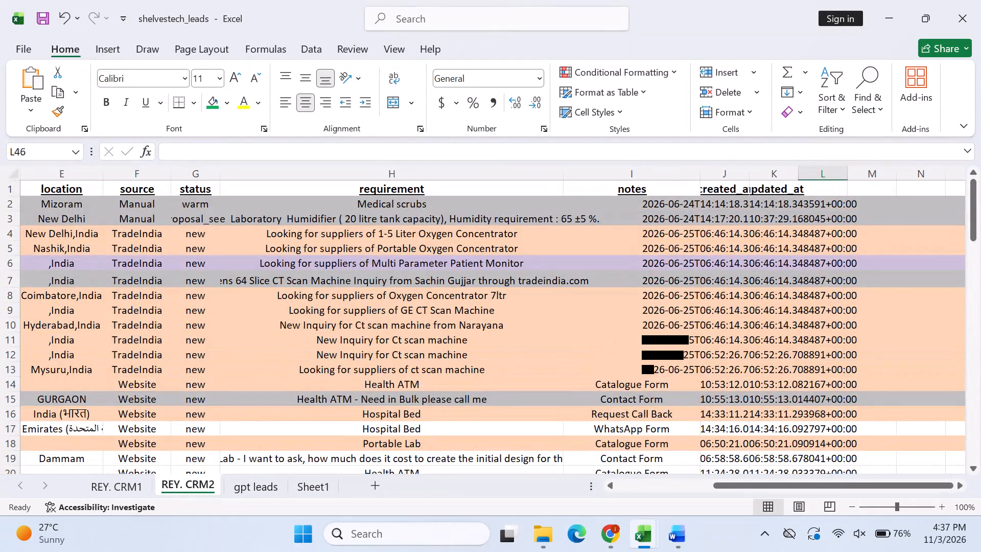
{"action": "left_click", "coordinate": [124, 485]}
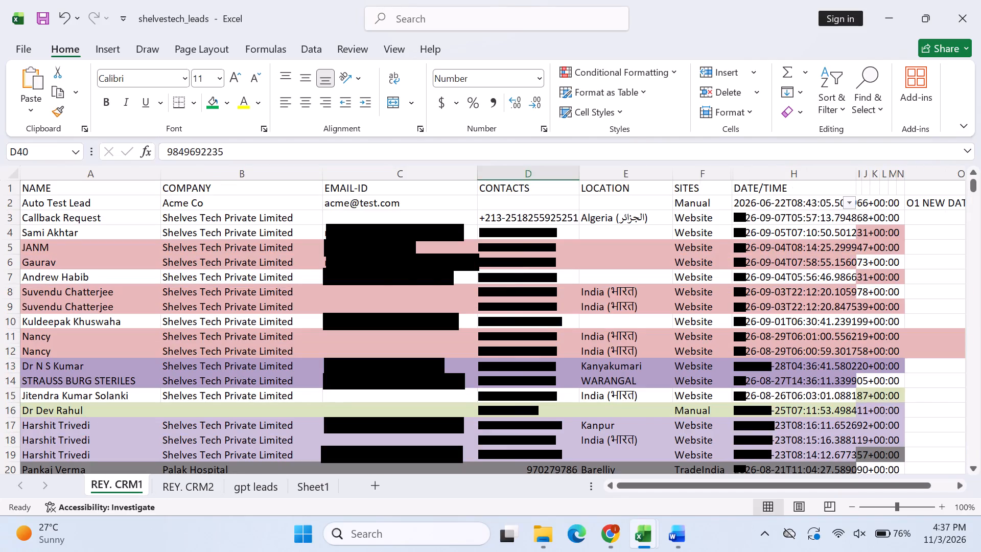
{"action": "scroll", "coordinate": [262, 401], "scroll_direction": "up", "scroll_amount": 4}
{"action": "scroll", "coordinate": [275, 377], "scroll_direction": "down", "scroll_amount": 3}
{"action": "scroll", "coordinate": [309, 276], "scroll_direction": "down", "scroll_amount": 3}
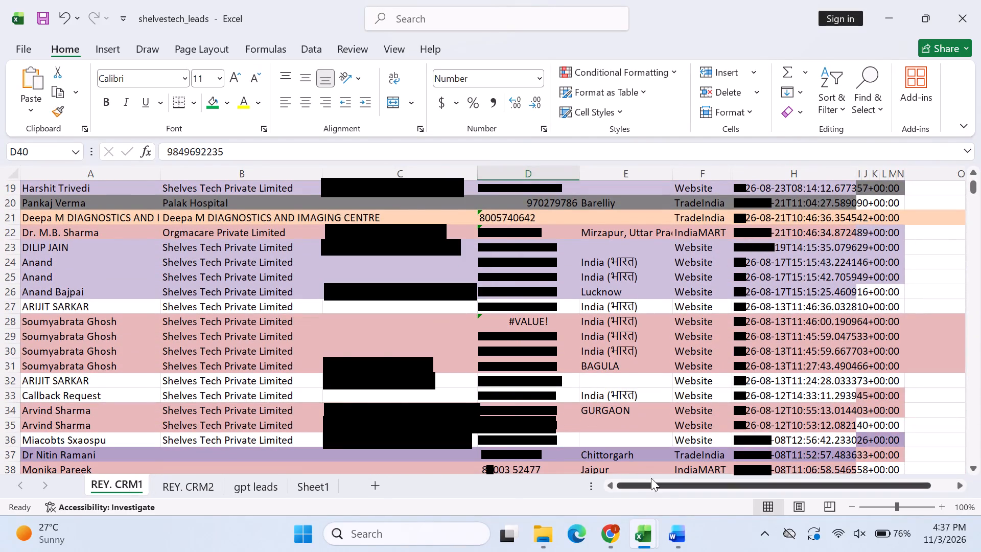
{"action": "scroll", "coordinate": [651, 444], "scroll_direction": "down", "scroll_amount": 5}
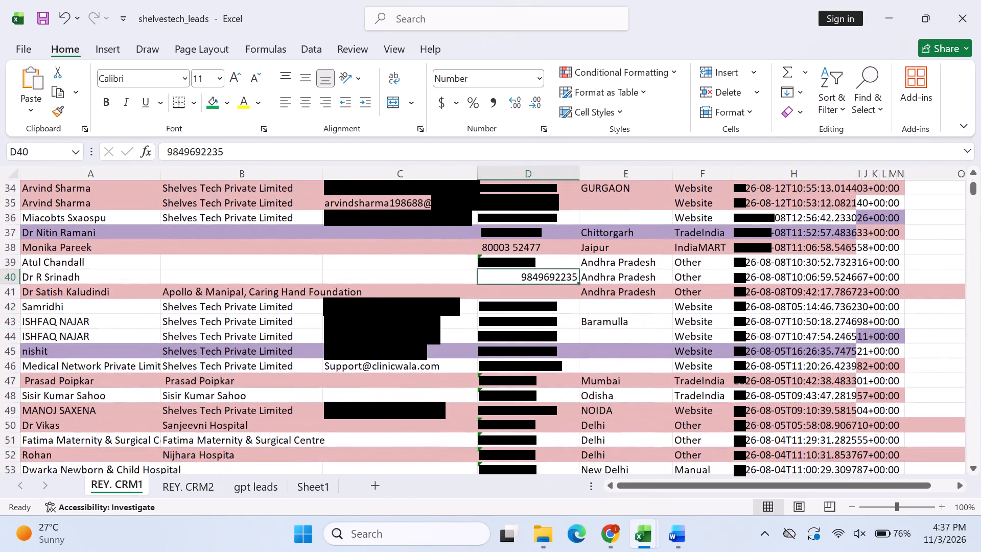
{"action": "scroll", "coordinate": [651, 434], "scroll_direction": "down", "scroll_amount": 5}
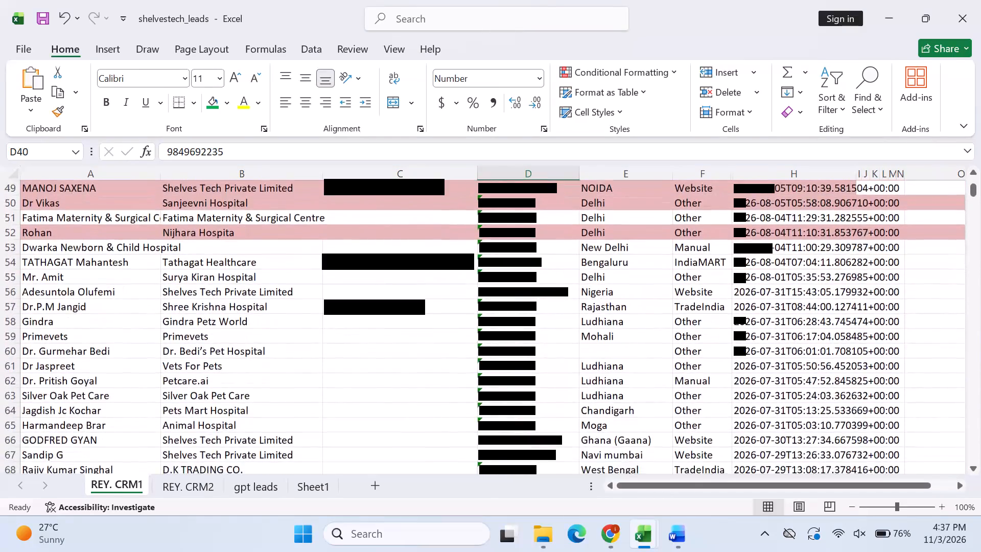
{"action": "scroll", "coordinate": [651, 434], "scroll_direction": "down", "scroll_amount": 8}
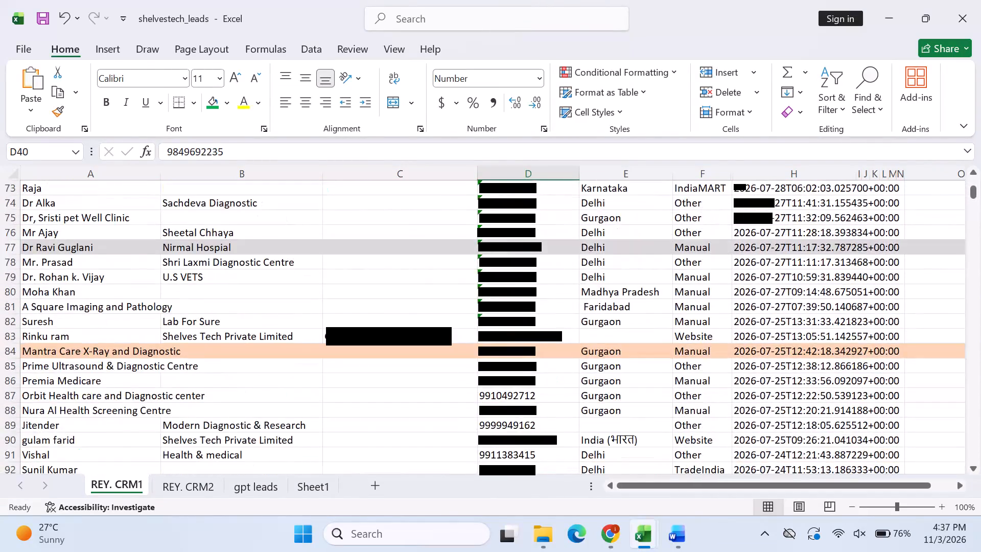
{"action": "scroll", "coordinate": [651, 434], "scroll_direction": "down", "scroll_amount": 16}
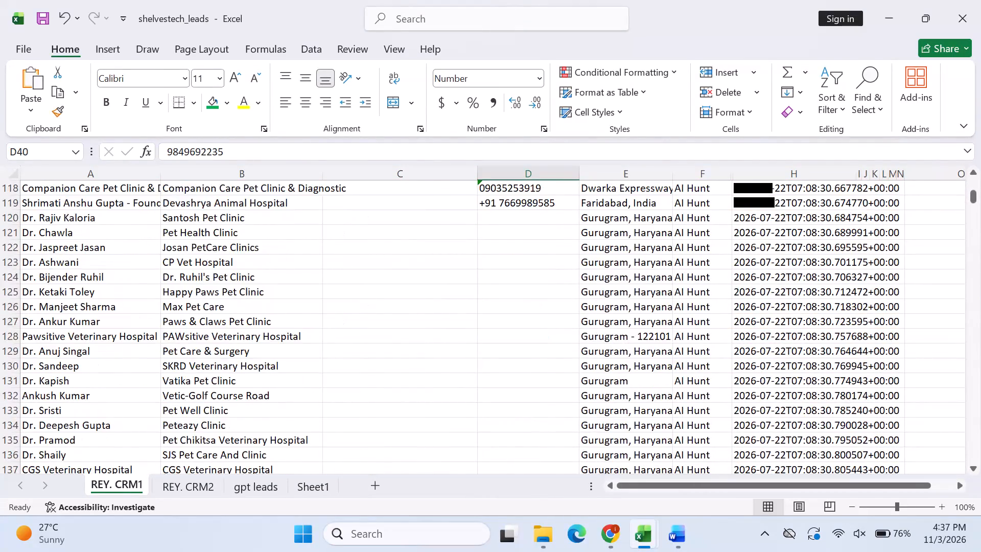
{"action": "scroll", "coordinate": [651, 434], "scroll_direction": "down", "scroll_amount": 20}
{"action": "scroll", "coordinate": [651, 434], "scroll_direction": "down", "scroll_amount": 2}
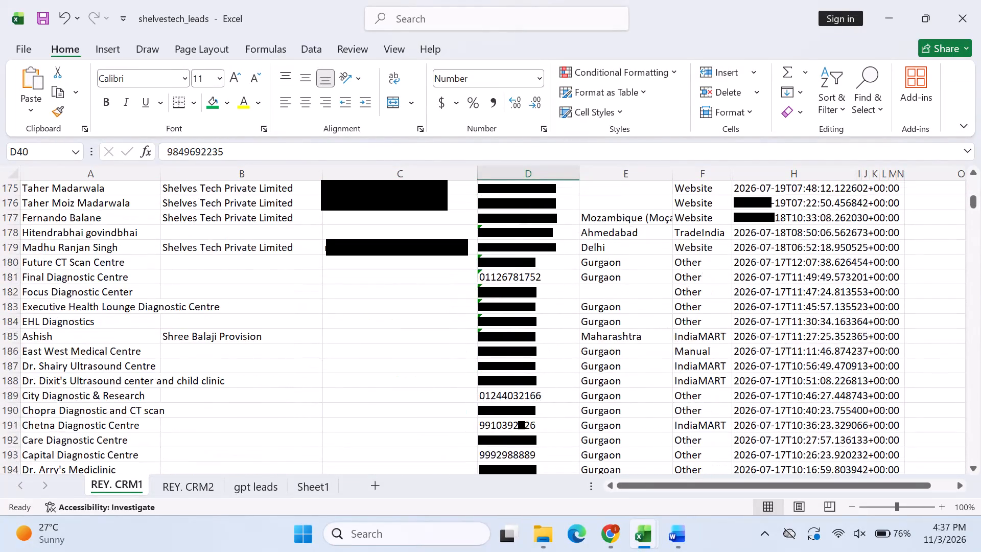
{"action": "scroll", "coordinate": [651, 434], "scroll_direction": "down", "scroll_amount": 11}
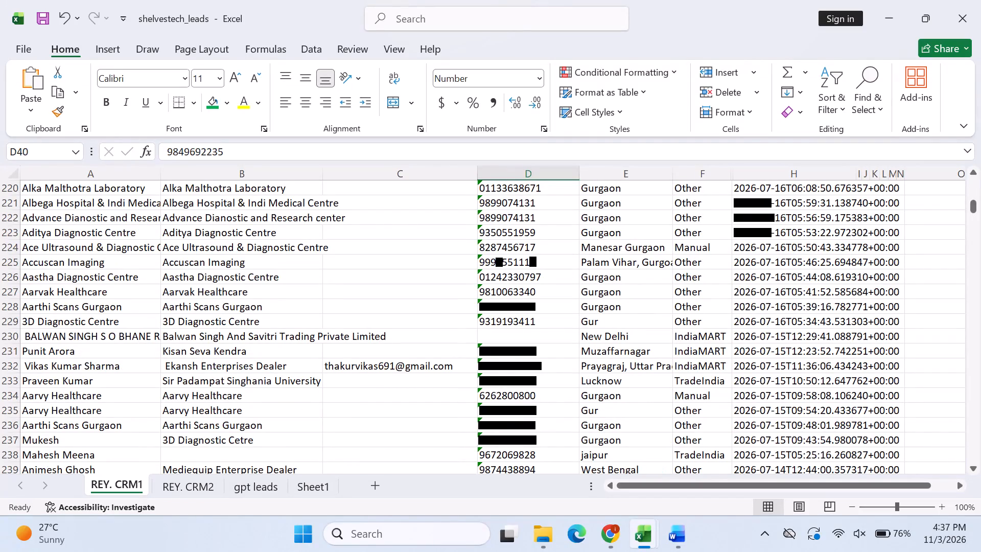
{"action": "left_click_drag", "start_coordinate": [968, 202], "coordinate": [980, 305]}
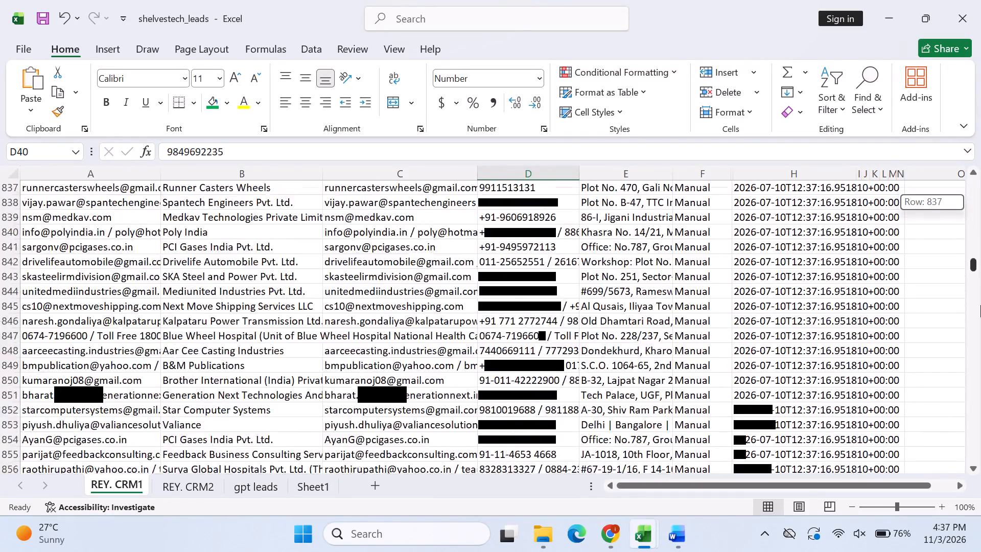
{"action": "left_click_drag", "start_coordinate": [980, 305], "coordinate": [980, 515]}
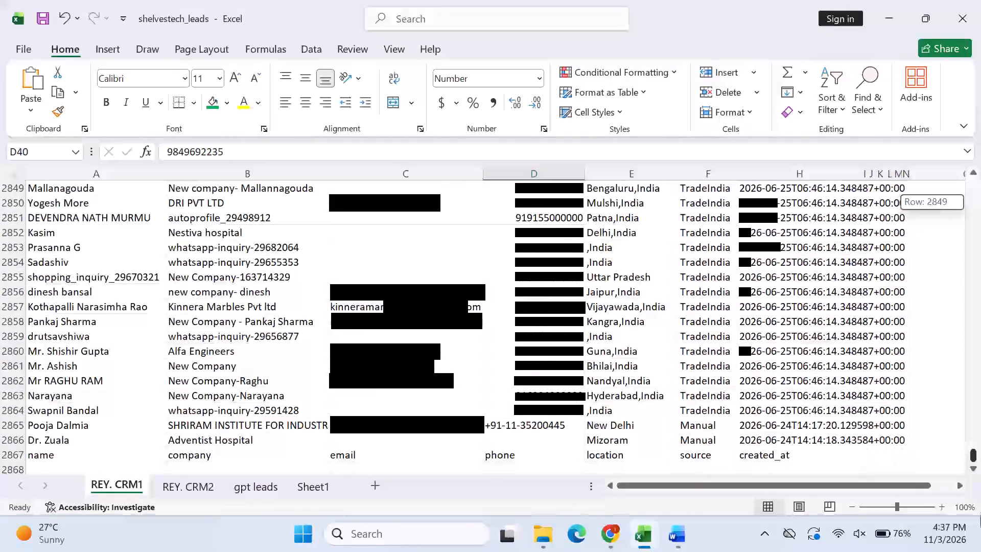
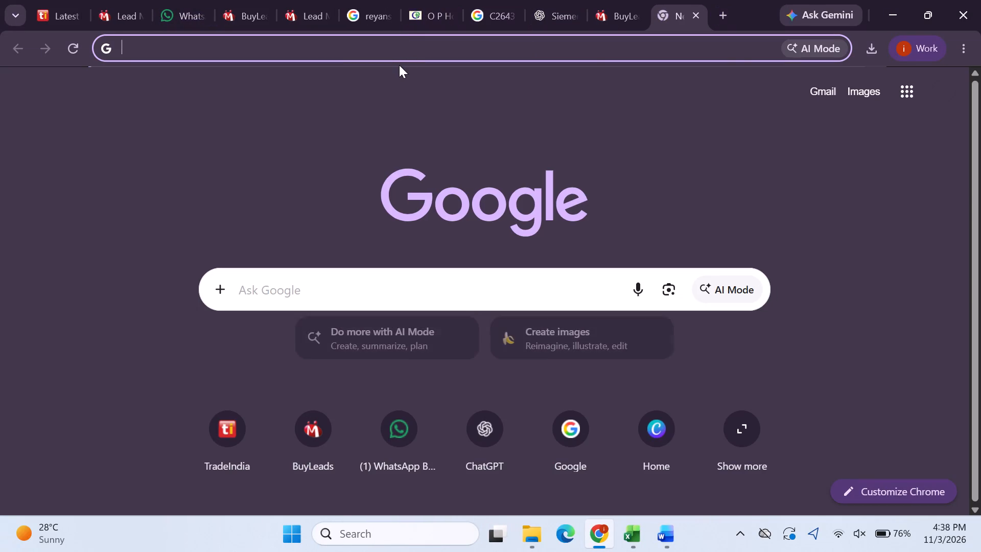
Switch to the browser, open reyanshcrm.com and show its CRM Leads list.
{"action": "left_click", "coordinate": [399, 65]}
{"action": "key", "text": "r"}
{"action": "key", "text": "e"}
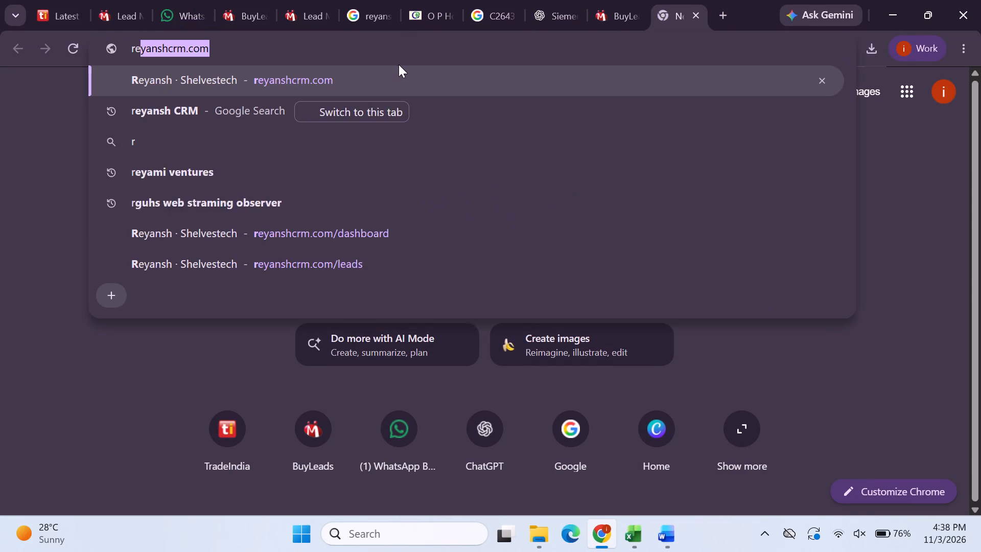
{"action": "key", "text": "y"}
{"action": "left_click", "coordinate": [220, 76]}
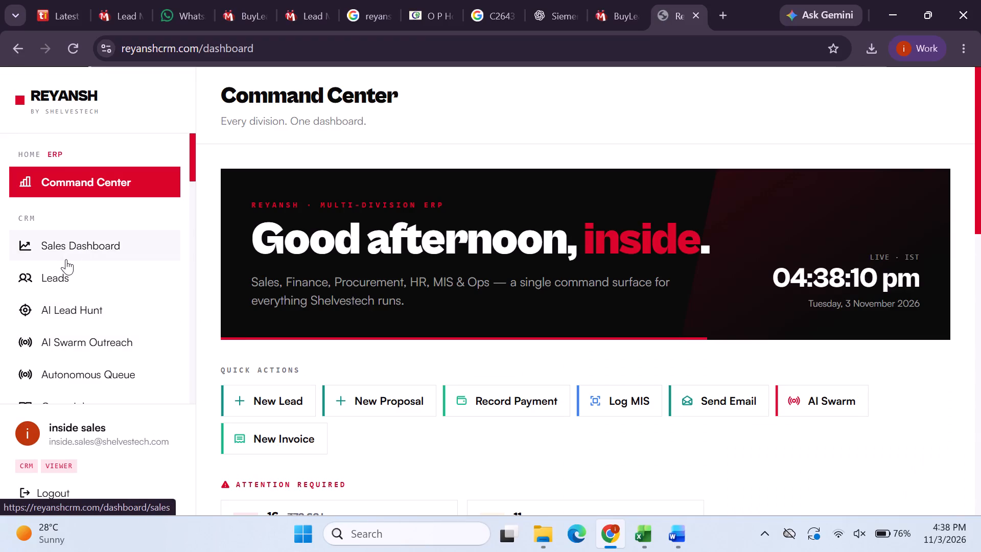
{"action": "left_click", "coordinate": [59, 282]}
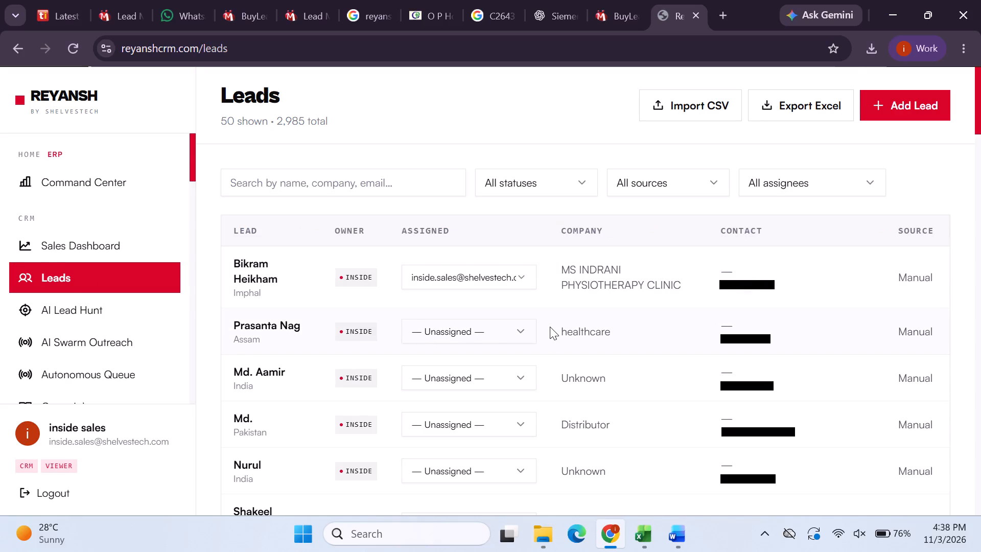
Examine the first lead entries in the Reyansh Leads list, checking names, assignees, companies and sources.
{"action": "scroll", "coordinate": [550, 327], "scroll_direction": "down", "scroll_amount": 2}
{"action": "scroll", "coordinate": [550, 325], "scroll_direction": "up", "scroll_amount": 4}
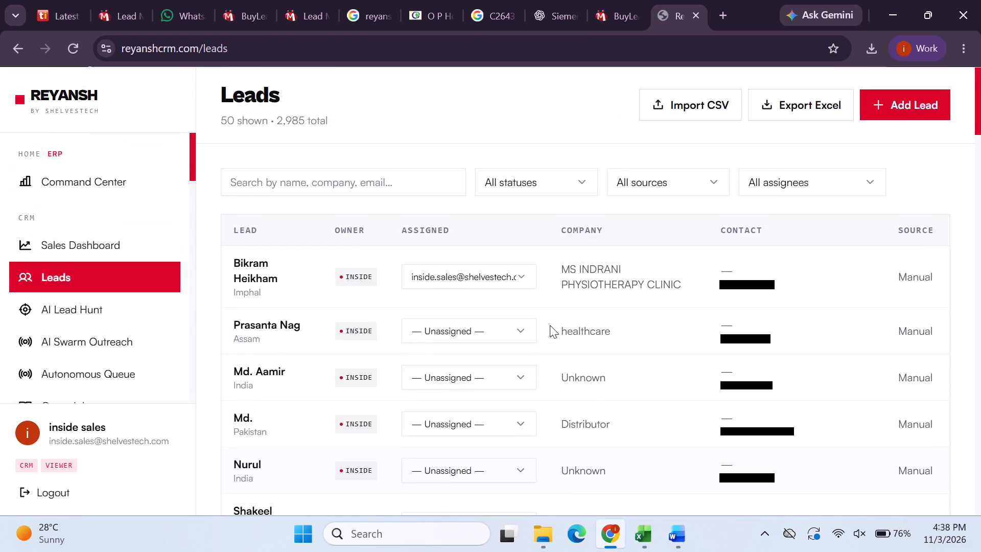
{"action": "scroll", "coordinate": [550, 325], "scroll_direction": "up", "scroll_amount": 3}
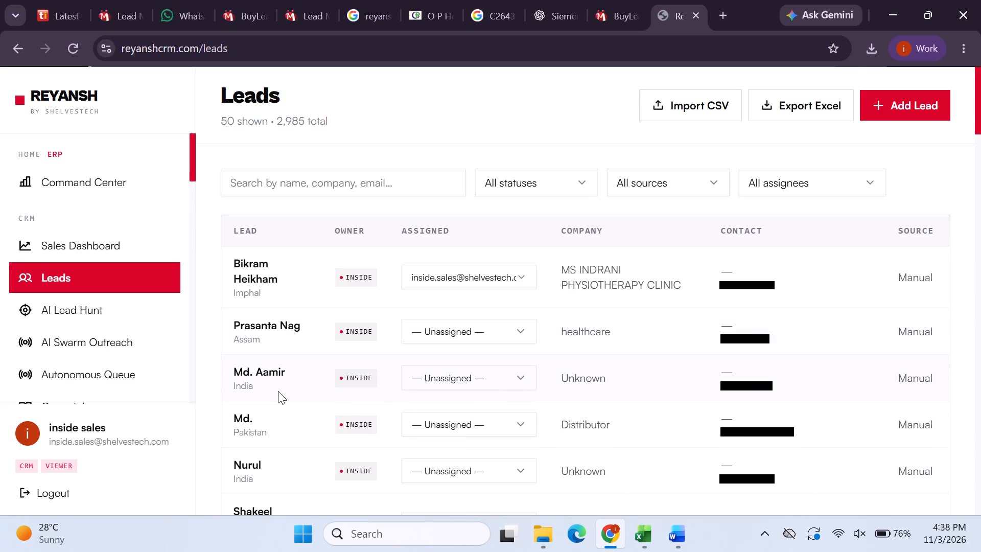
{"action": "scroll", "coordinate": [278, 391], "scroll_direction": "down", "scroll_amount": 5}
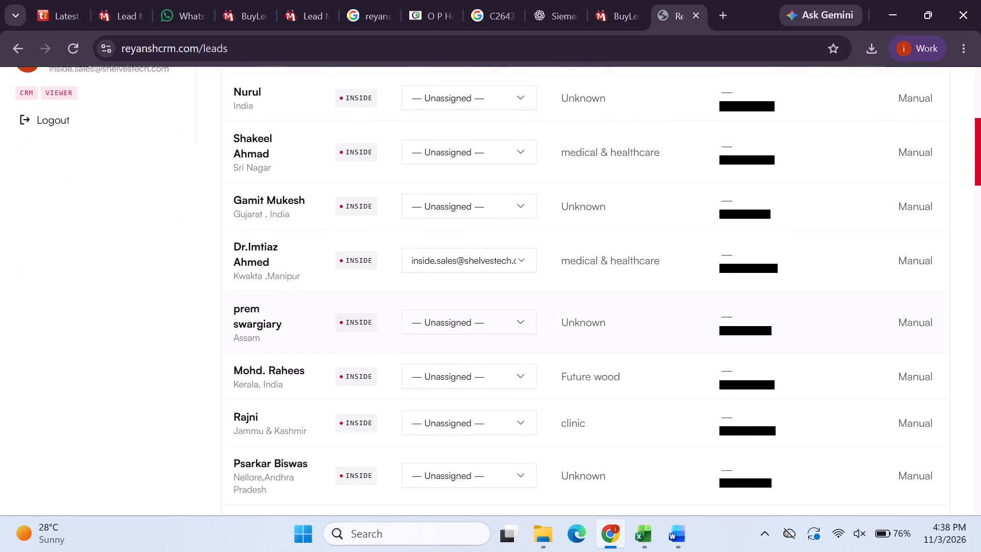
{"action": "scroll", "coordinate": [278, 391], "scroll_direction": "up", "scroll_amount": 17}
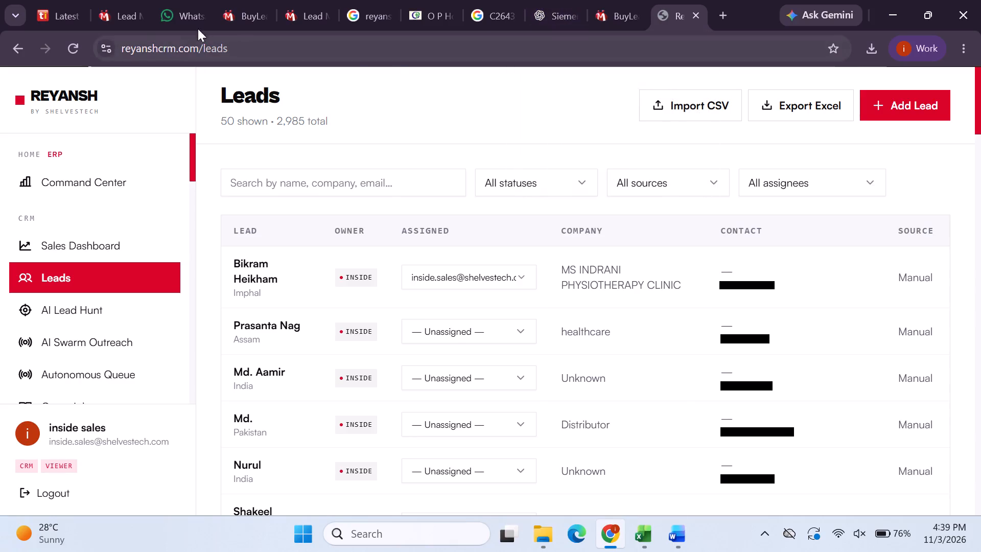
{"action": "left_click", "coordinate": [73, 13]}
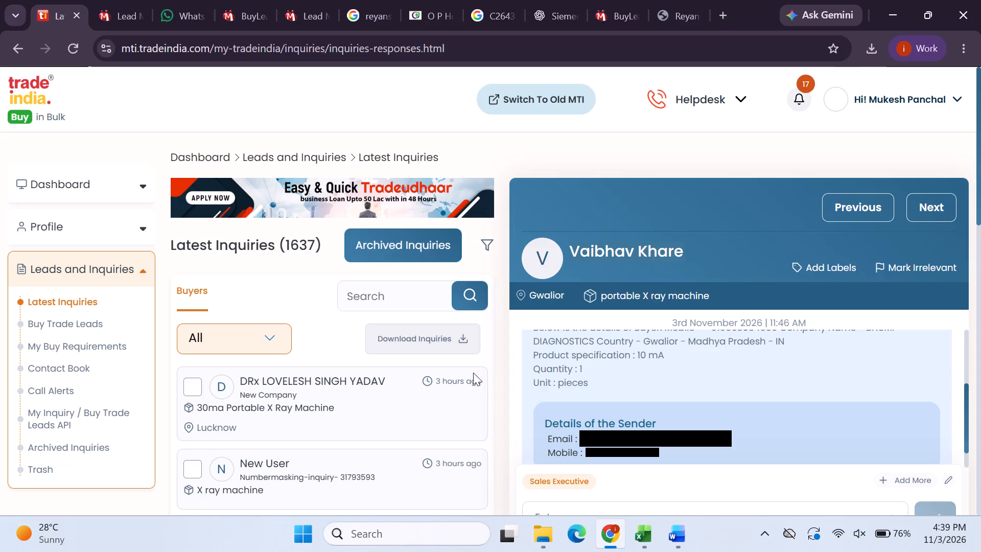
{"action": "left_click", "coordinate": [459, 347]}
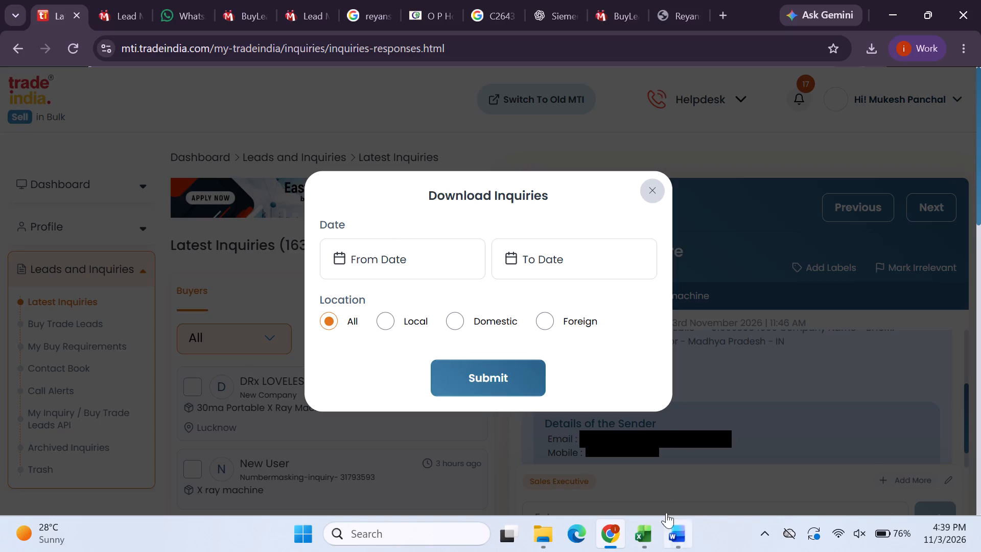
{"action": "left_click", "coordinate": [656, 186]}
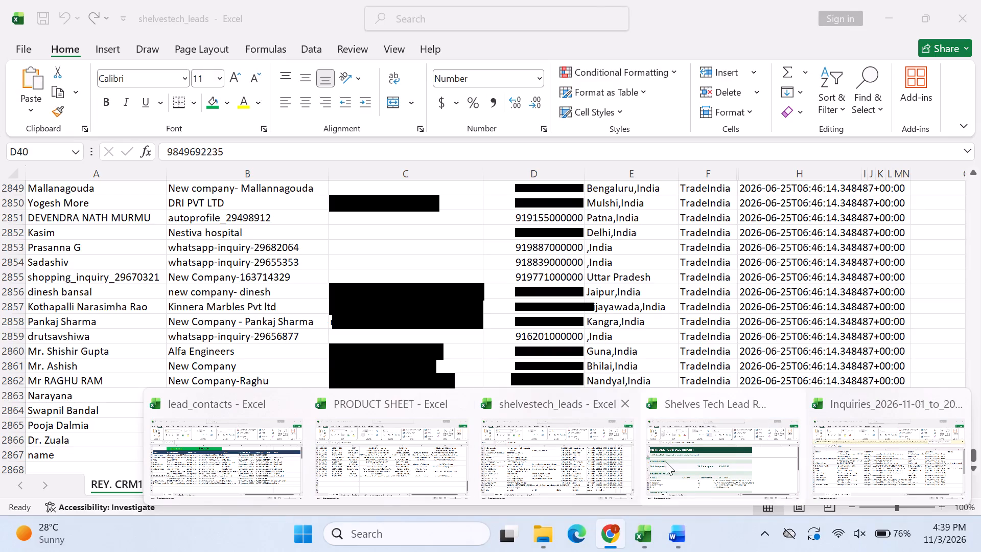
Switch to the Inquiries_2026-11-01_to_2026-11-03 workbook in Excel, check its enquiry rows, and close it without saving.
{"action": "left_click", "coordinate": [850, 445]}
{"action": "scroll", "coordinate": [303, 411], "scroll_direction": "up", "scroll_amount": 7}
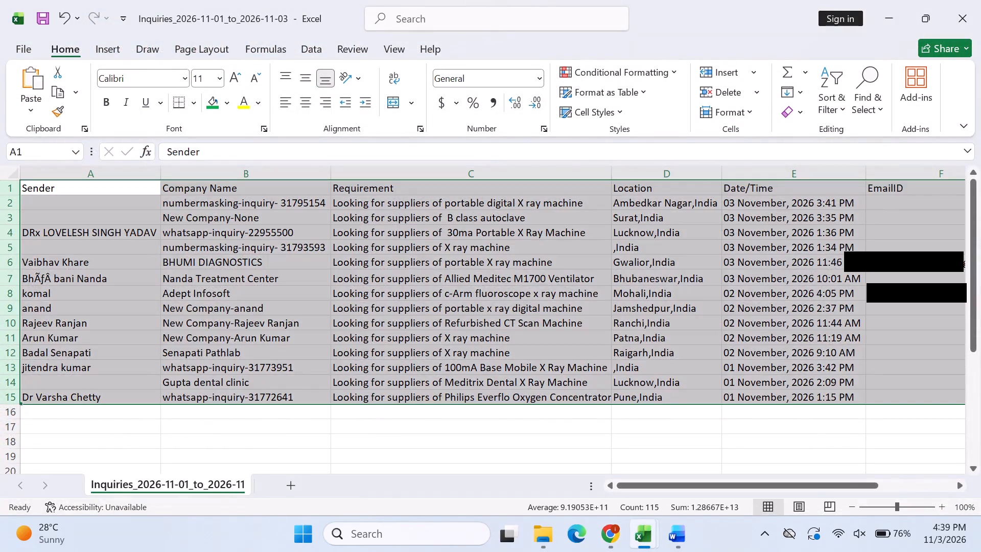
{"action": "scroll", "coordinate": [406, 371], "scroll_direction": "down", "scroll_amount": 5}
{"action": "scroll", "coordinate": [406, 371], "scroll_direction": "up", "scroll_amount": 16}
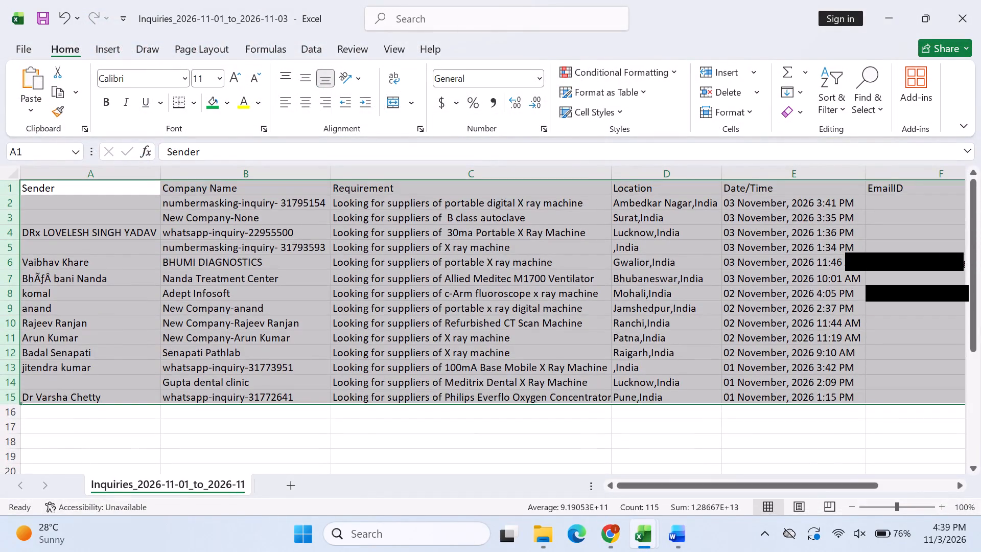
{"action": "scroll", "coordinate": [406, 371], "scroll_direction": "up", "scroll_amount": 6}
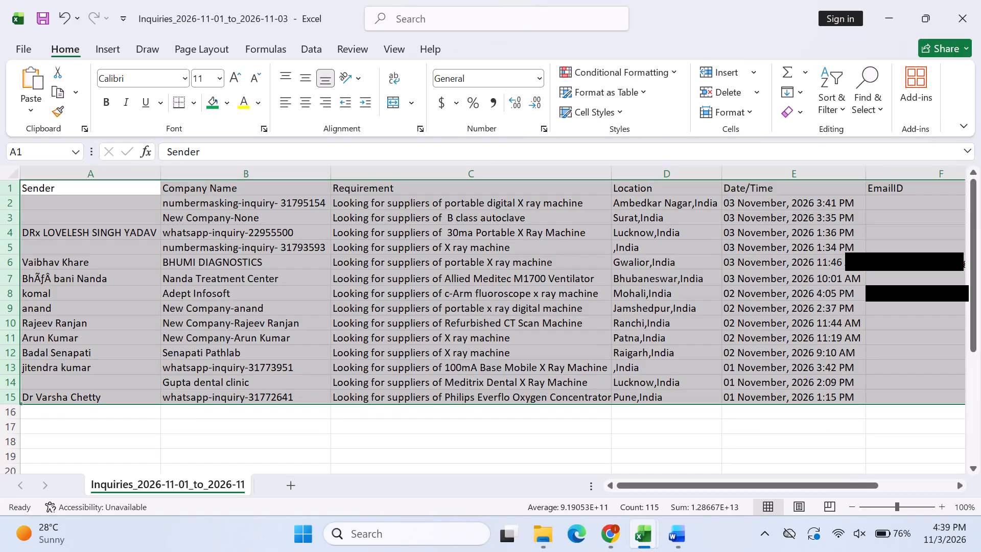
{"action": "left_click", "coordinate": [962, 22]}
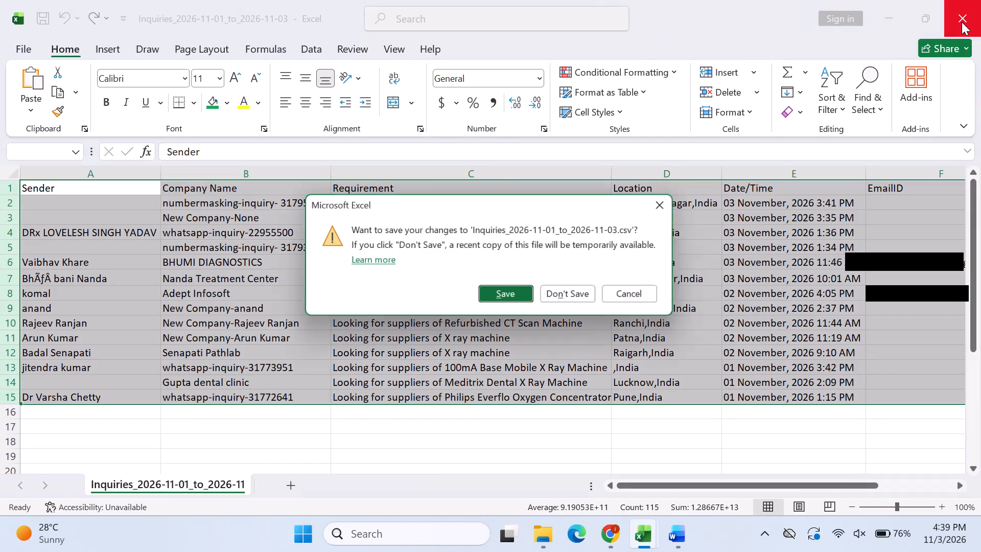
{"action": "left_click", "coordinate": [581, 300]}
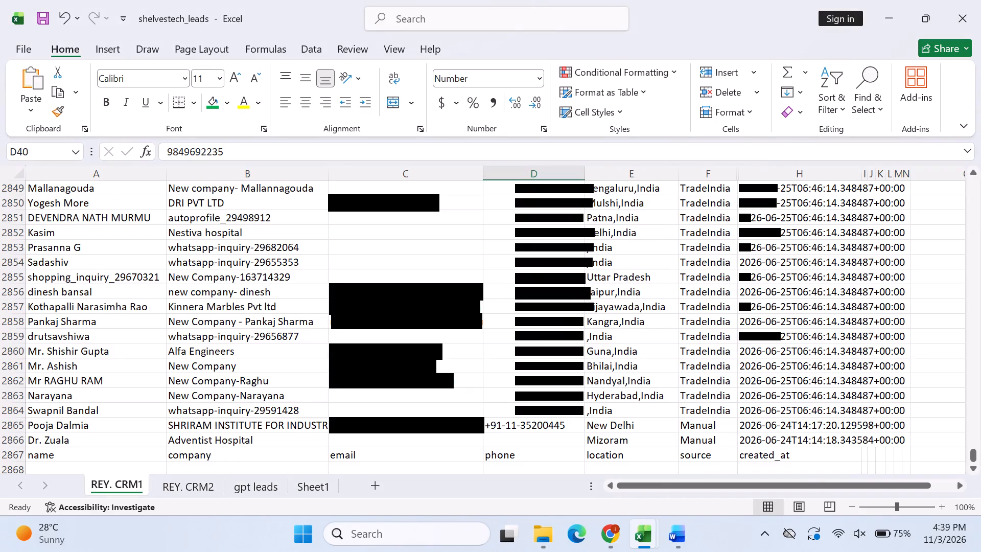
Look back up through the REY. CRM1 leads in shelvestech_leads, from the last entries to the header row.
{"action": "scroll", "coordinate": [594, 328], "scroll_direction": "up", "scroll_amount": 17}
{"action": "scroll", "coordinate": [609, 324], "scroll_direction": "up", "scroll_amount": 5}
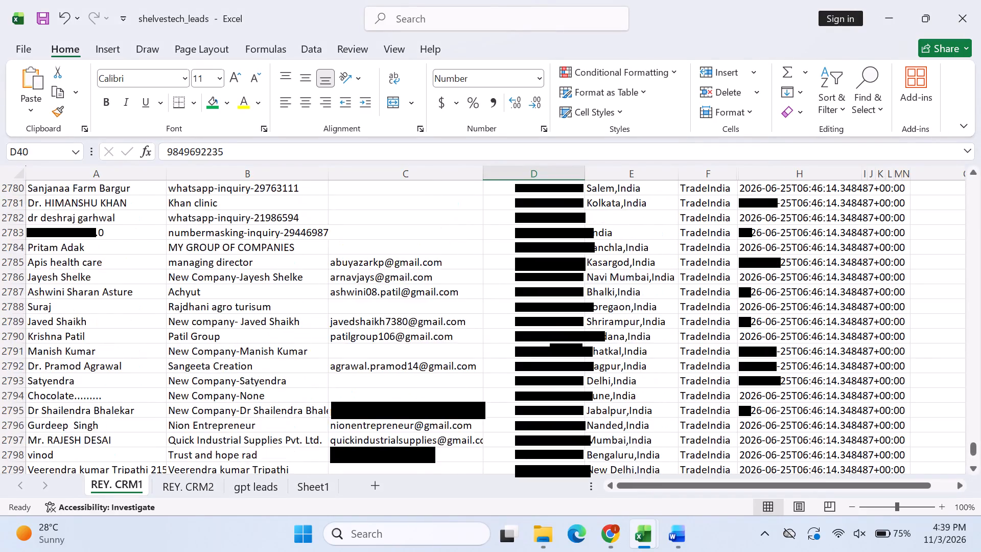
{"action": "scroll", "coordinate": [609, 324], "scroll_direction": "up", "scroll_amount": 19}
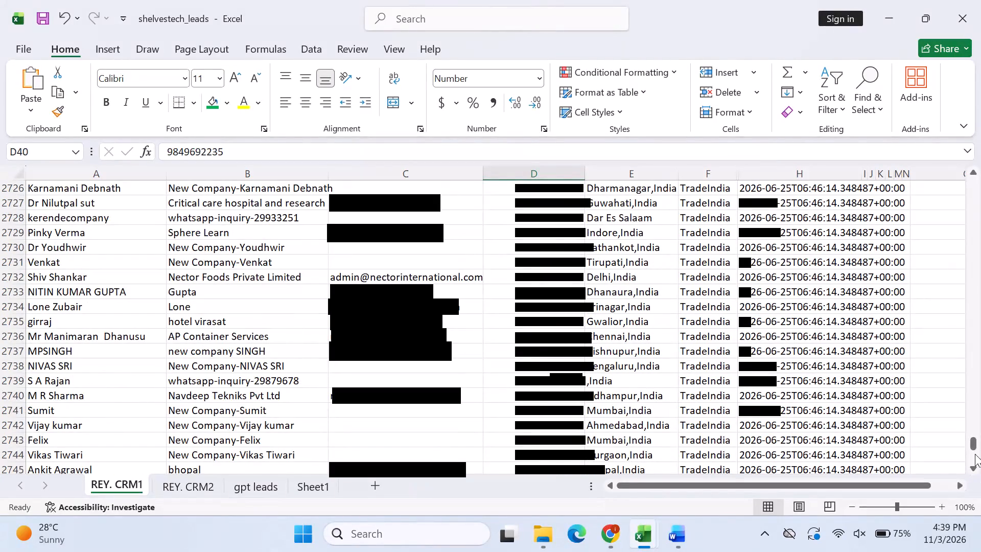
{"action": "left_click_drag", "start_coordinate": [975, 446], "coordinate": [978, 148]}
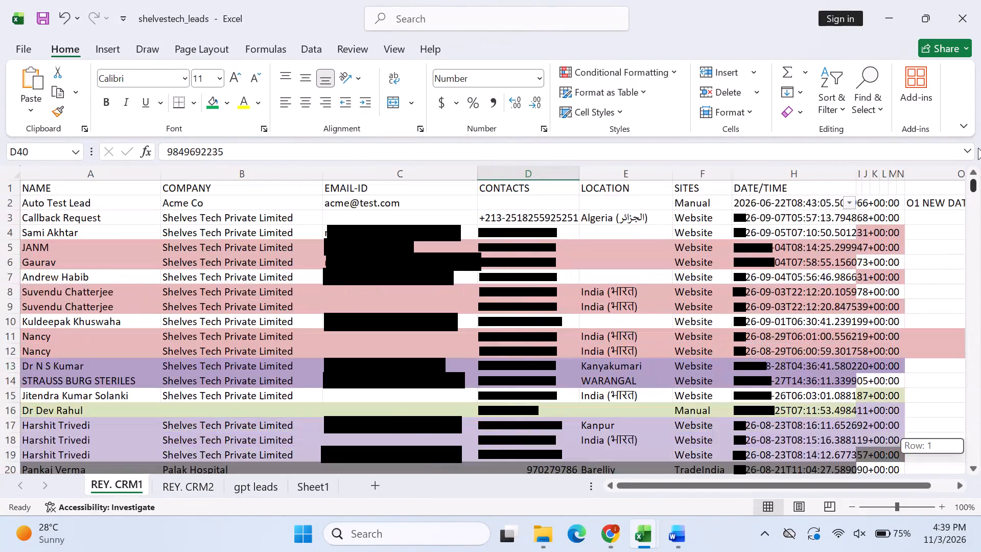
{"action": "left_click_drag", "start_coordinate": [978, 148], "coordinate": [978, 135]}
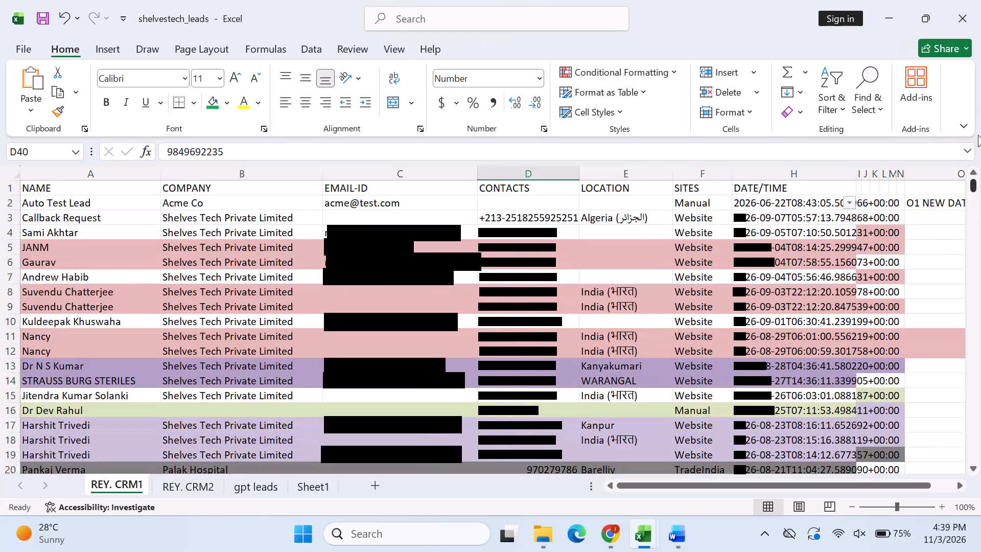
Switch to IndiaMART's BuyLeads page in the browser and display the remaining BuyLeads balance.
{"action": "left_click", "coordinate": [623, 538]}
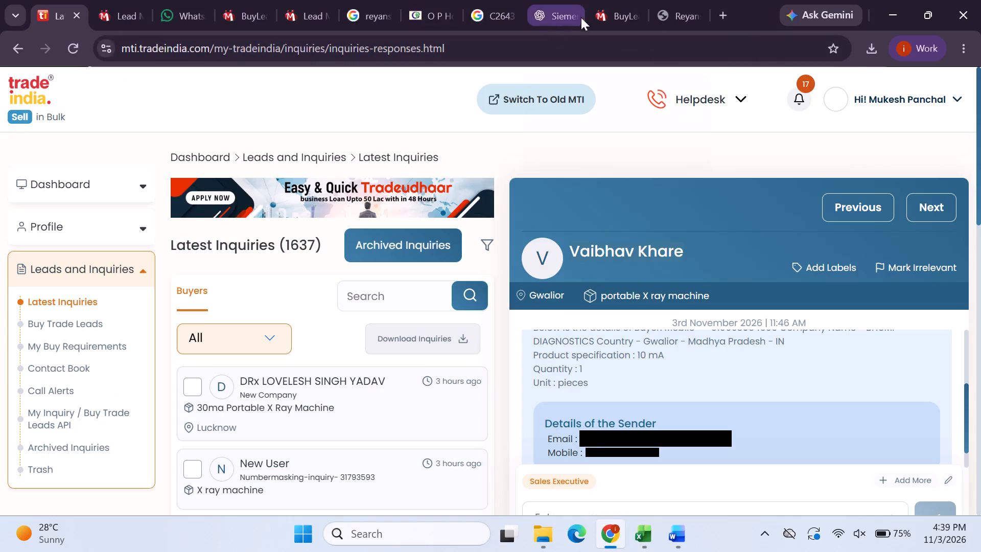
{"action": "left_click", "coordinate": [622, 13]}
{"action": "left_click", "coordinate": [487, 326]}
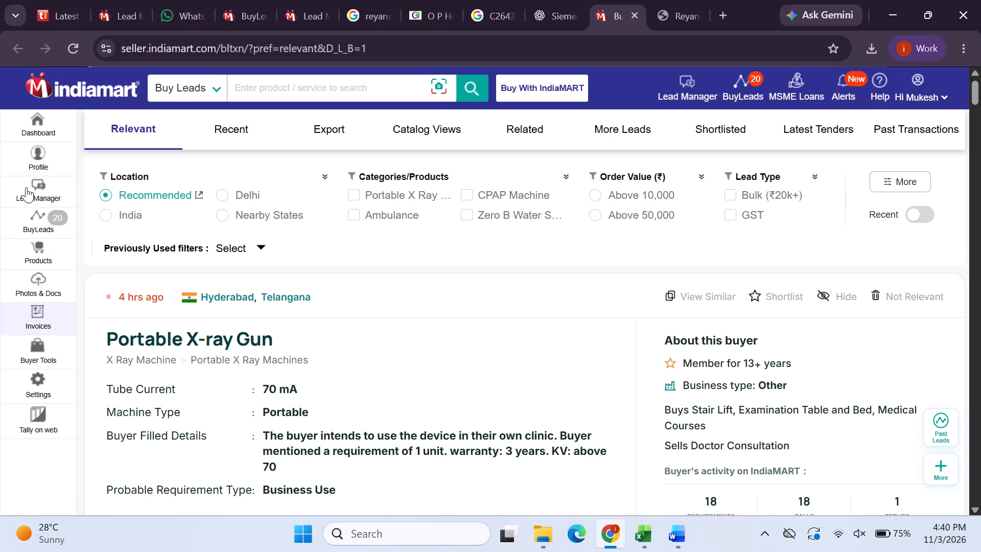
{"action": "left_click", "coordinate": [940, 469]}
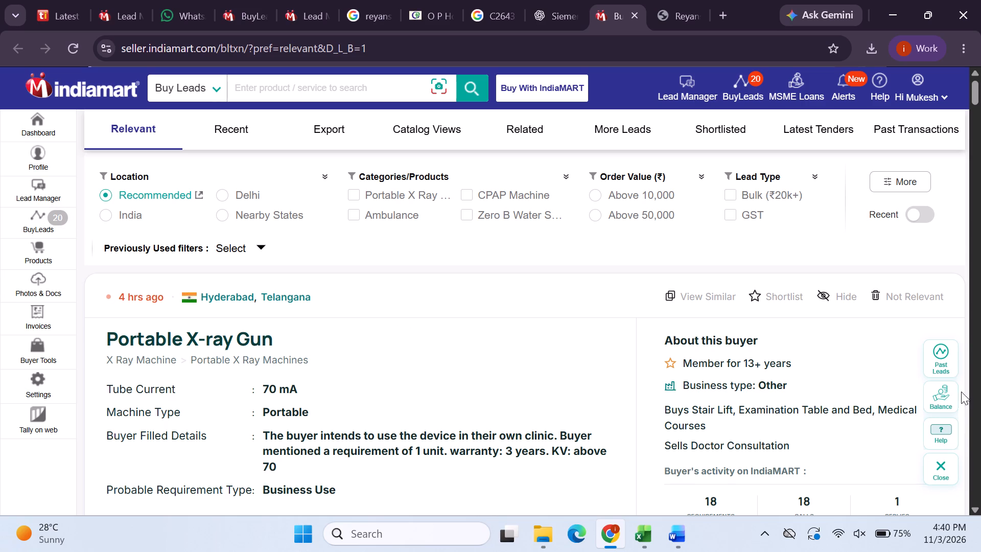
{"action": "left_click", "coordinate": [942, 390]}
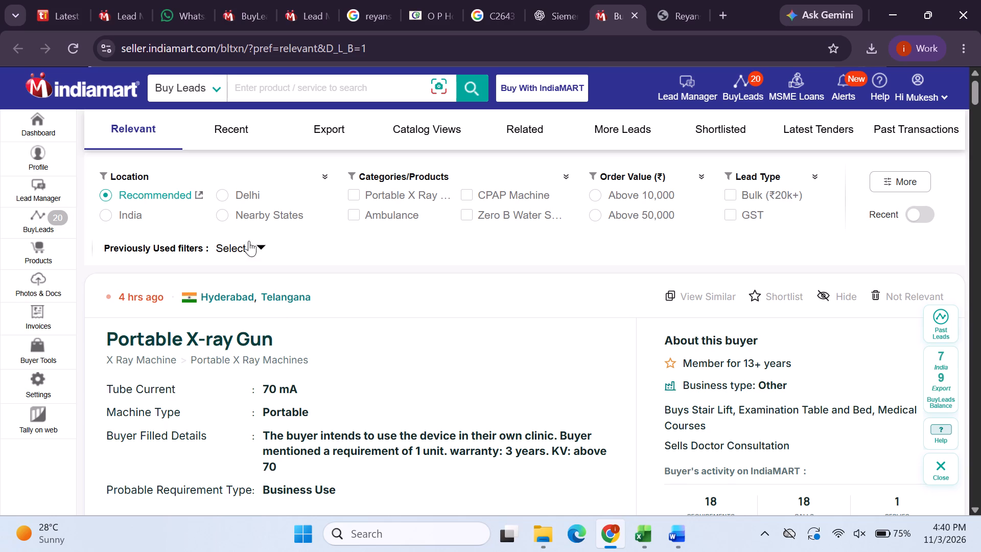
Browse the recent BuyLeads, examining the requested products, buyer locations and contact availability down to yesterday's entries.
{"action": "left_click", "coordinate": [238, 124]}
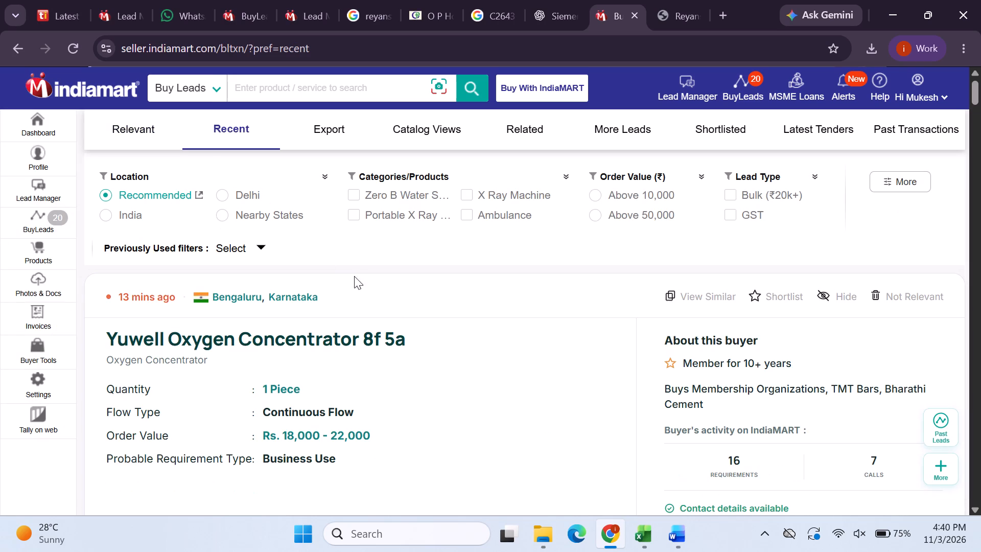
{"action": "scroll", "coordinate": [424, 344], "scroll_direction": "down", "scroll_amount": 5}
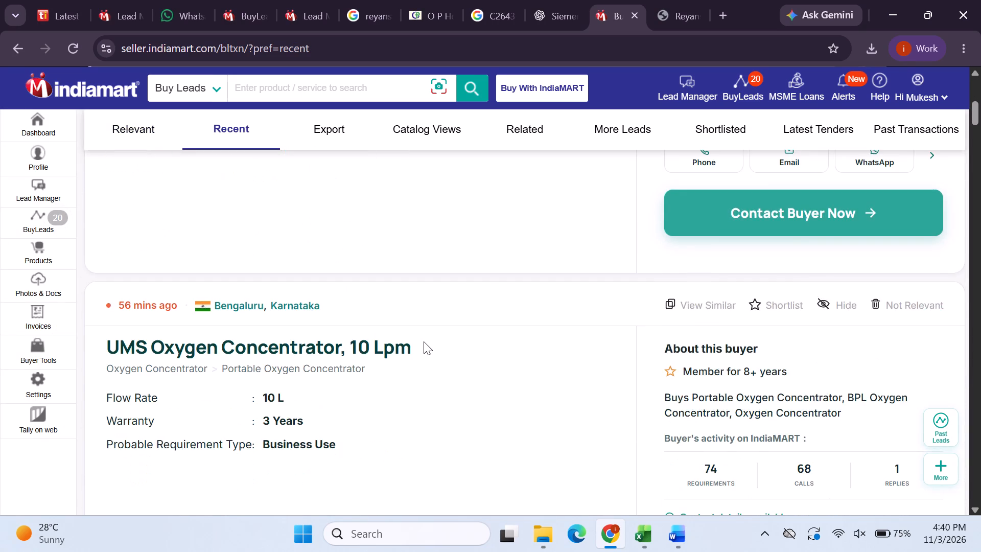
{"action": "scroll", "coordinate": [424, 341], "scroll_direction": "down", "scroll_amount": 7}
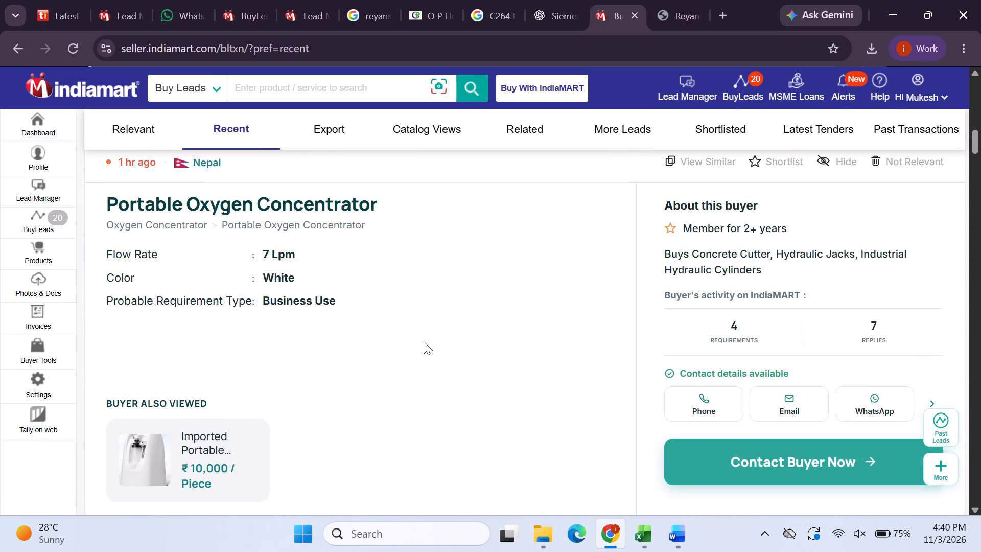
{"action": "scroll", "coordinate": [424, 341], "scroll_direction": "down", "scroll_amount": 3}
{"action": "scroll", "coordinate": [424, 341], "scroll_direction": "up", "scroll_amount": 4}
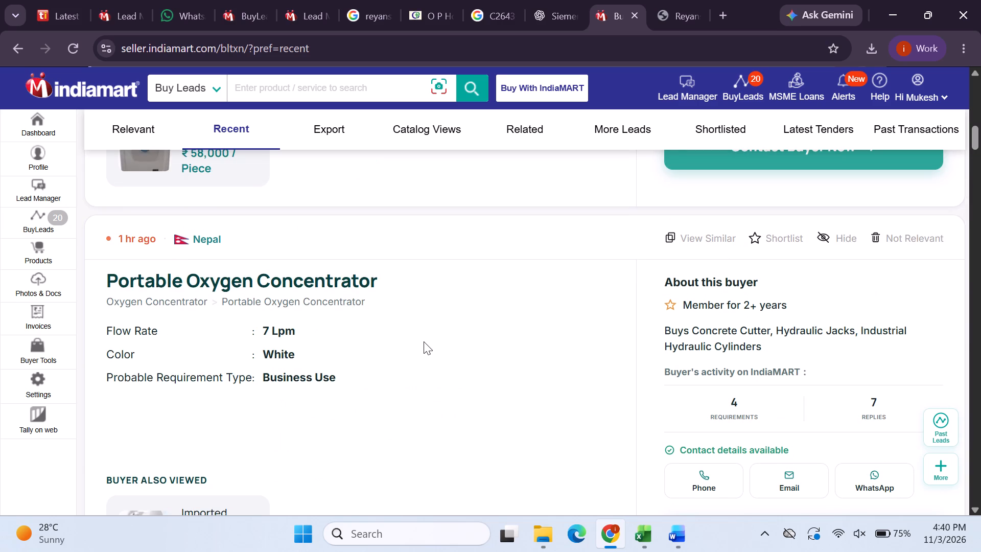
{"action": "scroll", "coordinate": [424, 341], "scroll_direction": "down", "scroll_amount": 1}
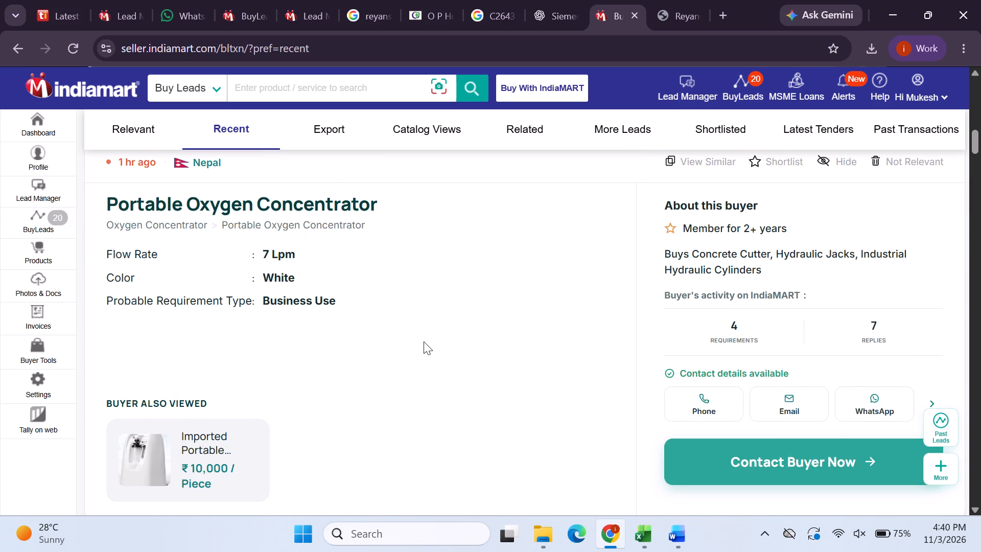
{"action": "scroll", "coordinate": [424, 341], "scroll_direction": "down", "scroll_amount": 5}
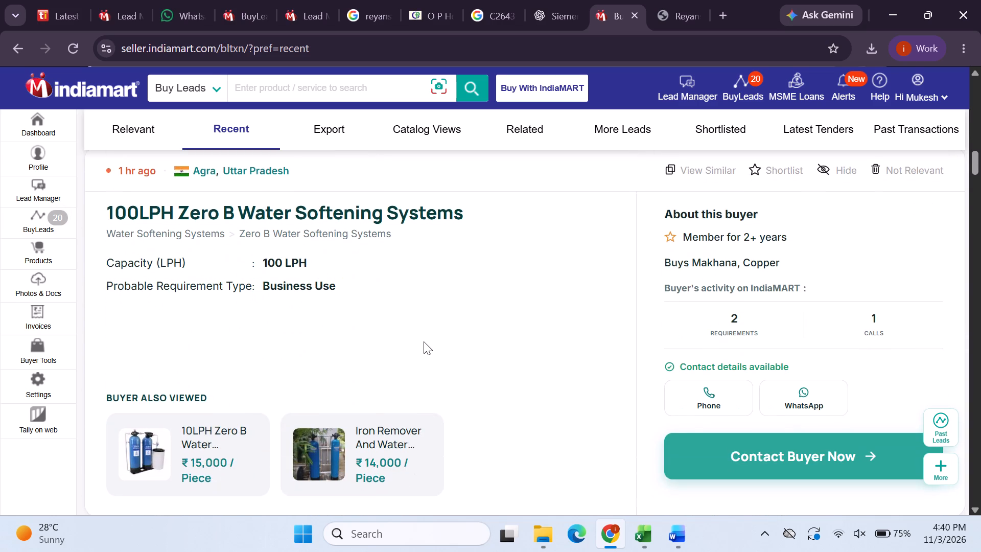
{"action": "scroll", "coordinate": [424, 341], "scroll_direction": "down", "scroll_amount": 12}
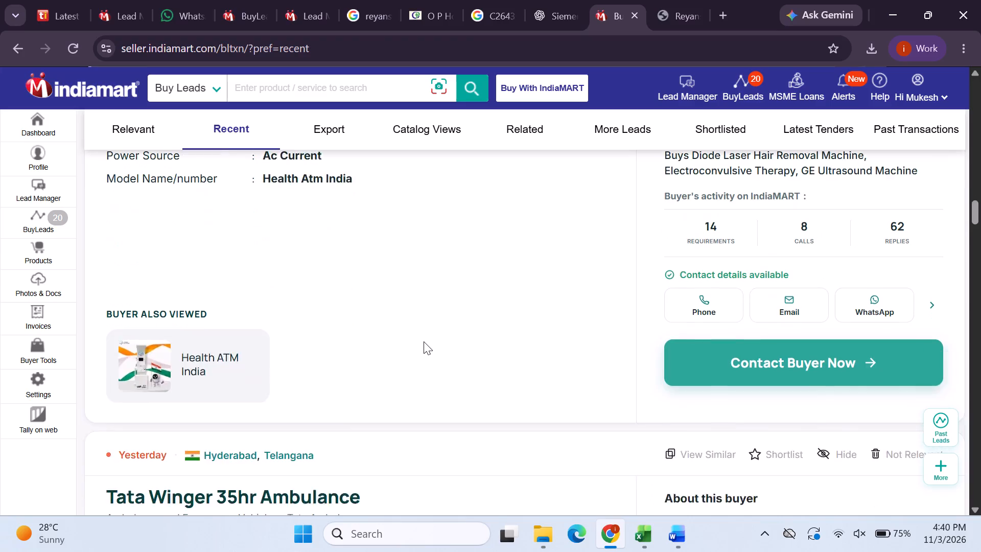
{"action": "scroll", "coordinate": [424, 341], "scroll_direction": "down", "scroll_amount": 6}
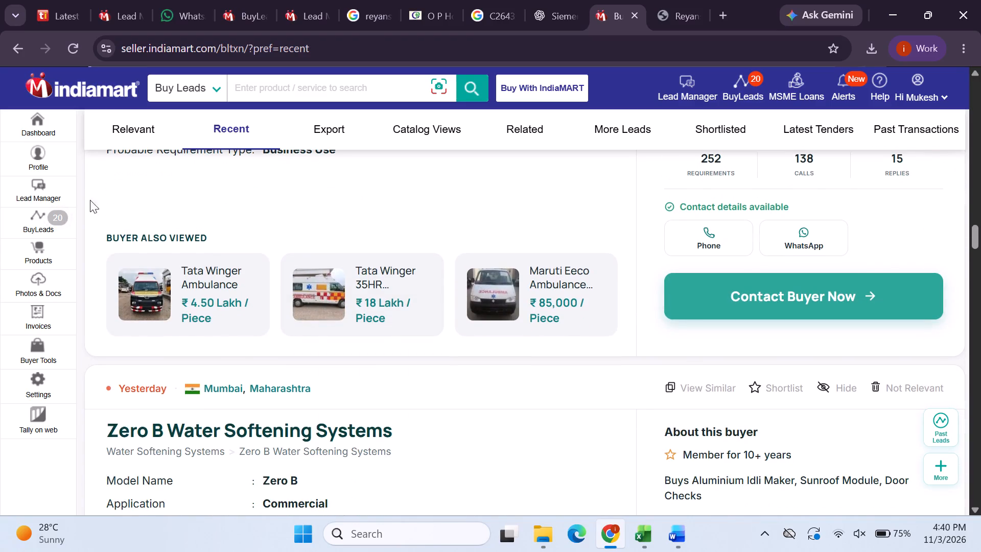
Go to IndiaMART's Lead Manager and open the X Ray Machine enquiry conversation from Agra, Uttar Pradesh.
{"action": "left_click", "coordinate": [53, 198]}
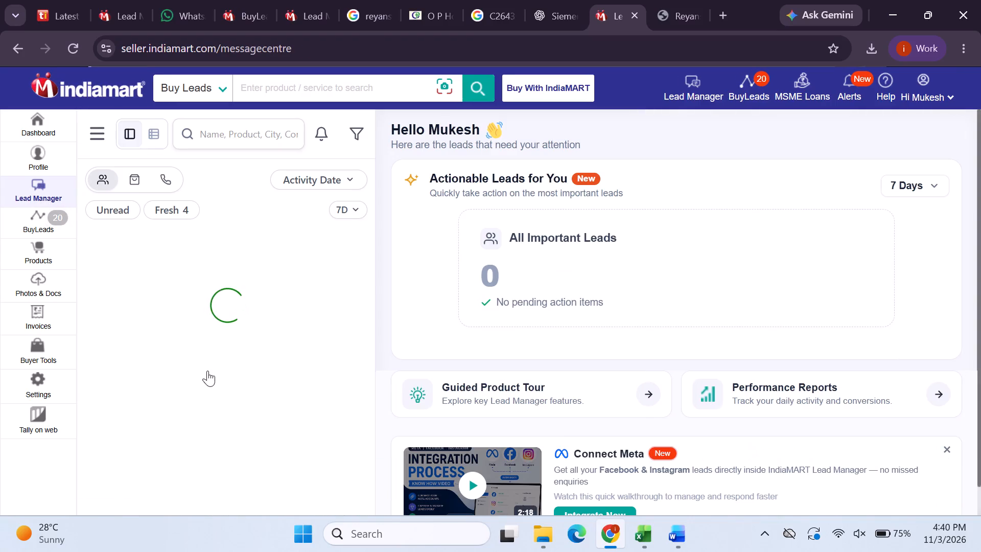
{"action": "left_click", "coordinate": [230, 266]}
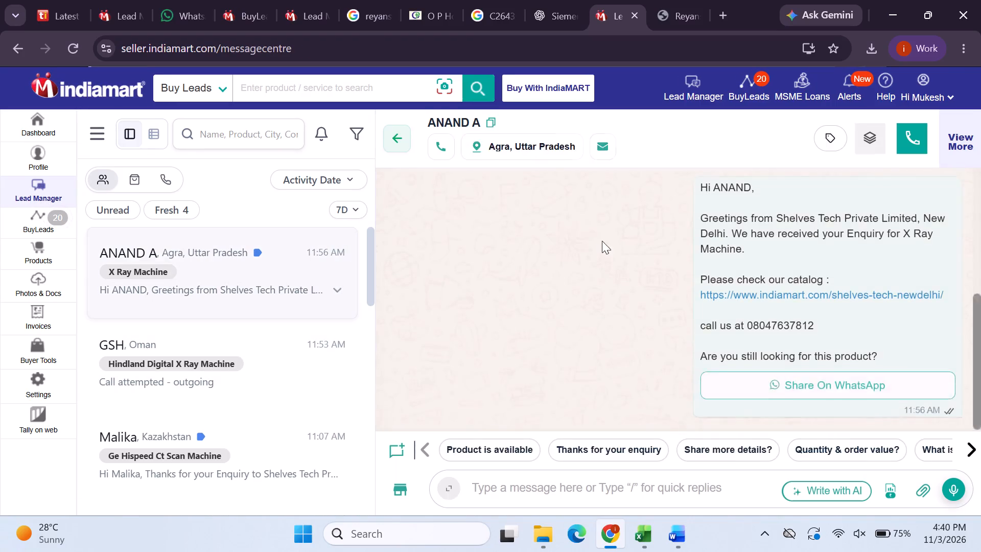
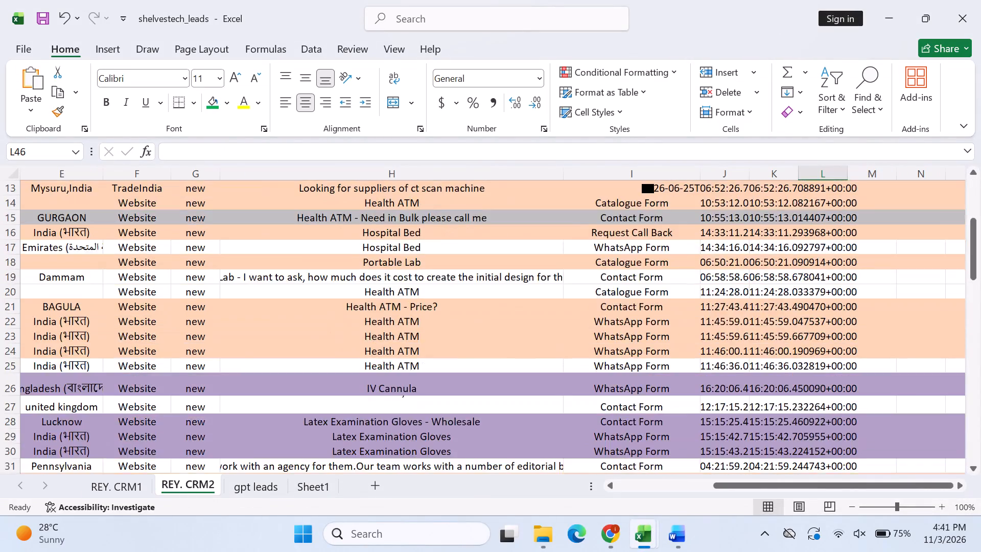
Look through the REY. CRM2 leads between the header row and the last entries, checking locations, sources, statuses, requirements and notes.
{"action": "scroll", "coordinate": [335, 393], "scroll_direction": "up", "scroll_amount": 6}
{"action": "scroll", "coordinate": [404, 394], "scroll_direction": "up", "scroll_amount": 4}
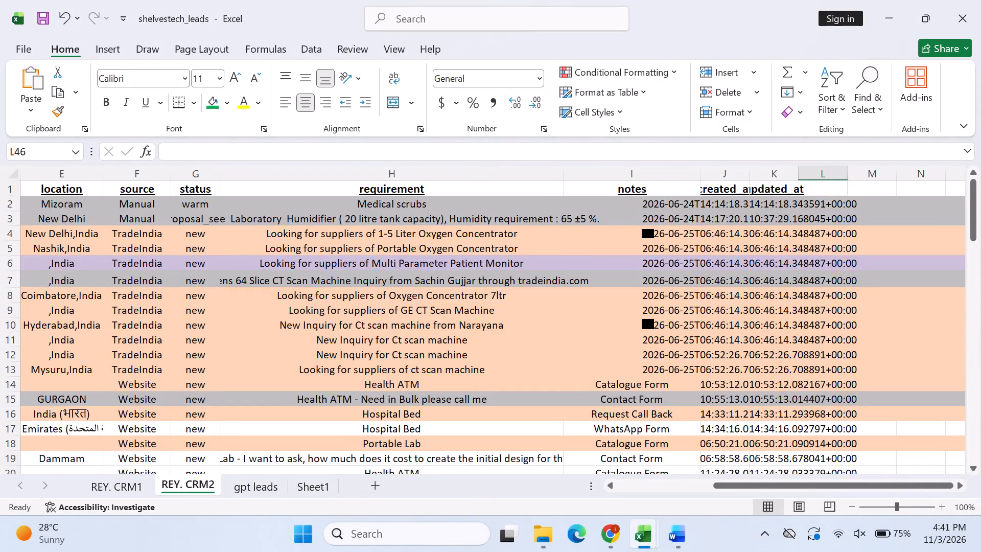
{"action": "scroll", "coordinate": [404, 394], "scroll_direction": "down", "scroll_amount": 15}
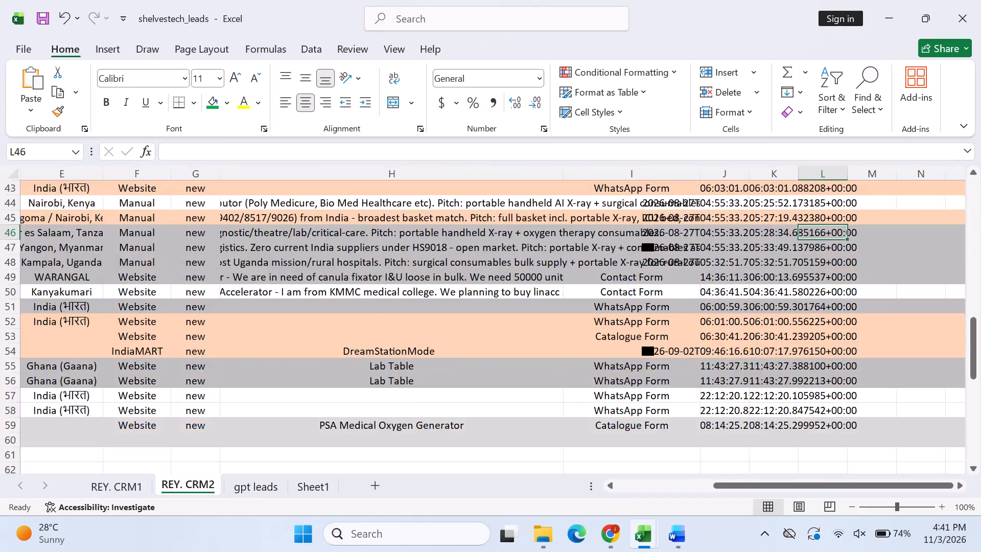
{"action": "scroll", "coordinate": [428, 399], "scroll_direction": "down", "scroll_amount": 2}
{"action": "scroll", "coordinate": [428, 399], "scroll_direction": "up", "scroll_amount": 6}
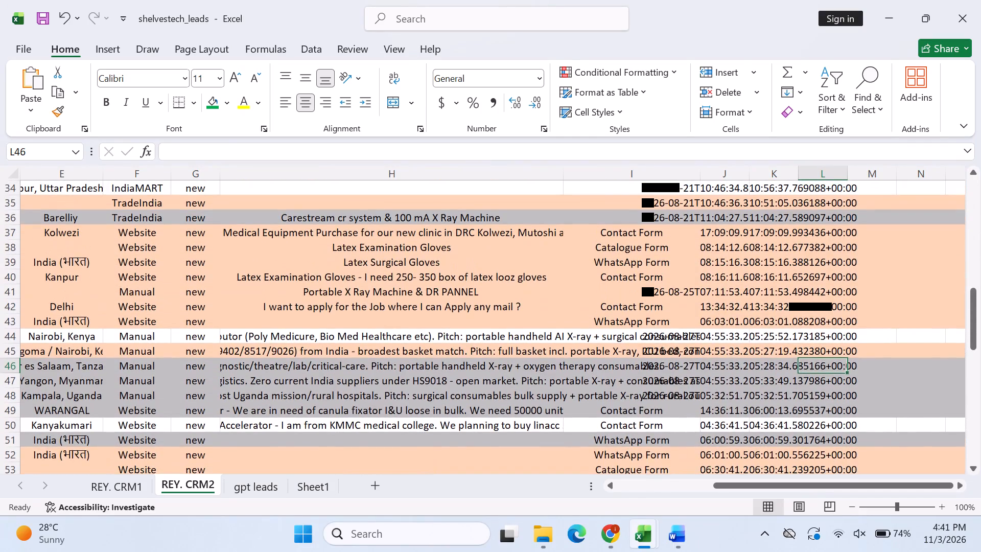
Undo the value column's removal and the recent column-width changes on the REY. CRM2 sheet of shelvestech_leads.
{"action": "left_click", "coordinate": [261, 432]}
{"action": "key", "text": "ctrl+z"}
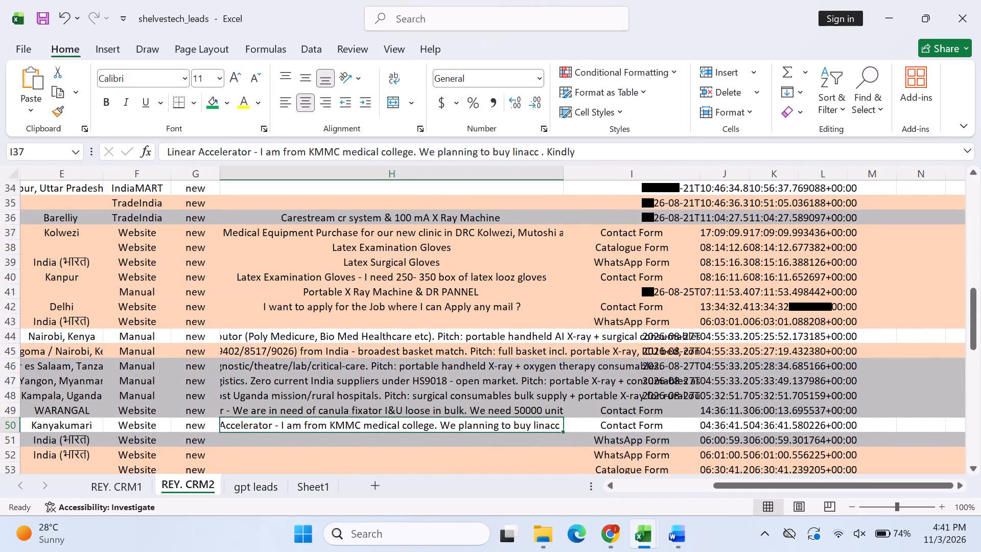
{"action": "key", "text": "ctrl+z"}
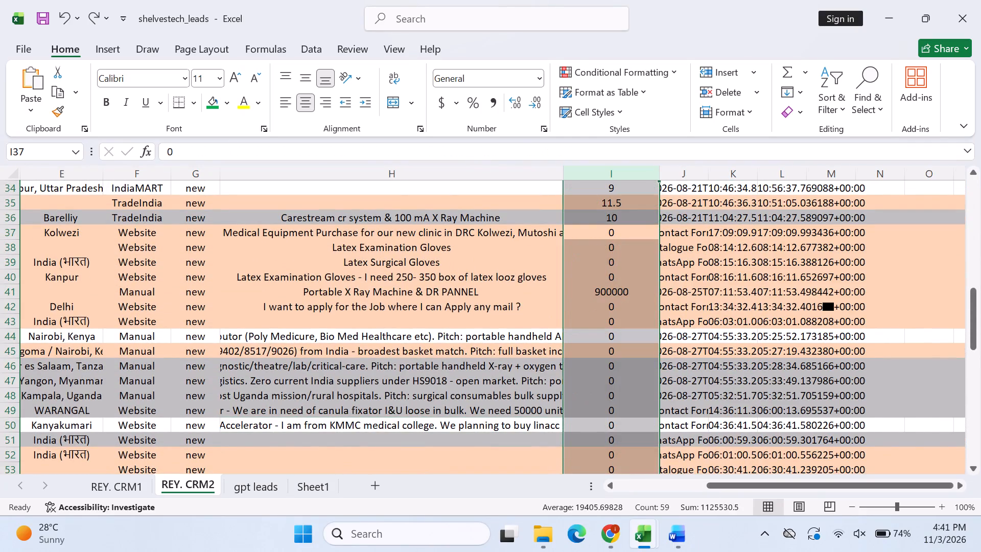
{"action": "key", "text": "ctrl+z"}
{"action": "key", "text": "ctrl+z"}
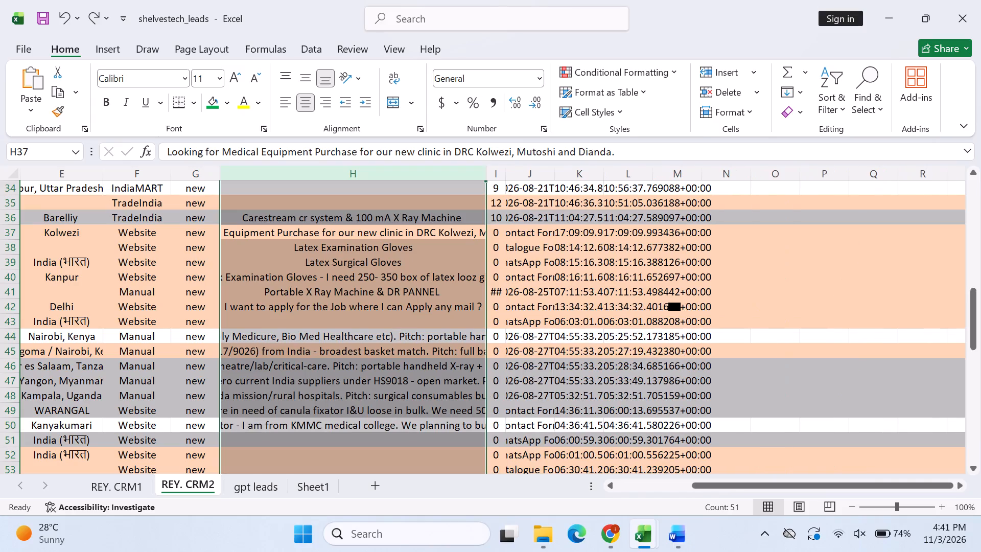
{"action": "key", "text": "ctrl+z"}
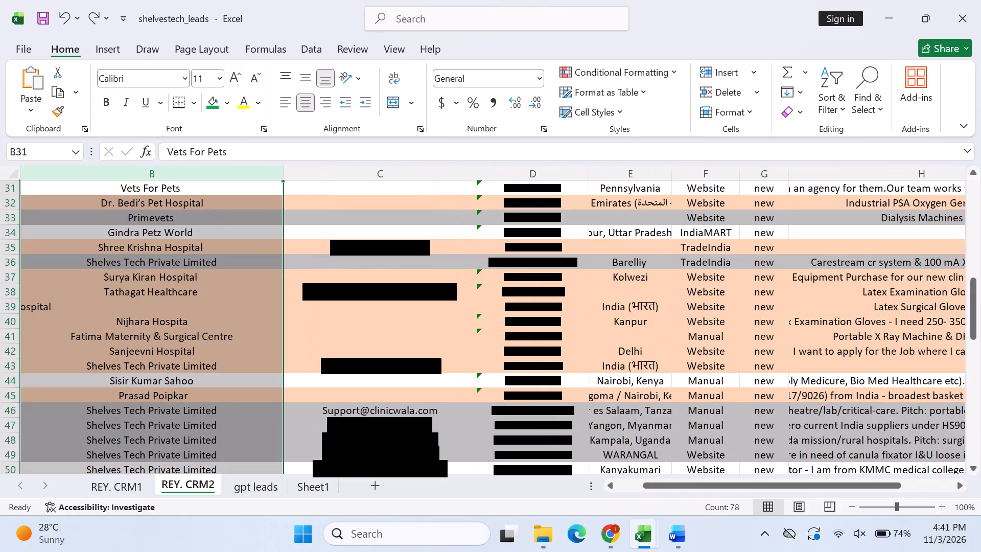
Widen the notes column on the REY. CRM2 sheet so form names such as Request Call Back fit, and check its entries.
{"action": "left_click_drag", "start_coordinate": [656, 488], "coordinate": [659, 489]}
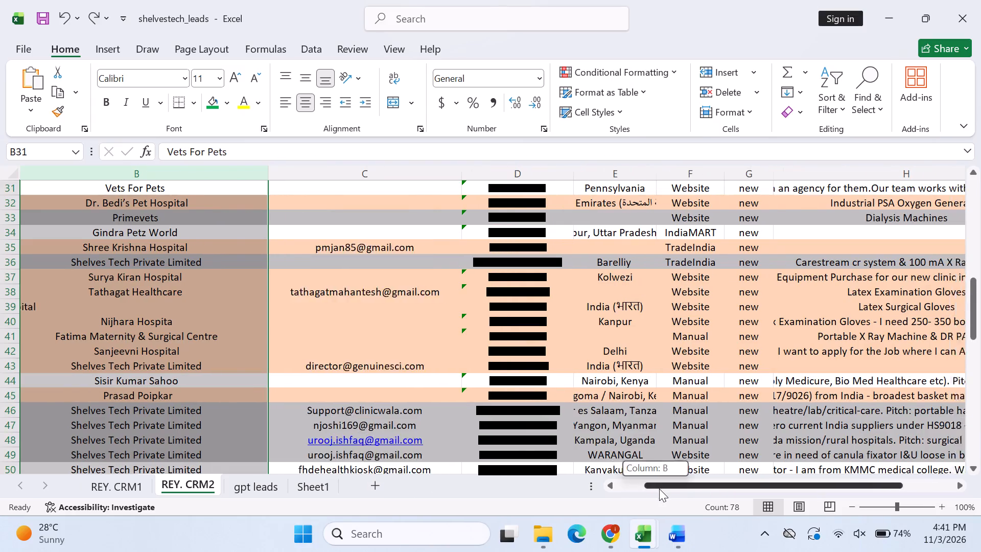
{"action": "left_click_drag", "start_coordinate": [659, 489], "coordinate": [725, 496]}
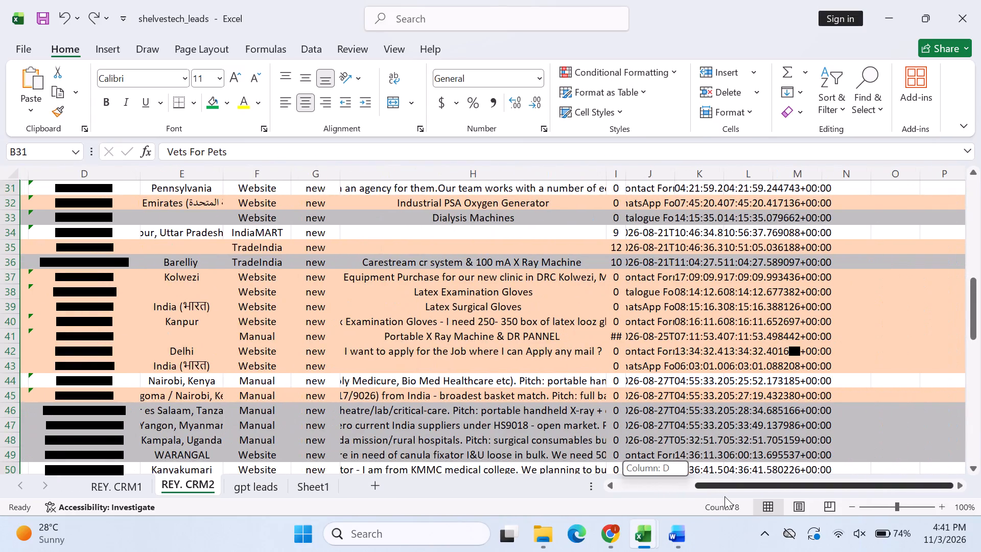
{"action": "left_click_drag", "start_coordinate": [725, 496], "coordinate": [673, 495]}
{"action": "scroll", "coordinate": [688, 428], "scroll_direction": "up", "scroll_amount": 7}
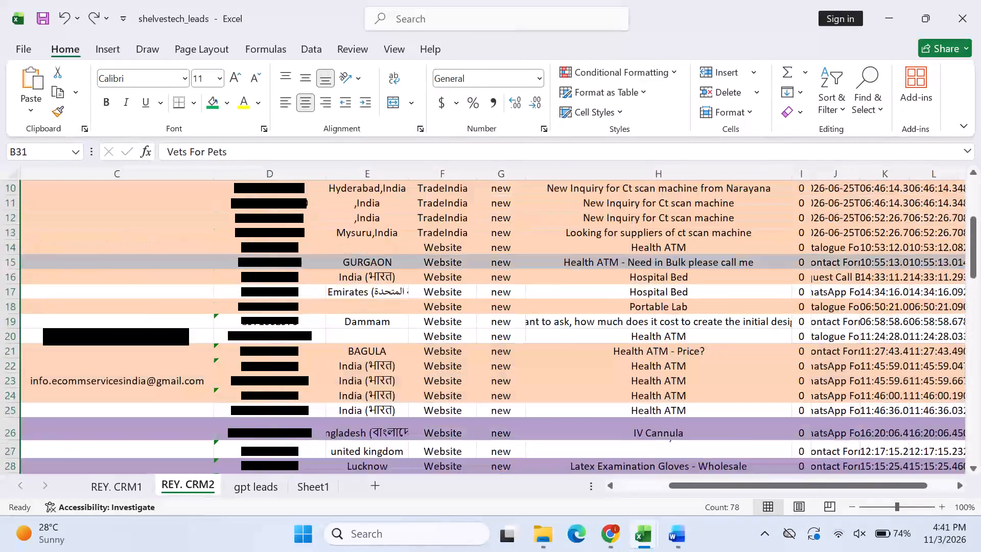
{"action": "scroll", "coordinate": [688, 429], "scroll_direction": "up", "scroll_amount": 10}
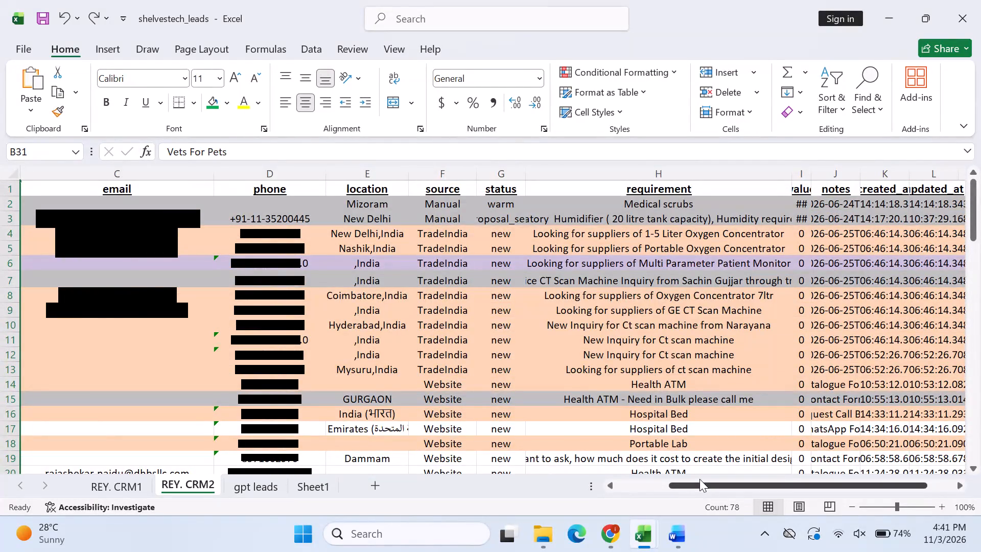
{"action": "left_click_drag", "start_coordinate": [696, 483], "coordinate": [718, 485]}
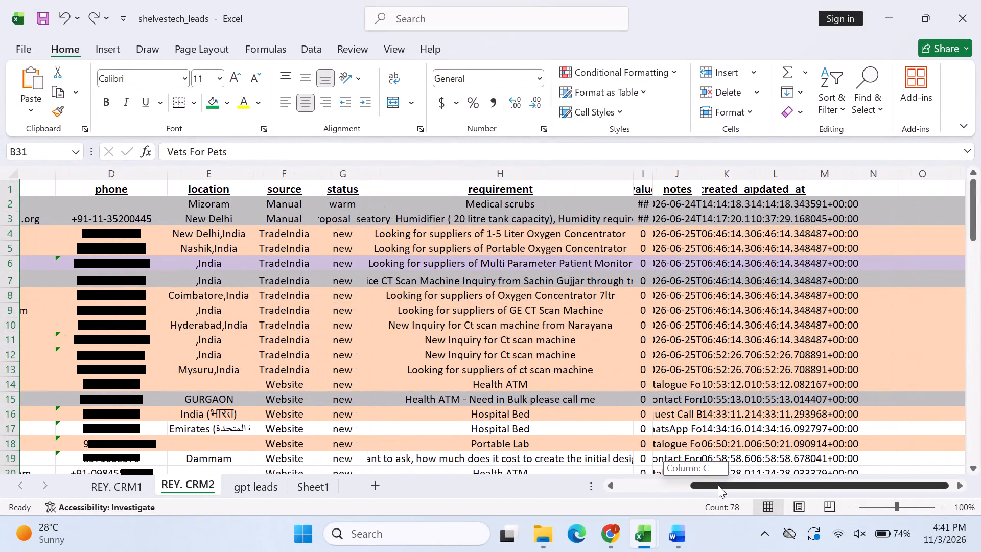
{"action": "left_click_drag", "start_coordinate": [718, 485], "coordinate": [716, 486]}
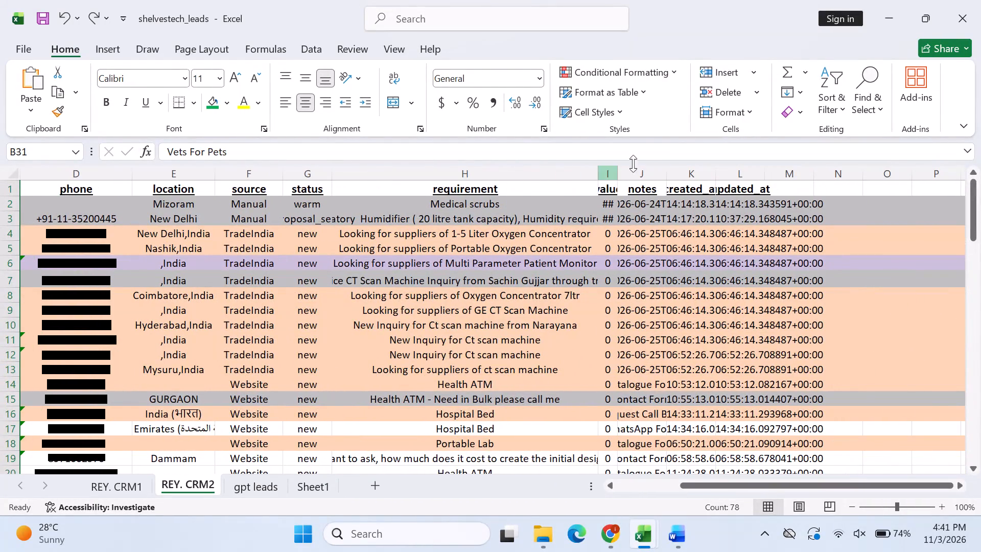
{"action": "left_click", "coordinate": [637, 178]}
{"action": "left_click_drag", "start_coordinate": [662, 177], "coordinate": [695, 175]}
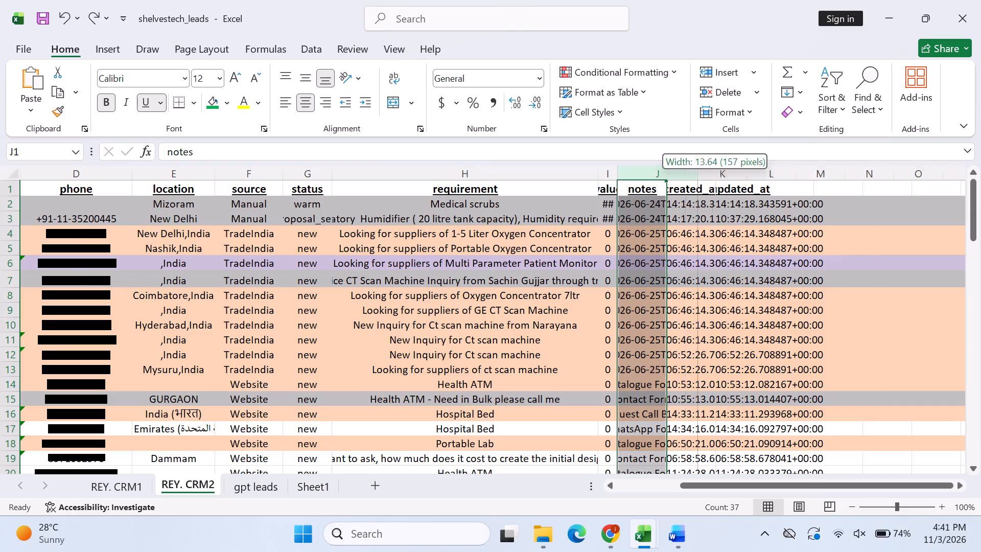
{"action": "left_click_drag", "start_coordinate": [695, 175], "coordinate": [716, 174]}
{"action": "scroll", "coordinate": [703, 370], "scroll_direction": "down", "scroll_amount": 1}
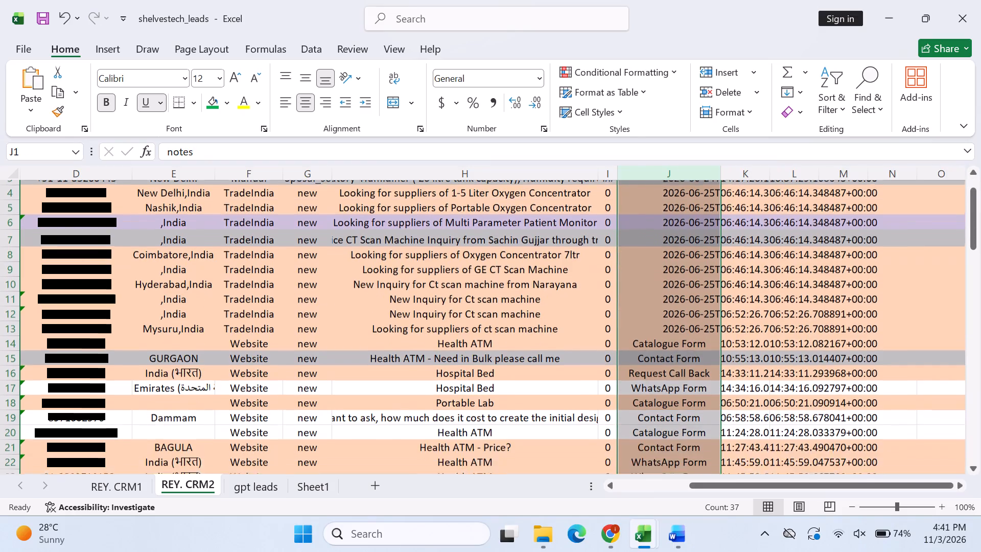
{"action": "scroll", "coordinate": [708, 364], "scroll_direction": "down", "scroll_amount": 2}
{"action": "scroll", "coordinate": [712, 356], "scroll_direction": "up", "scroll_amount": 3}
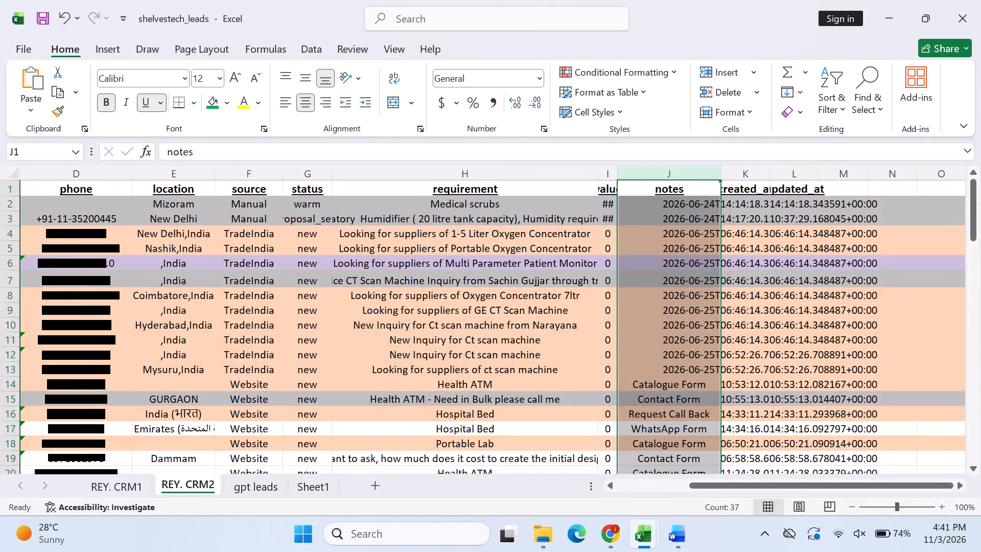
Examine the Dammam lead's requirement and location on the REY. CRM2 sheet, along with the name, company and contact details of it and the following leads.
{"action": "triple_click", "coordinate": [976, 468]}
{"action": "double_click", "coordinate": [976, 468]}
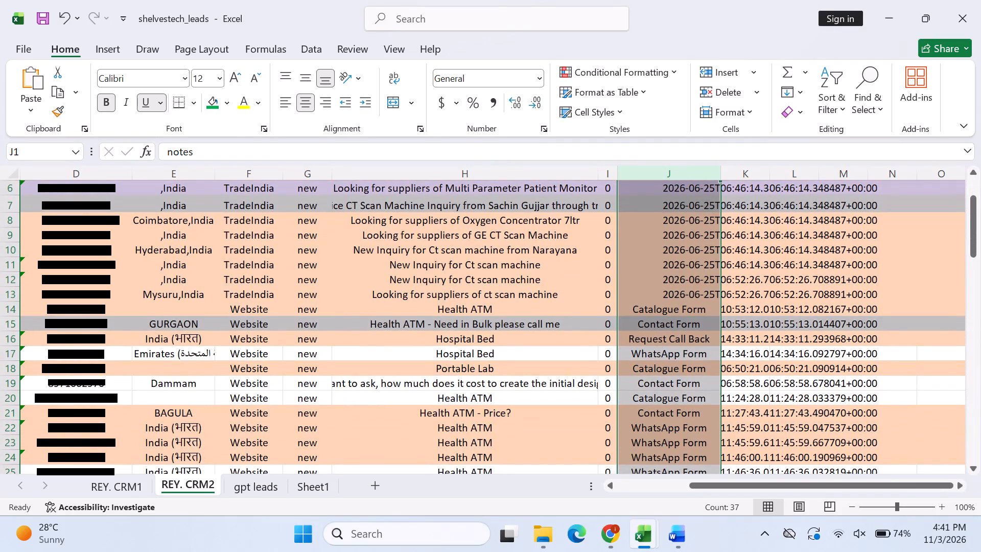
{"action": "left_click", "coordinate": [433, 388]}
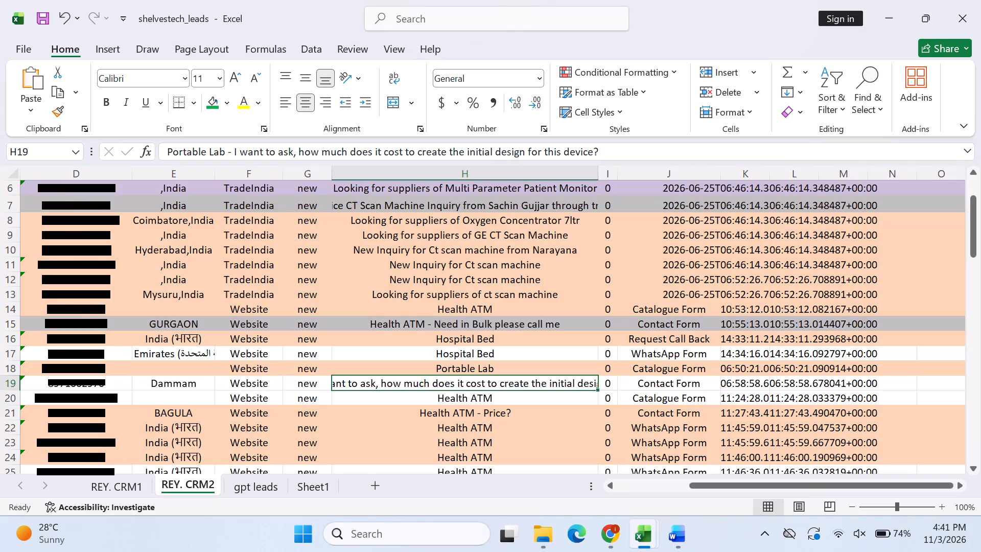
{"action": "left_click", "coordinate": [170, 382]}
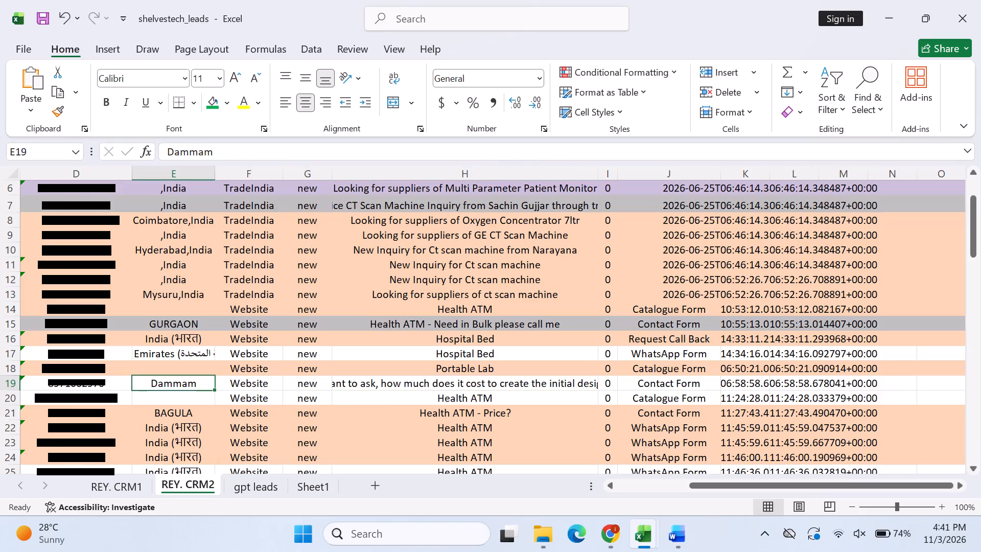
{"action": "left_click", "coordinate": [170, 382]}
{"action": "left_click_drag", "start_coordinate": [696, 484], "coordinate": [612, 503]}
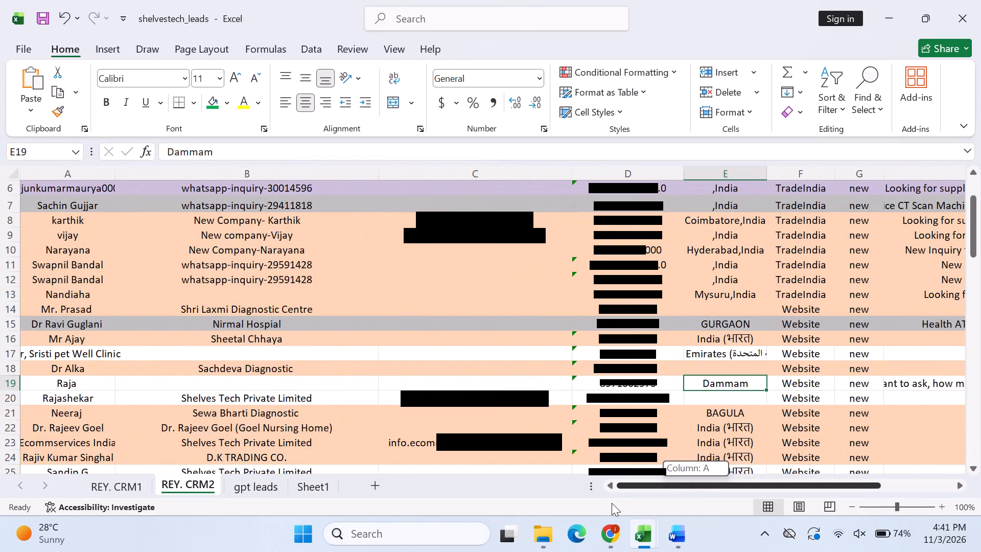
{"action": "left_click_drag", "start_coordinate": [612, 503], "coordinate": [611, 503]}
{"action": "scroll", "coordinate": [464, 349], "scroll_direction": "down", "scroll_amount": 2}
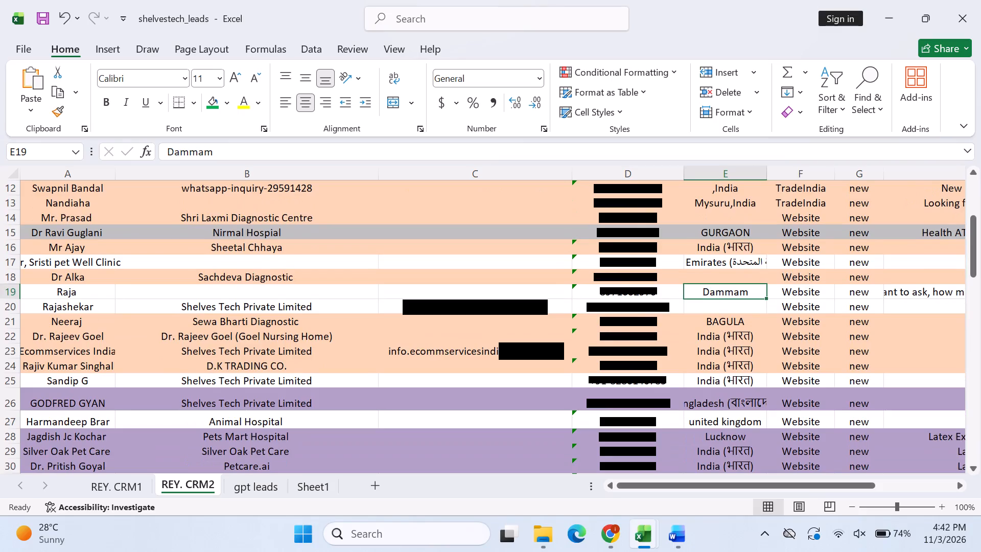
{"action": "scroll", "coordinate": [464, 349], "scroll_direction": "down", "scroll_amount": 1}
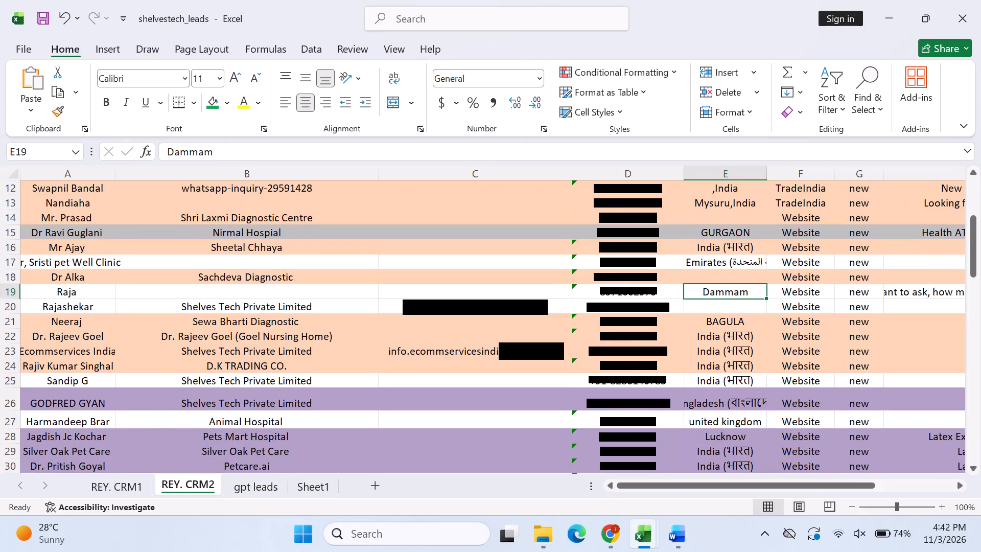
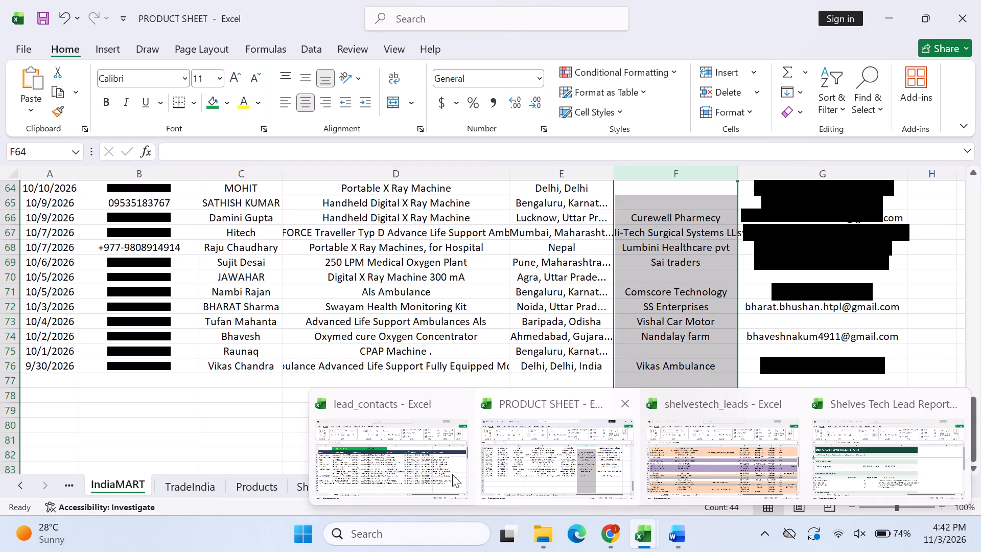
Switch from the PRODUCT SHEET workbook to the lead_contacts workbook to view its TradeIndia leads for Nov-26.
{"action": "left_click", "coordinate": [437, 471]}
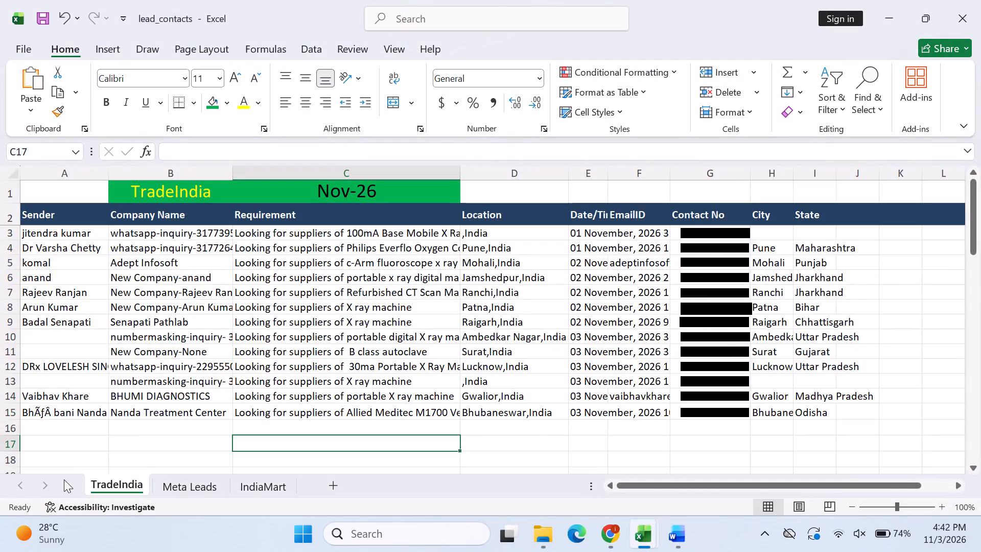